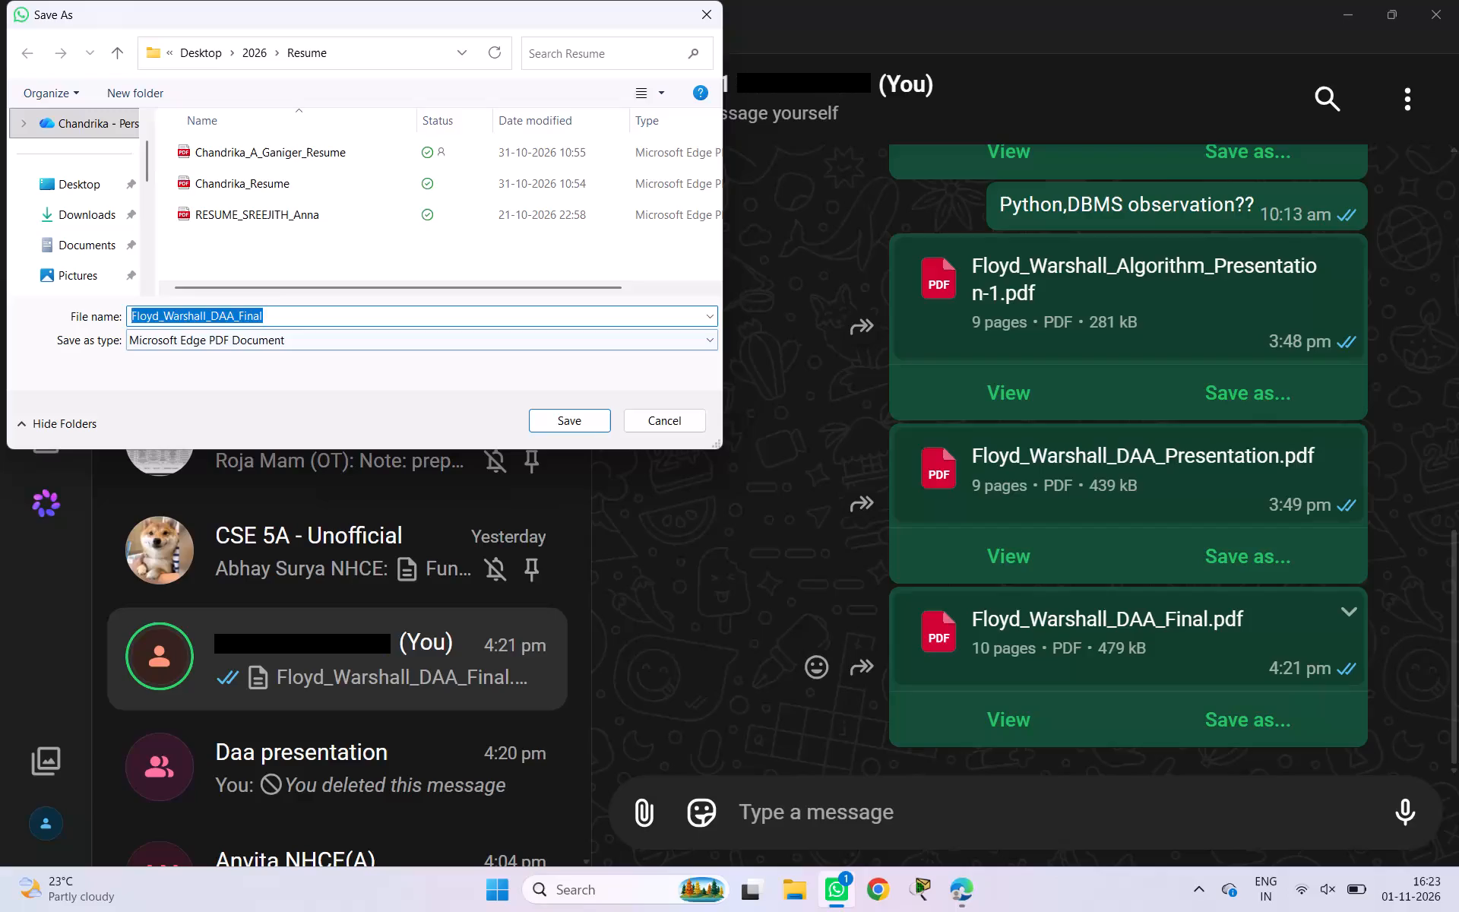
Save the Floyd_Warshall_DAA_Final PDF in the Desktop folder under the name Floyd_Warshall_DAA_PPT.
left_click(281, 310)
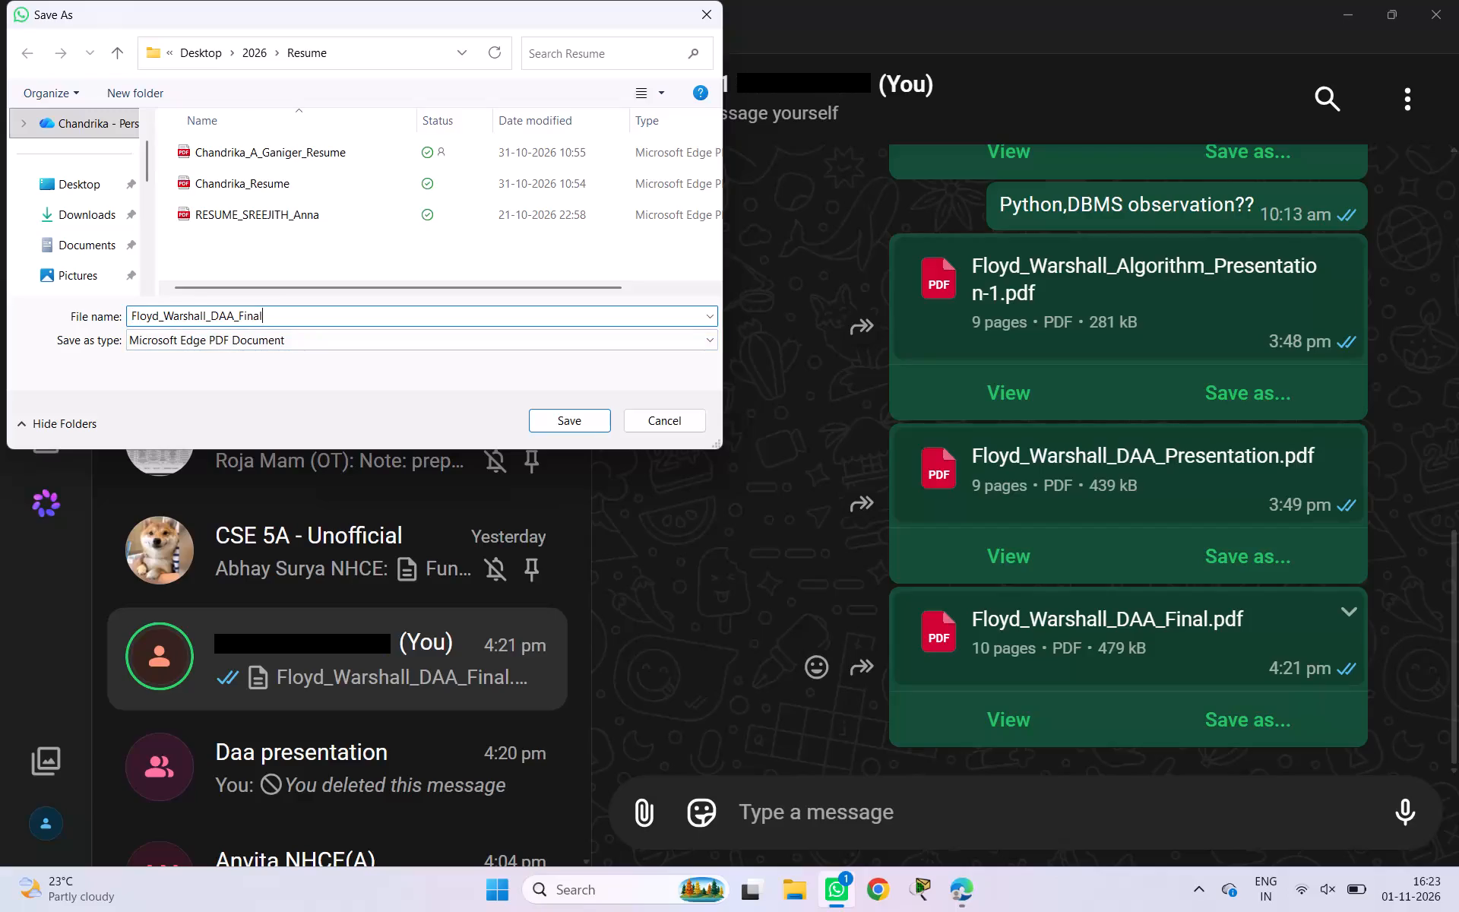
key("BackSpace")
key("BackSpace")
key("BackSpace")
key("BackSpace")
key("BackSpace")
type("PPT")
left_click(106, 194)
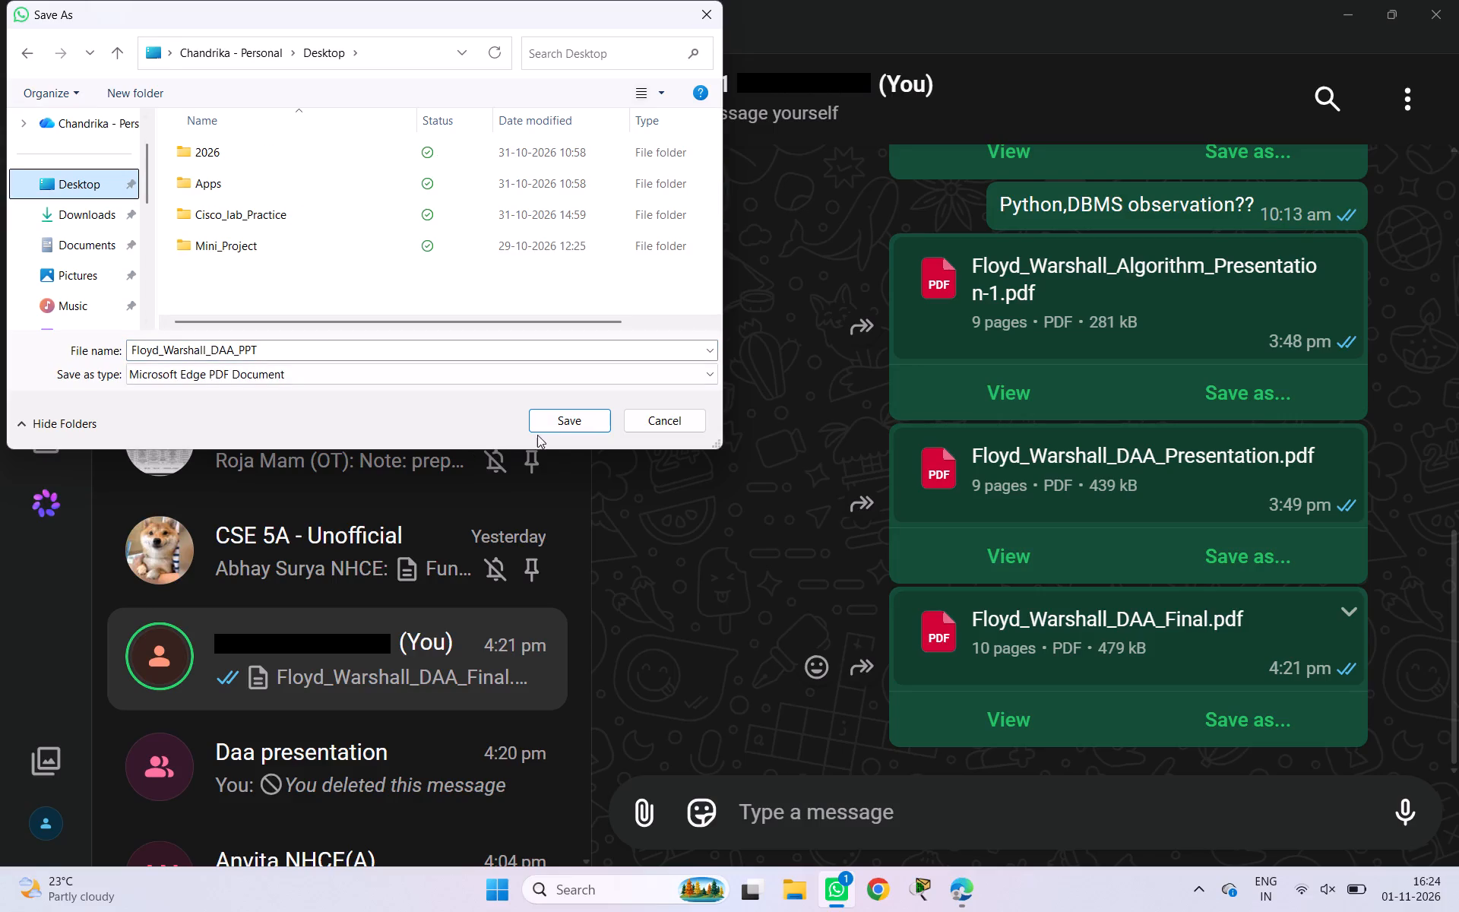
left_click(663, 375)
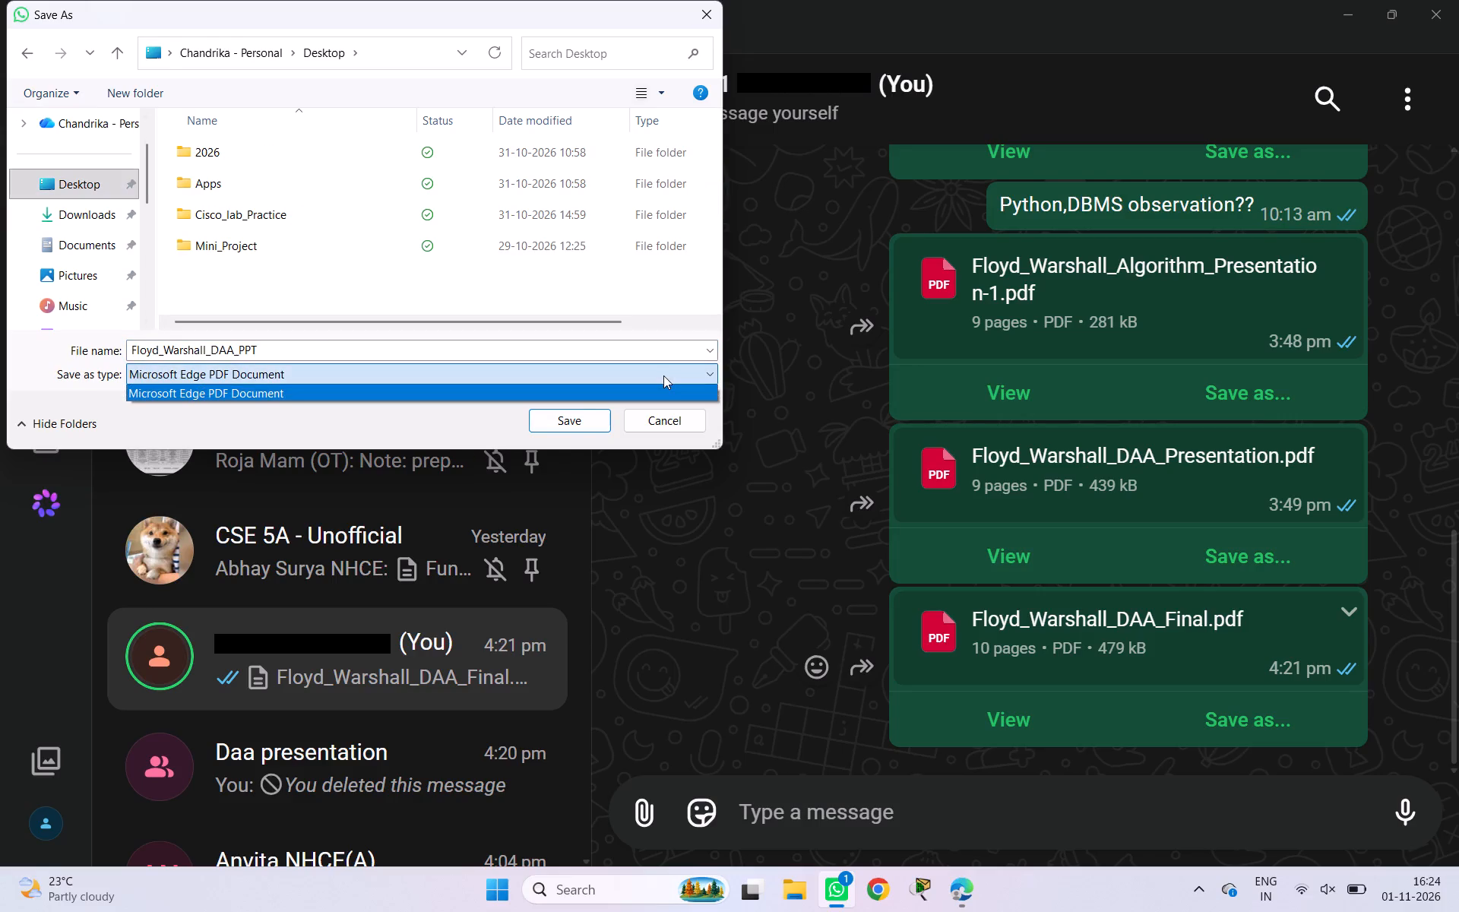
left_click(575, 417)
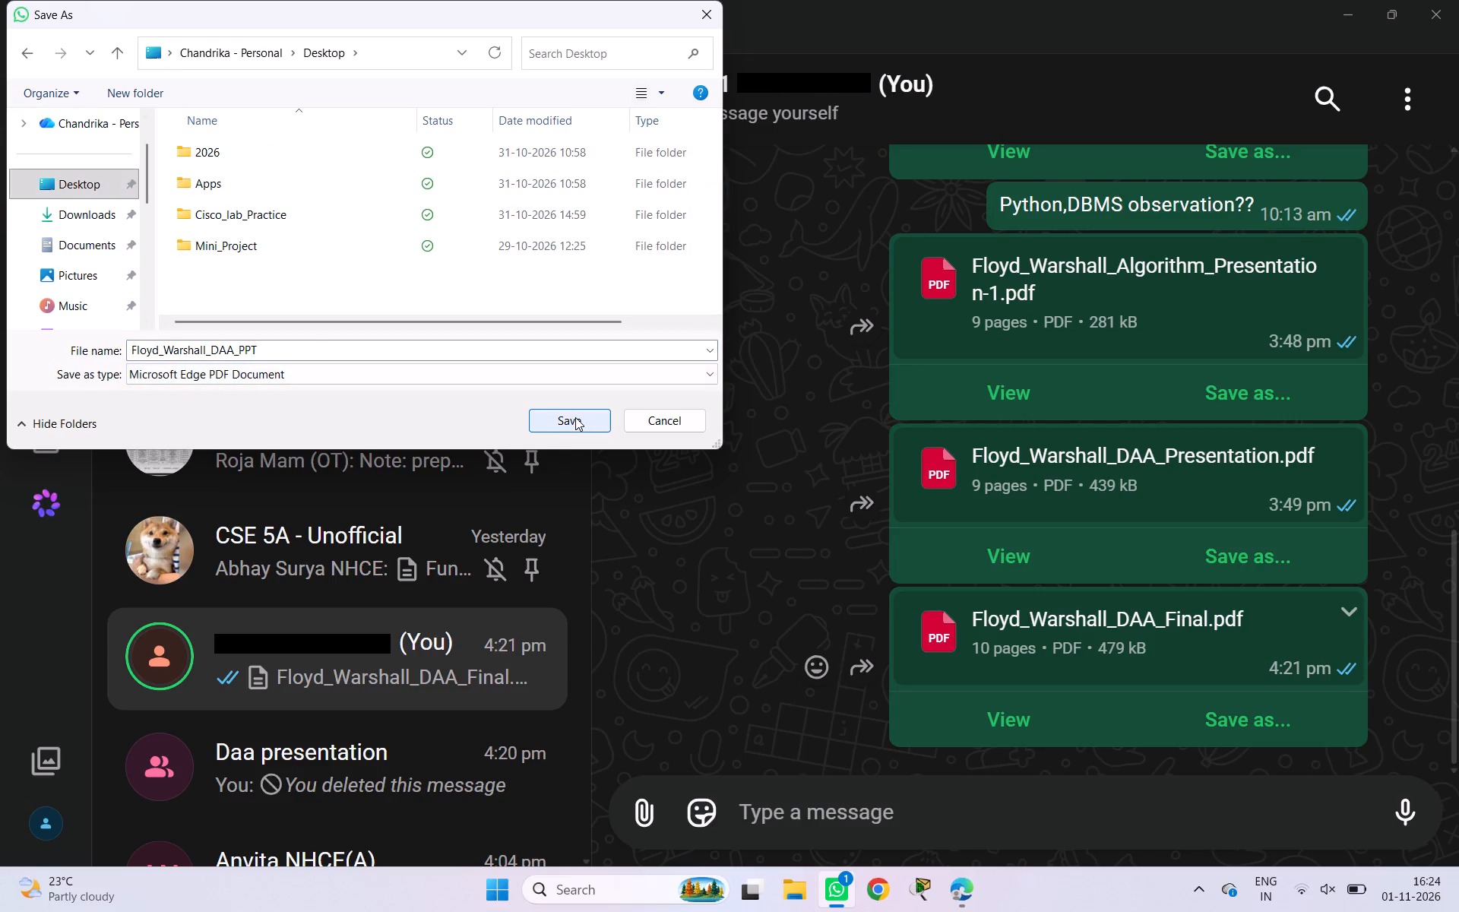
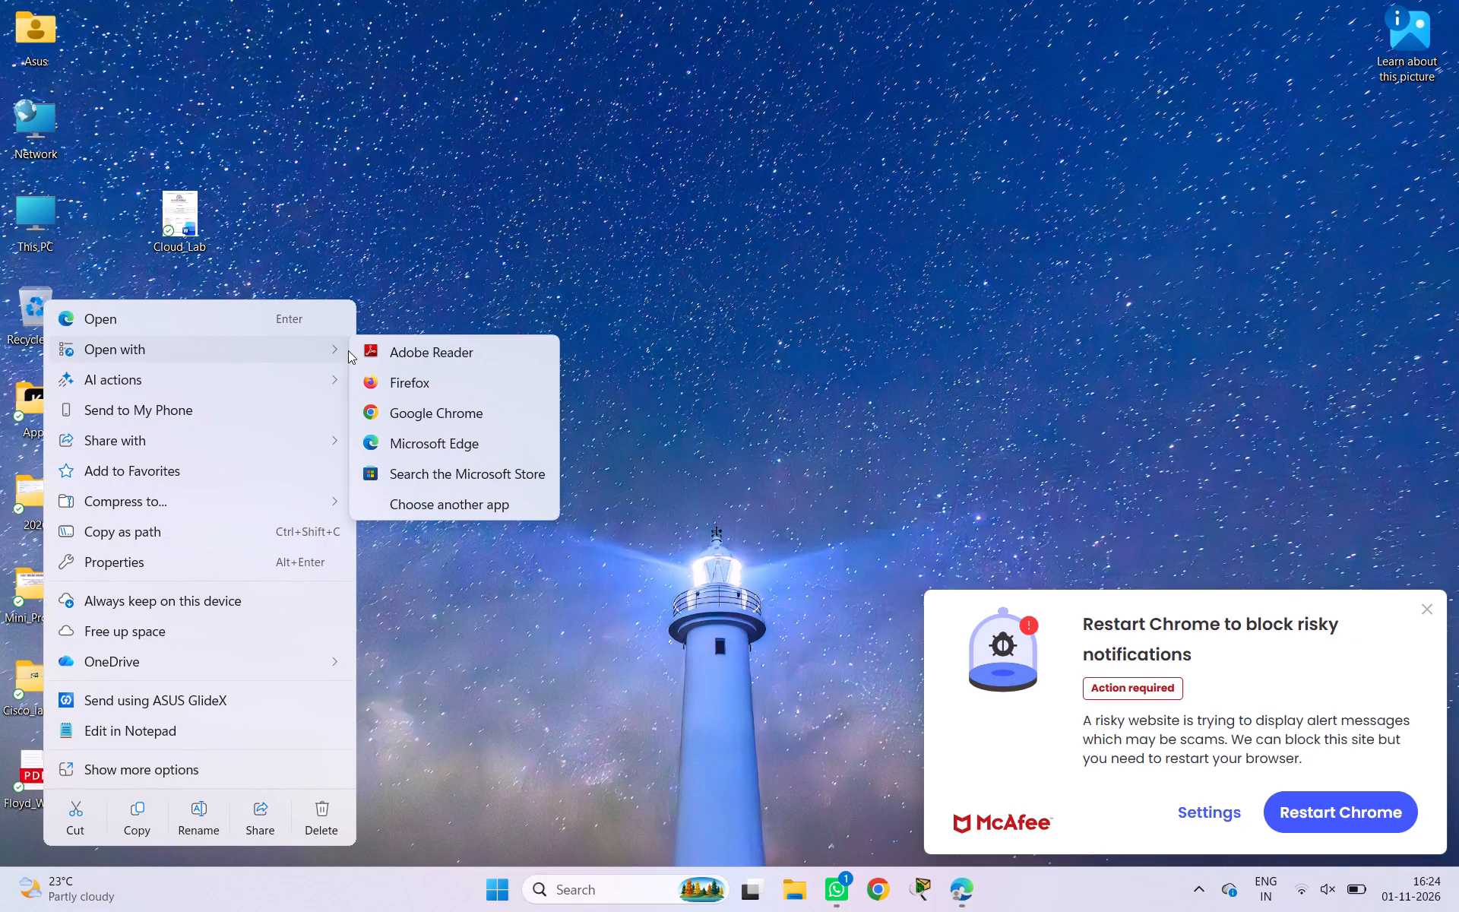
Open the Floyd Warshall PDF on the desktop with Word, using that app just once.
left_click(464, 505)
scroll(672, 546, "down", 3)
left_click(651, 567)
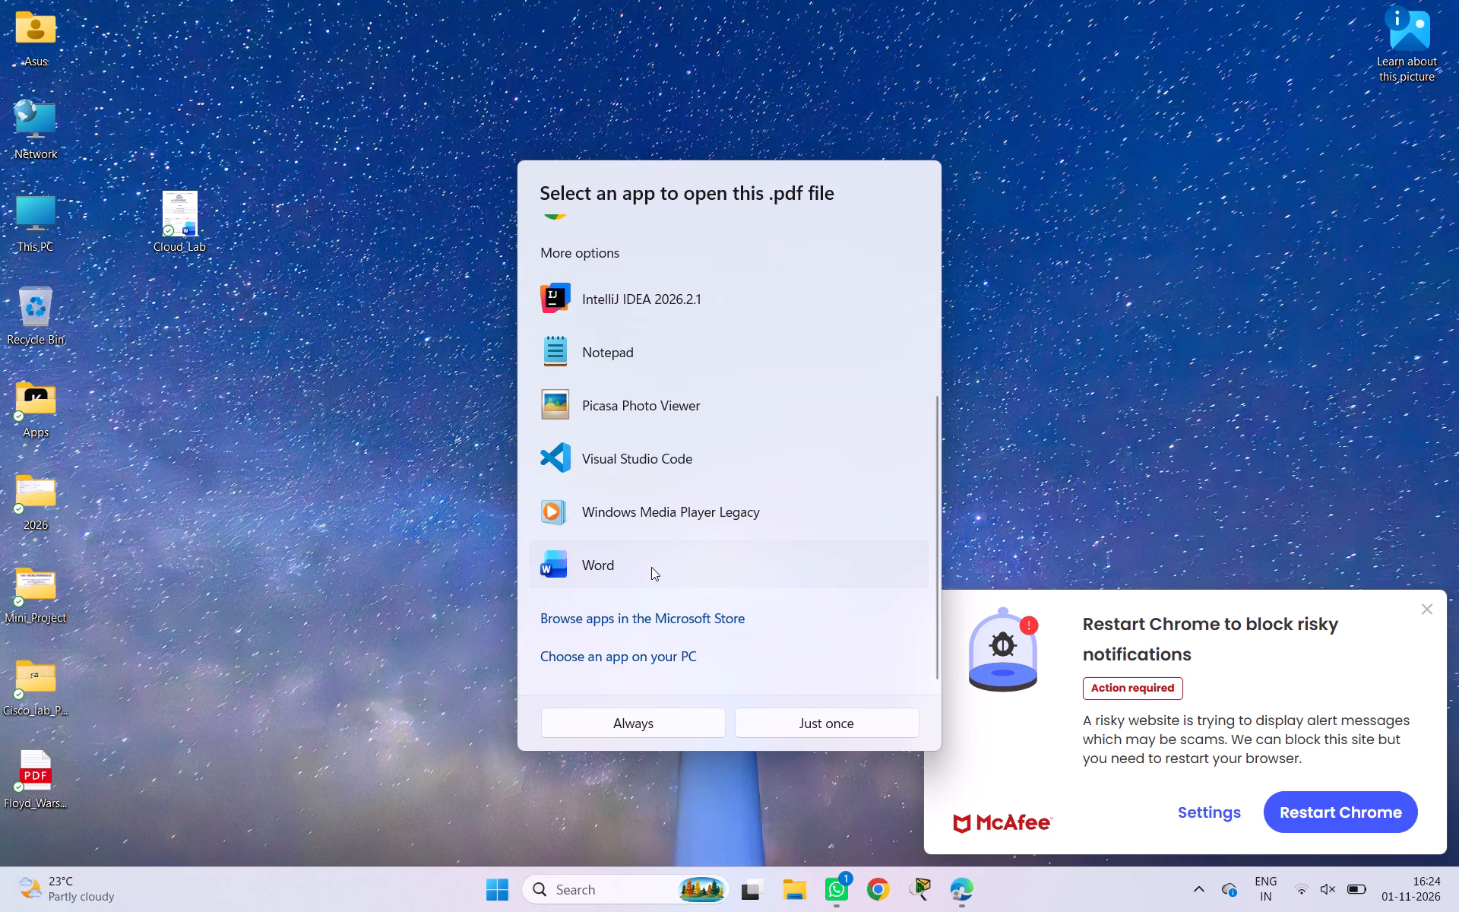
left_click(635, 579)
left_click(790, 717)
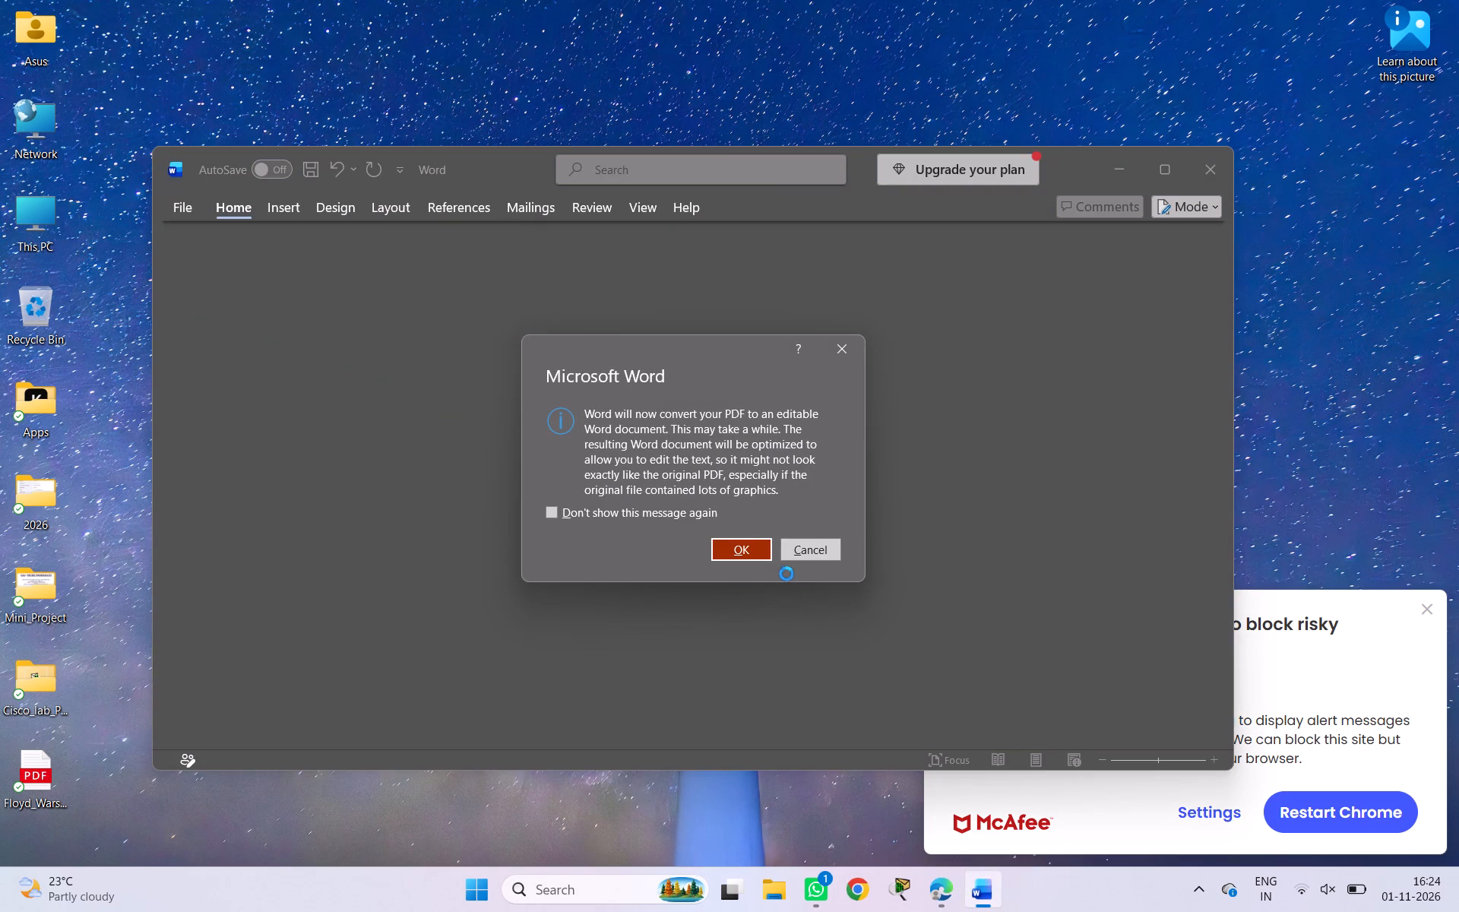
Convert the Floyd_Warshall_DAA_PPT PDF into an editable Word document and maximize its window.
left_click(752, 547)
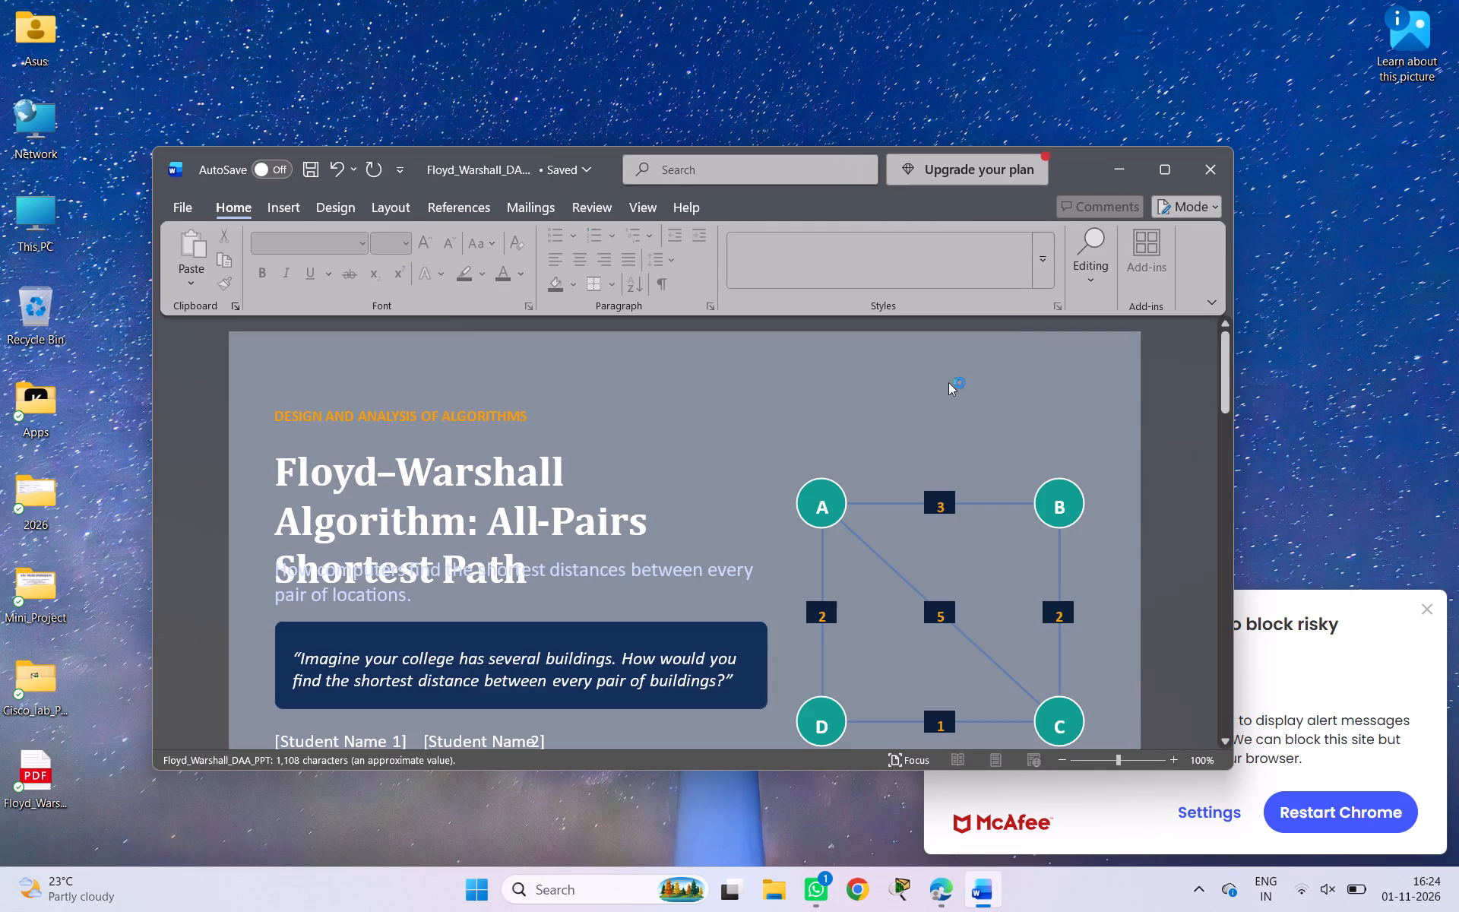
left_click(1160, 175)
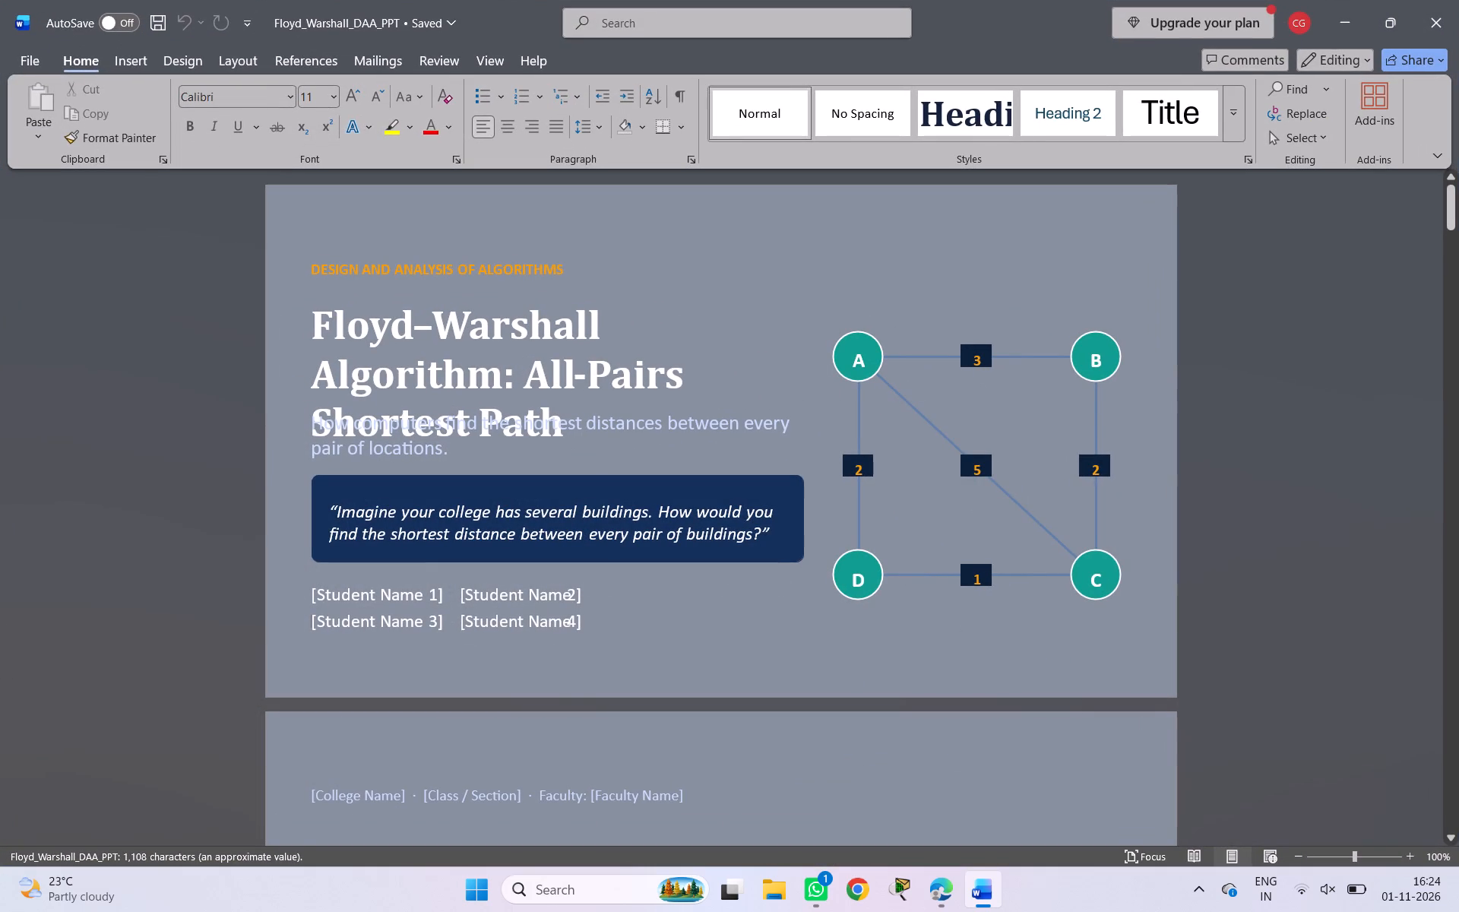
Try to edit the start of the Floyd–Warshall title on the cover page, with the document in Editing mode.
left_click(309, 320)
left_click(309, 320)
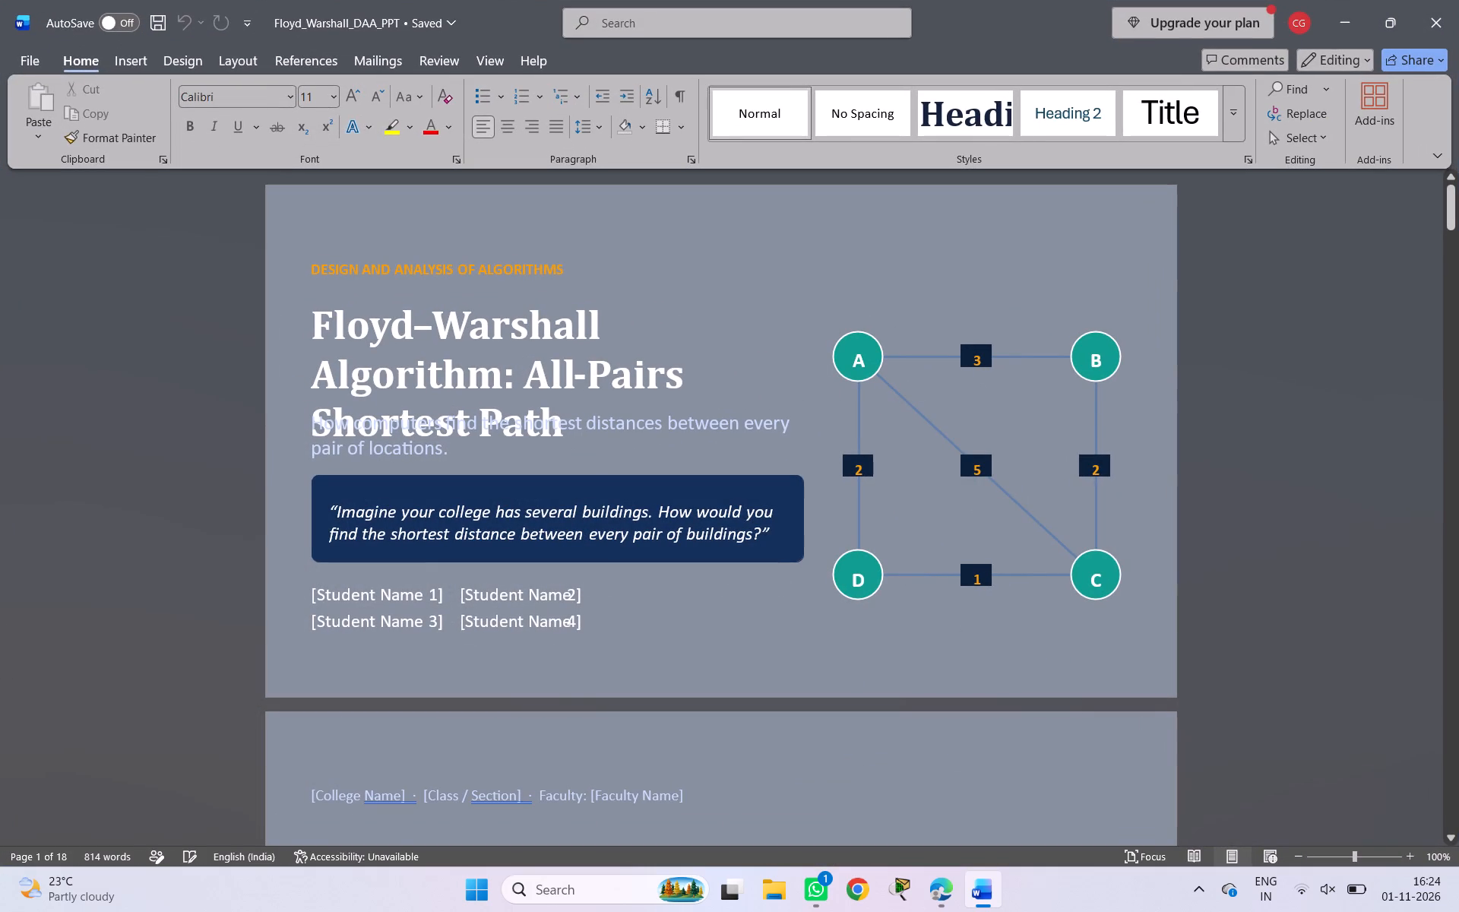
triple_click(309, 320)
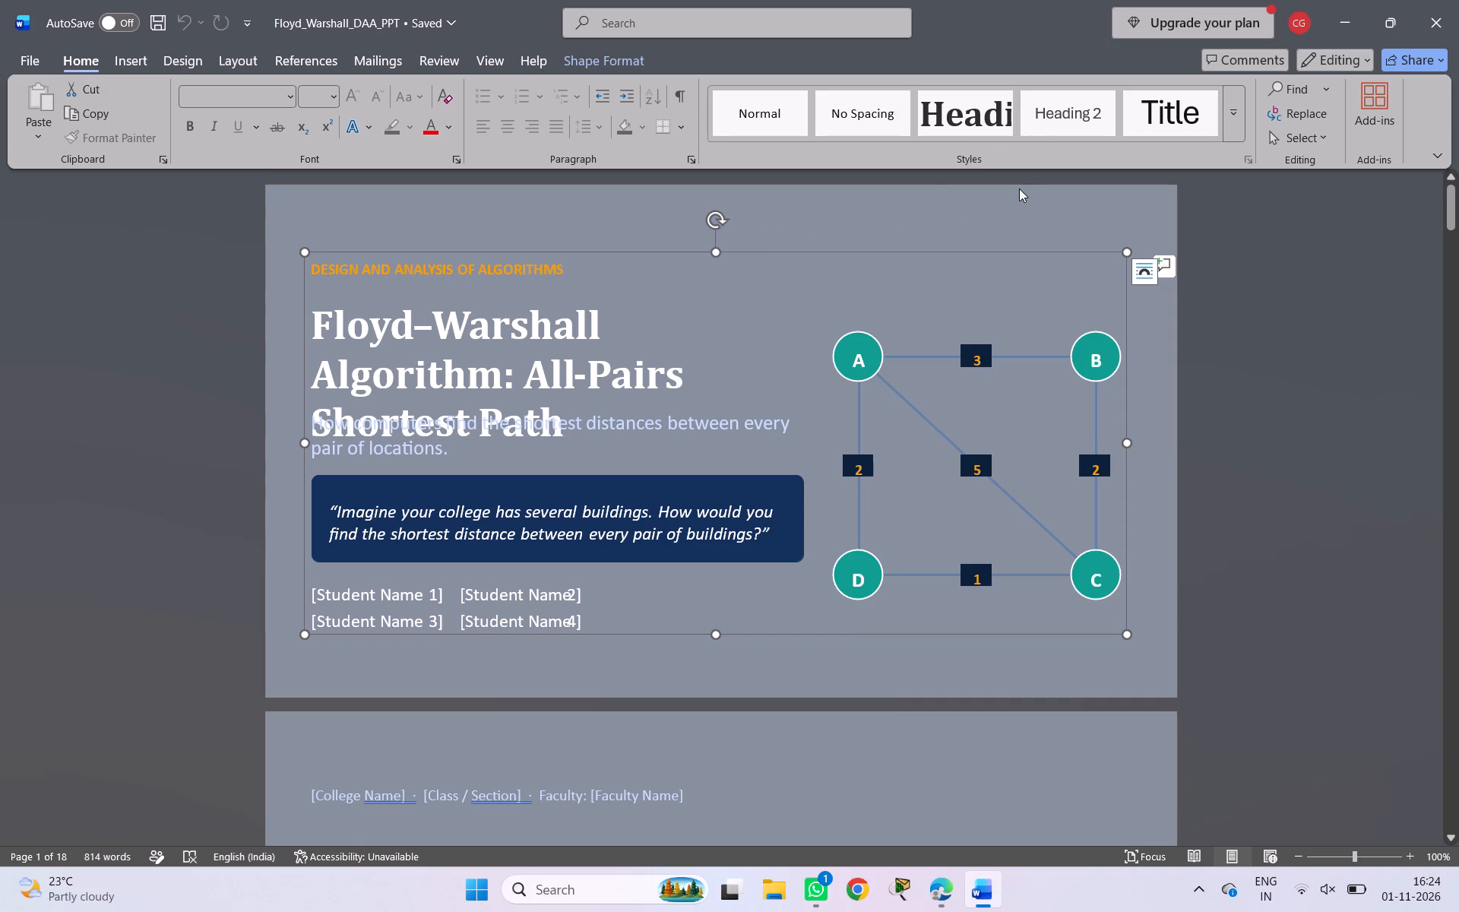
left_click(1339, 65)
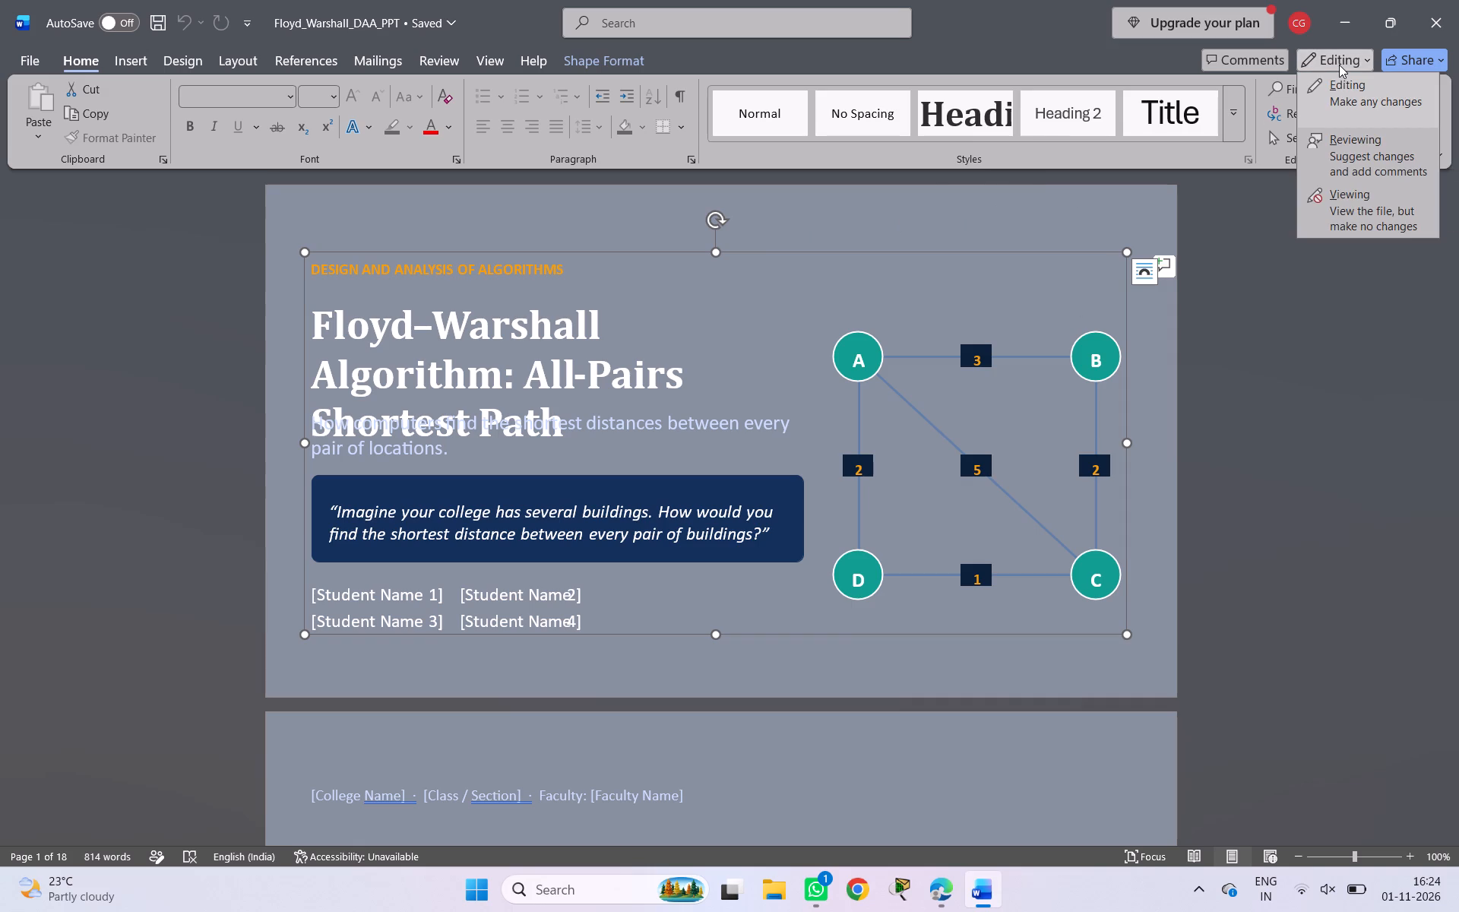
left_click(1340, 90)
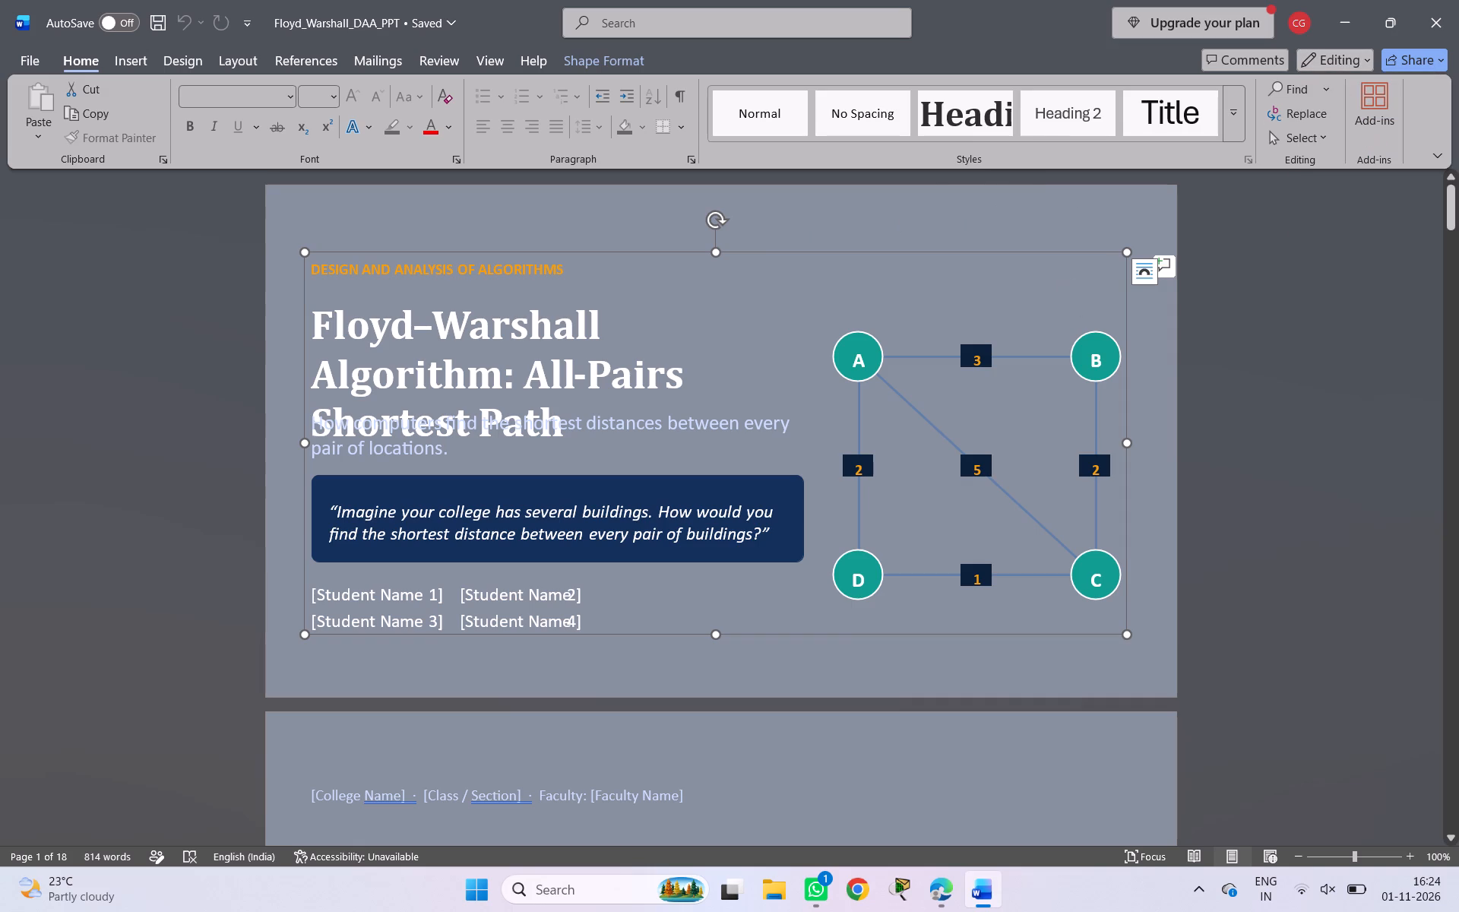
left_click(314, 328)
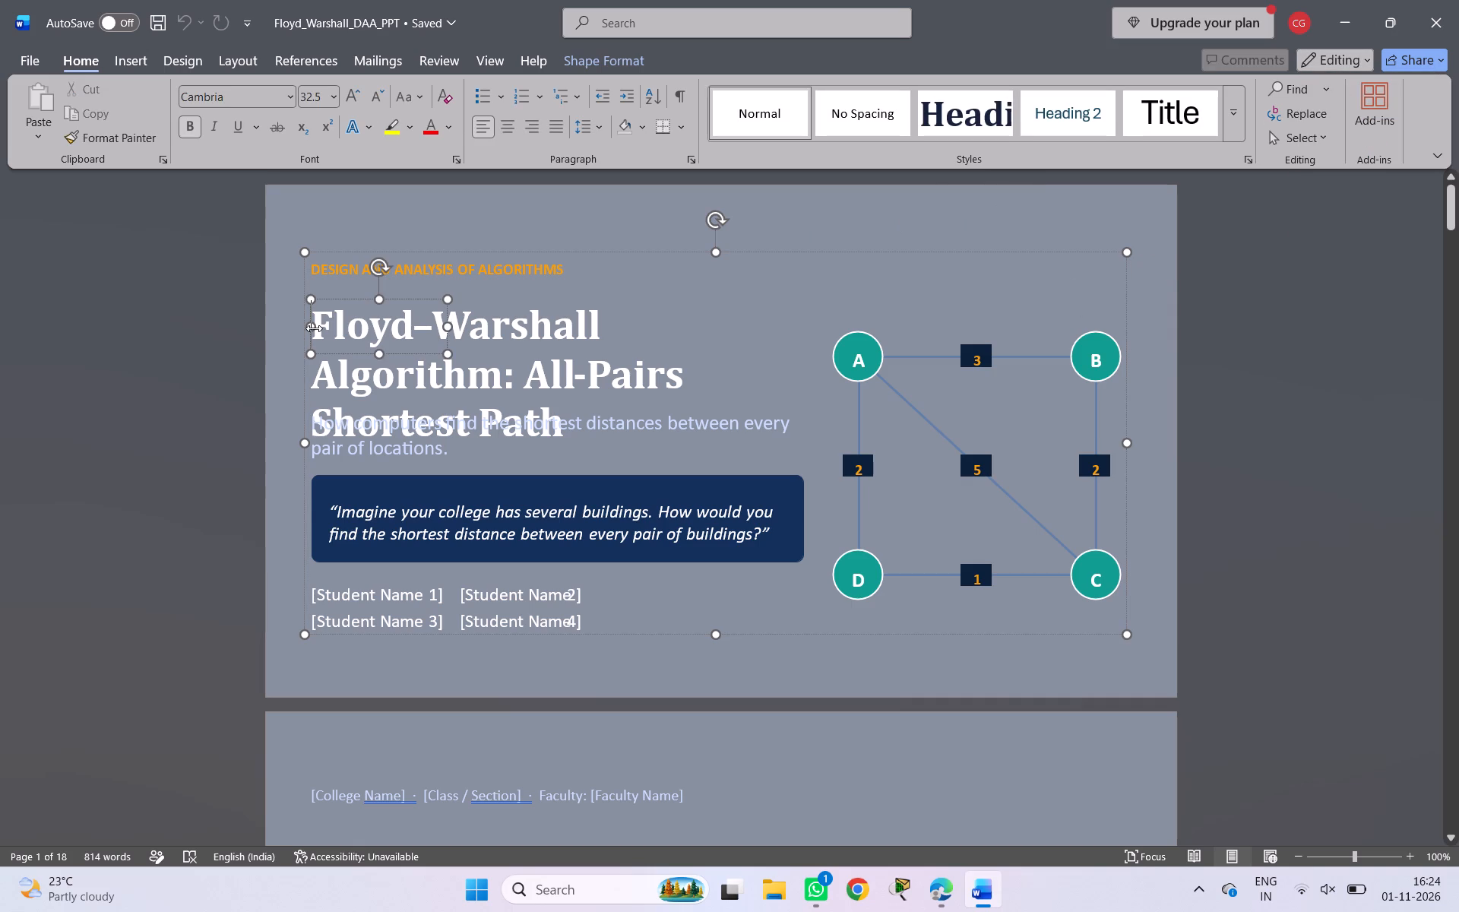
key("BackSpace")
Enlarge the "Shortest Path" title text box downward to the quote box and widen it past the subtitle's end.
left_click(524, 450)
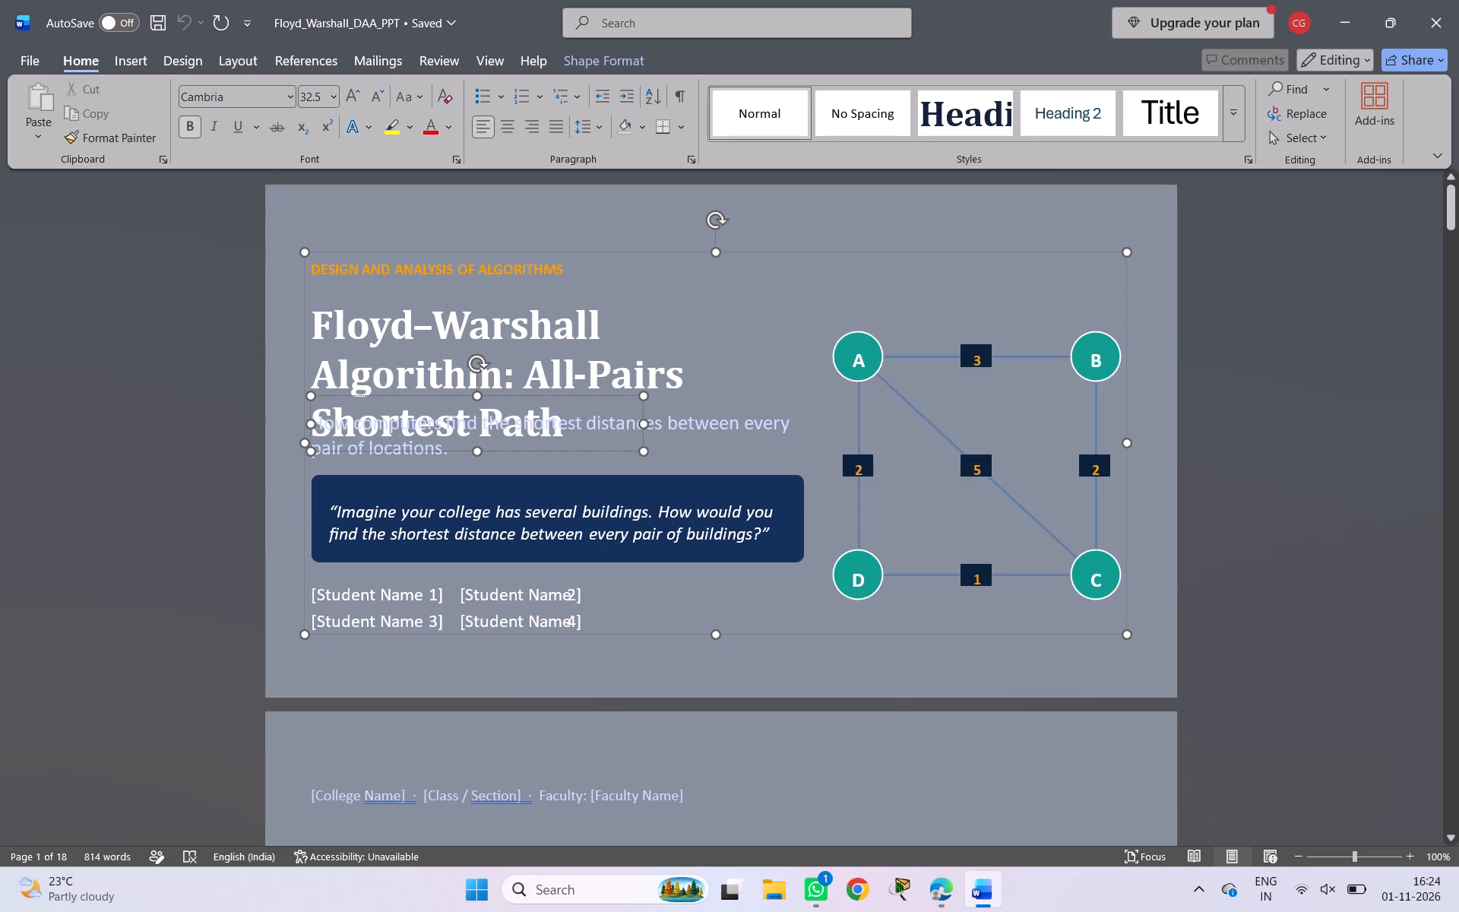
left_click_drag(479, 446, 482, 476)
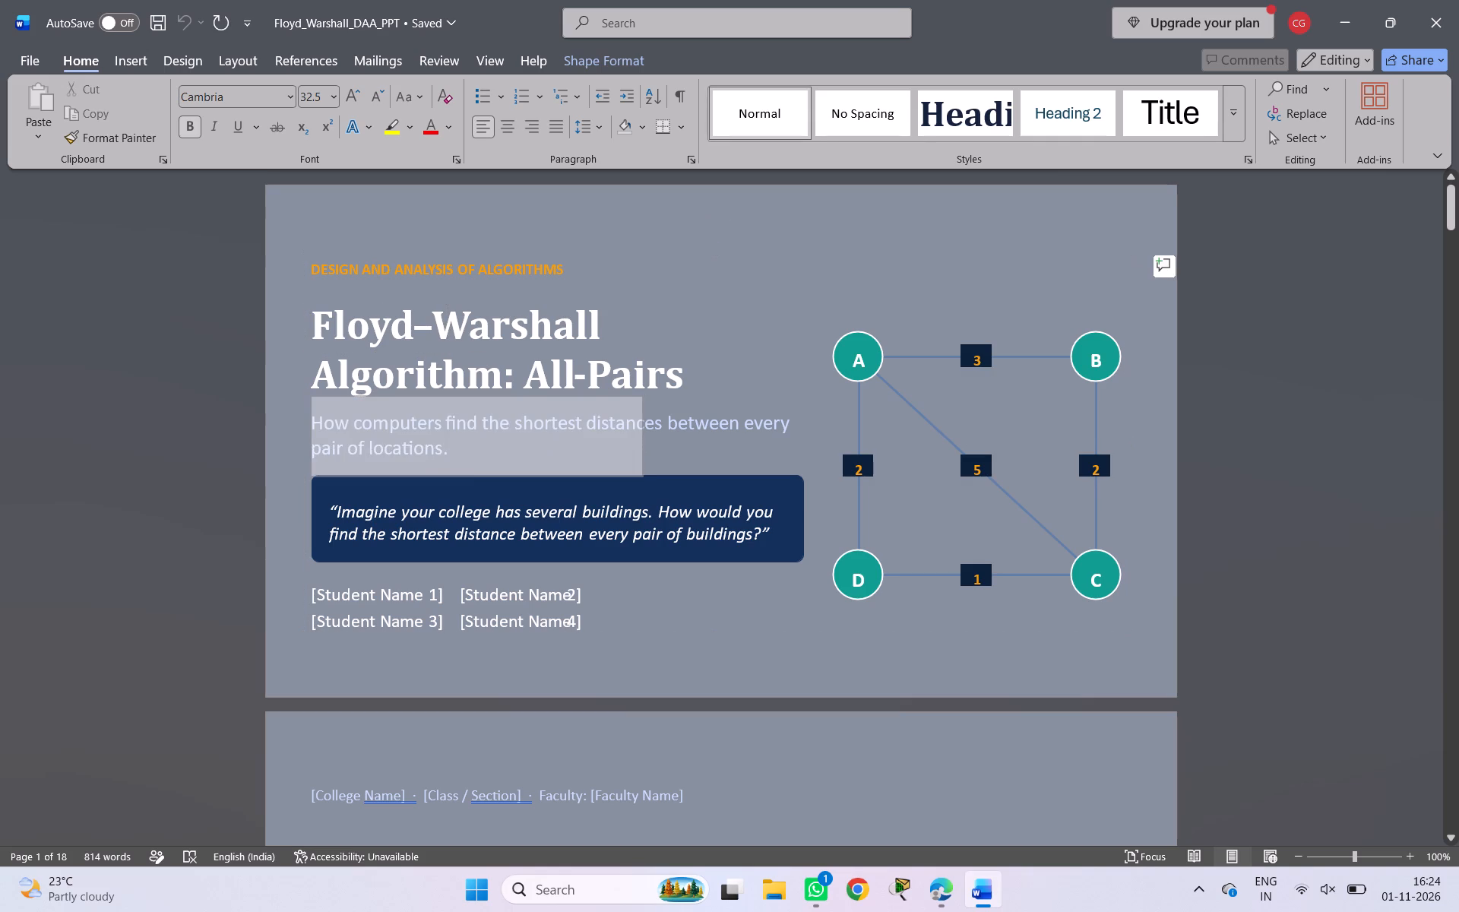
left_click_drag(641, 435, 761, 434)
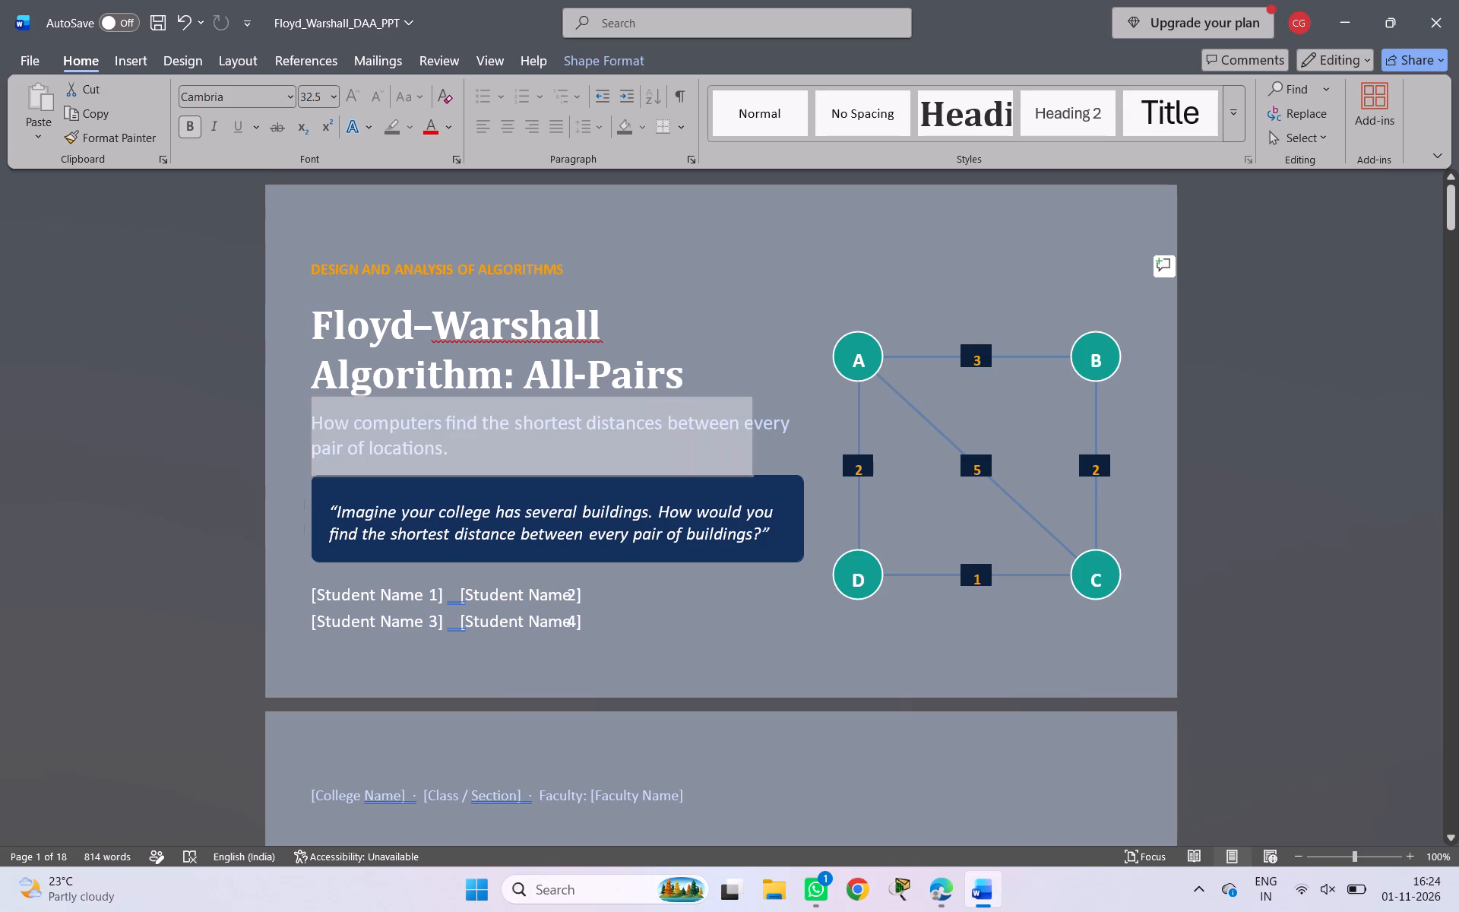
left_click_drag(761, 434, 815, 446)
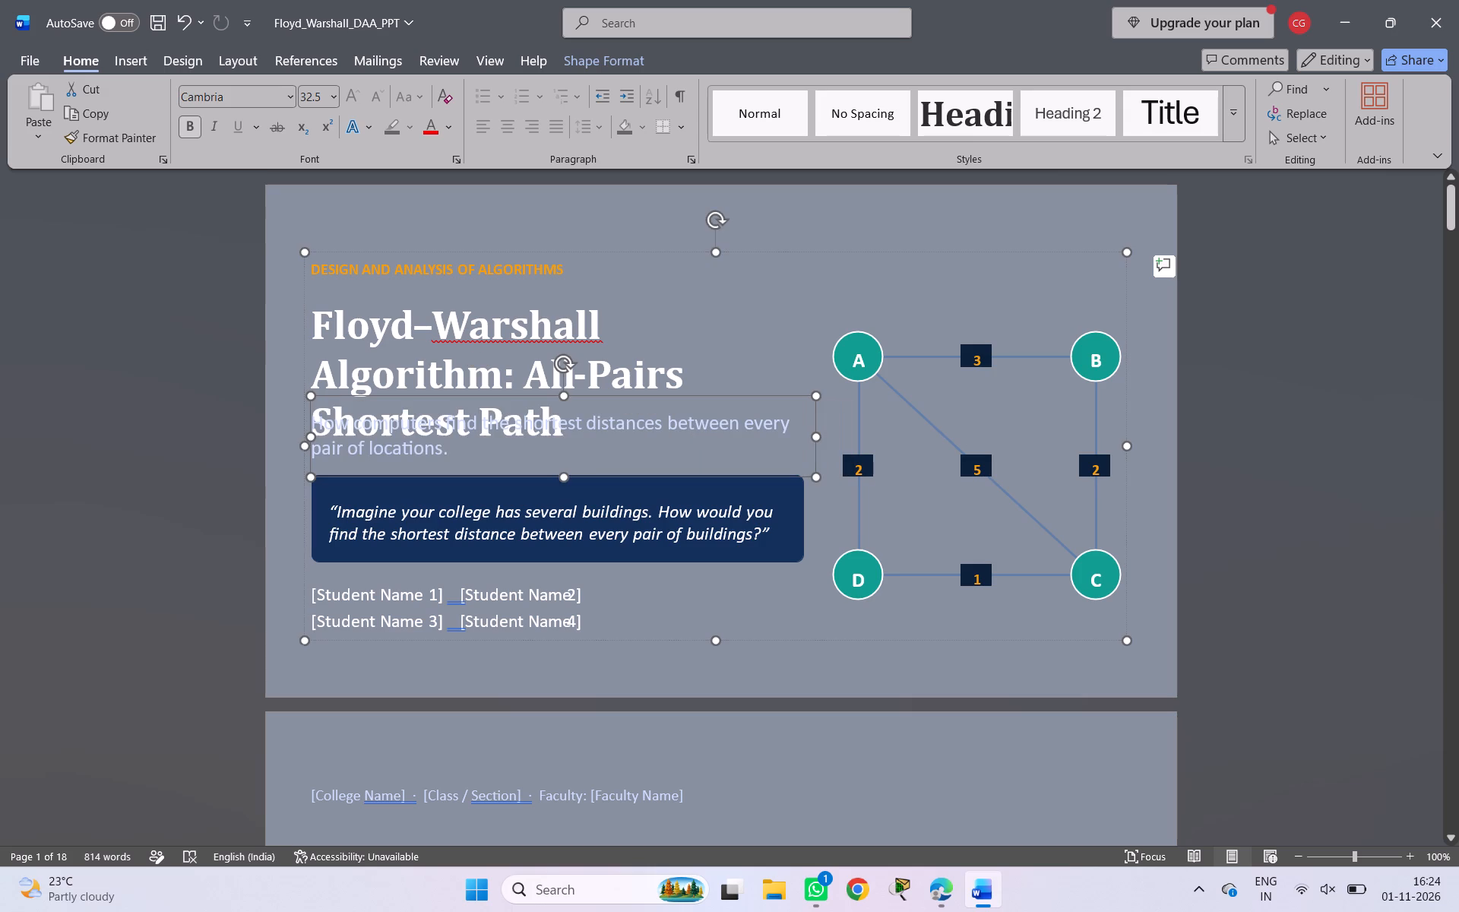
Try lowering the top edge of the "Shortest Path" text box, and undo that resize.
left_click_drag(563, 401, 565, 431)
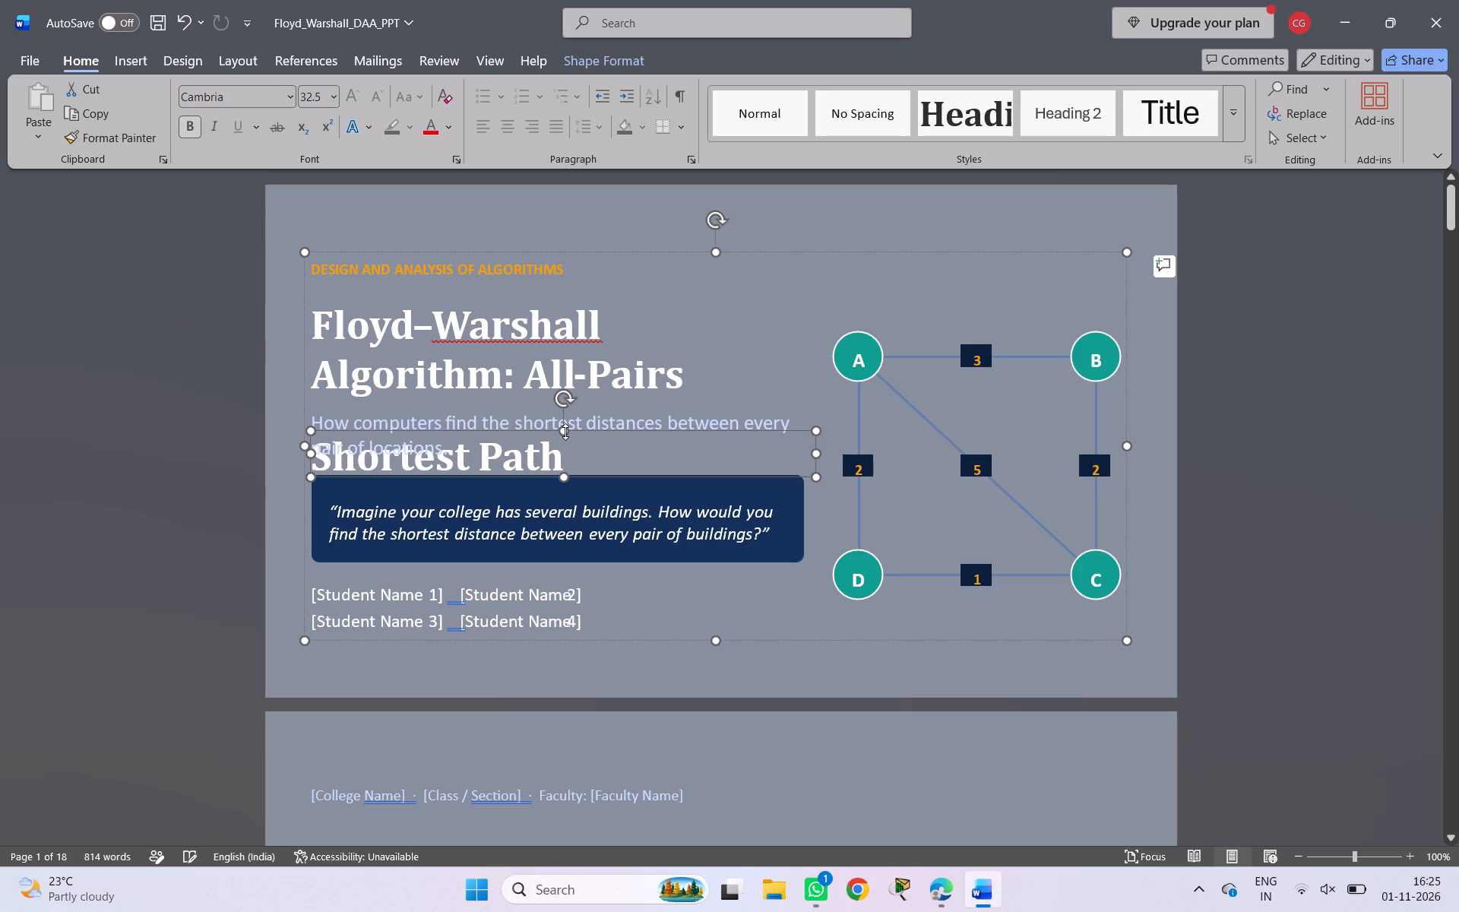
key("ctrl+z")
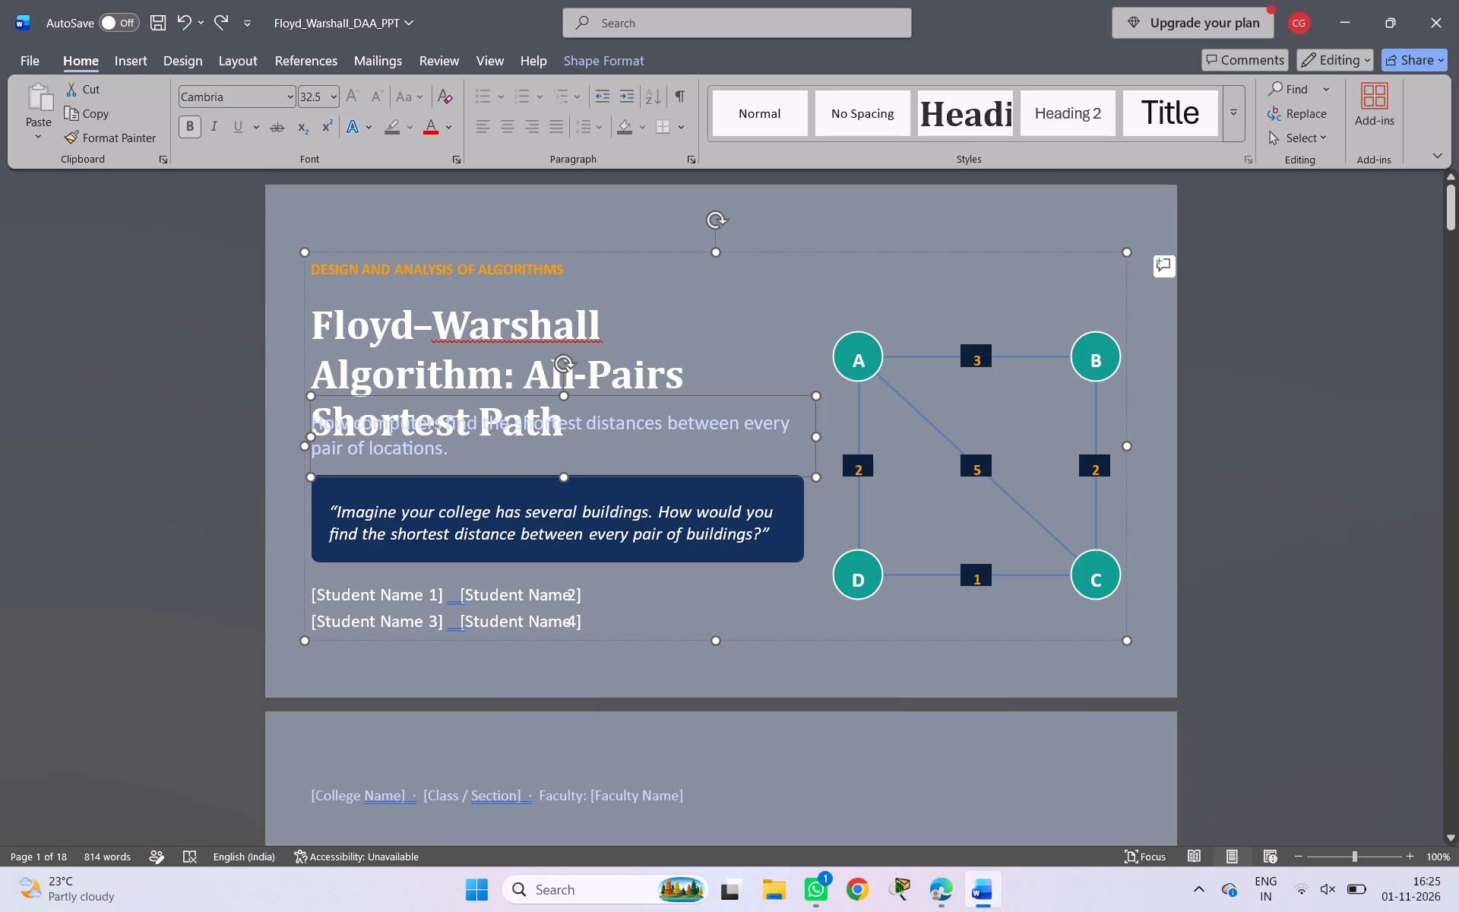
Close the converted Floyd_Warshall_DAA_PPT document without saving the changes.
left_click(449, 442)
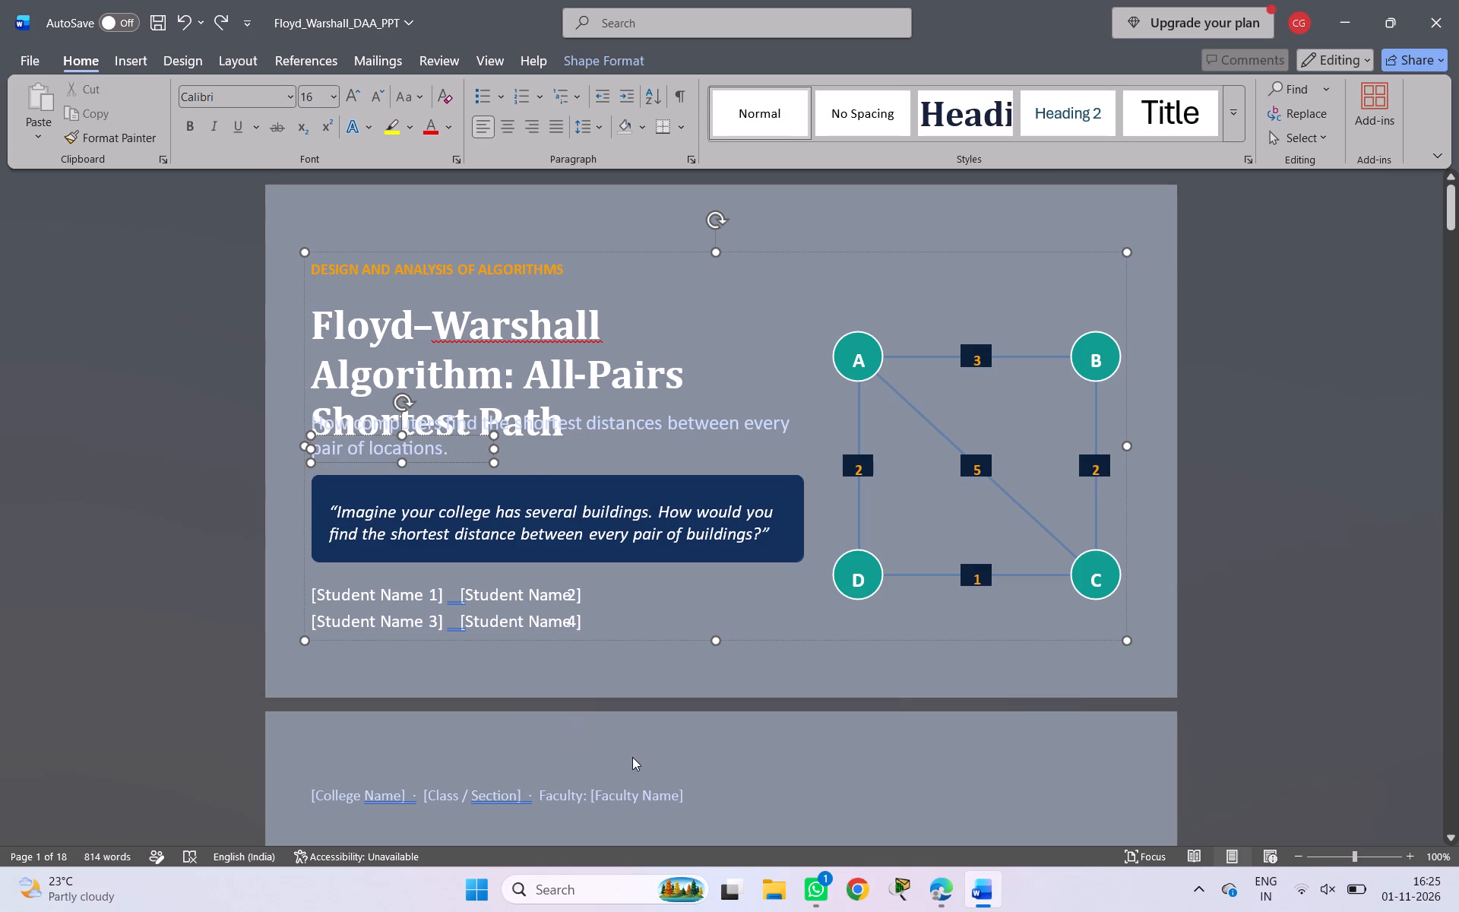
scroll(632, 757, "up", 1)
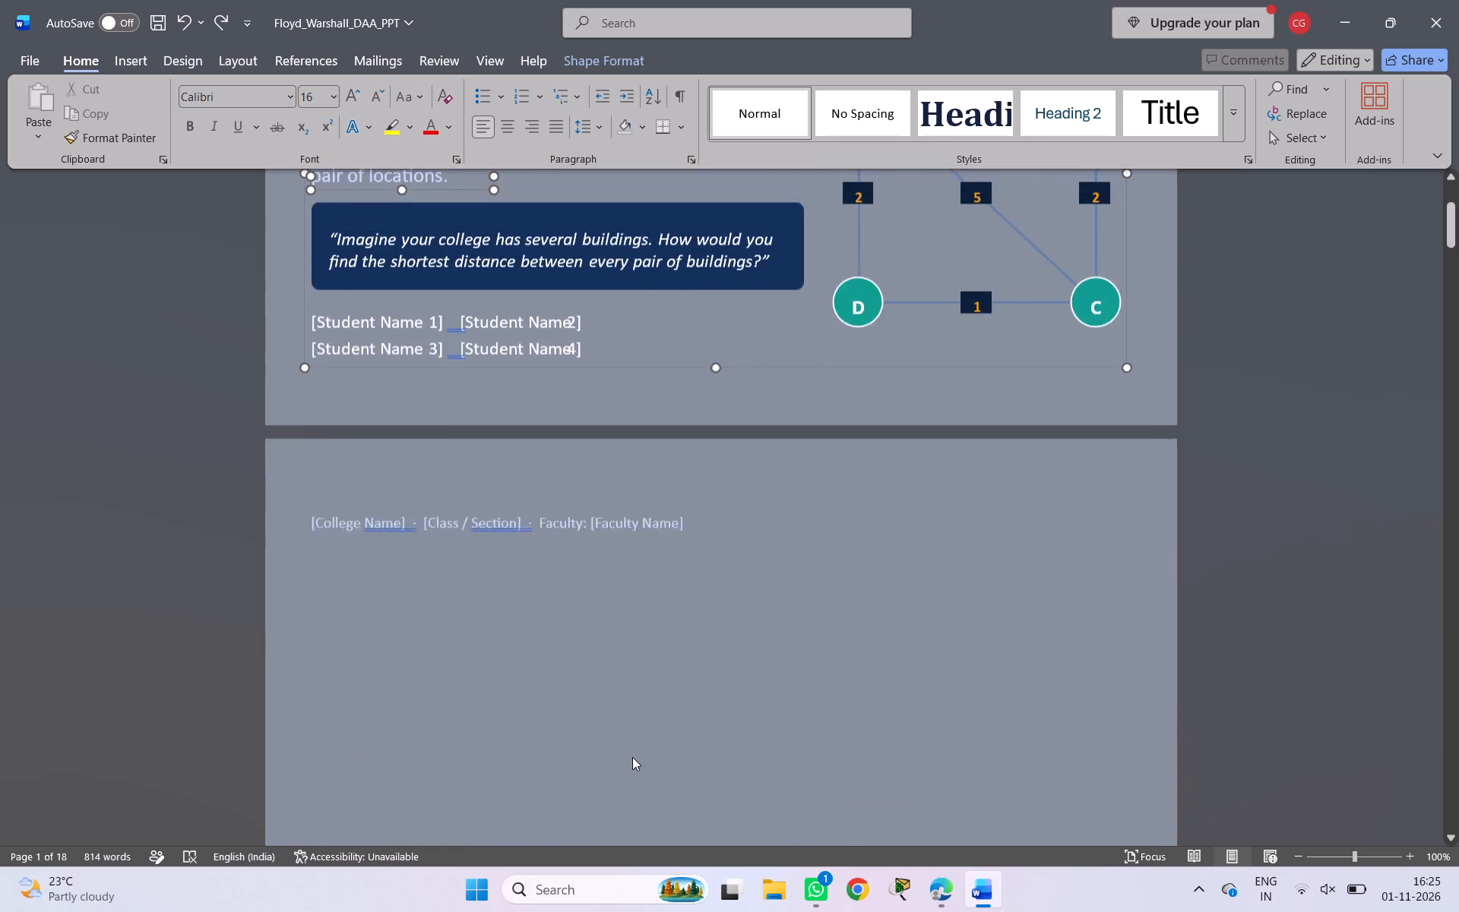
scroll(632, 757, "up", 1)
left_click(1458, 1)
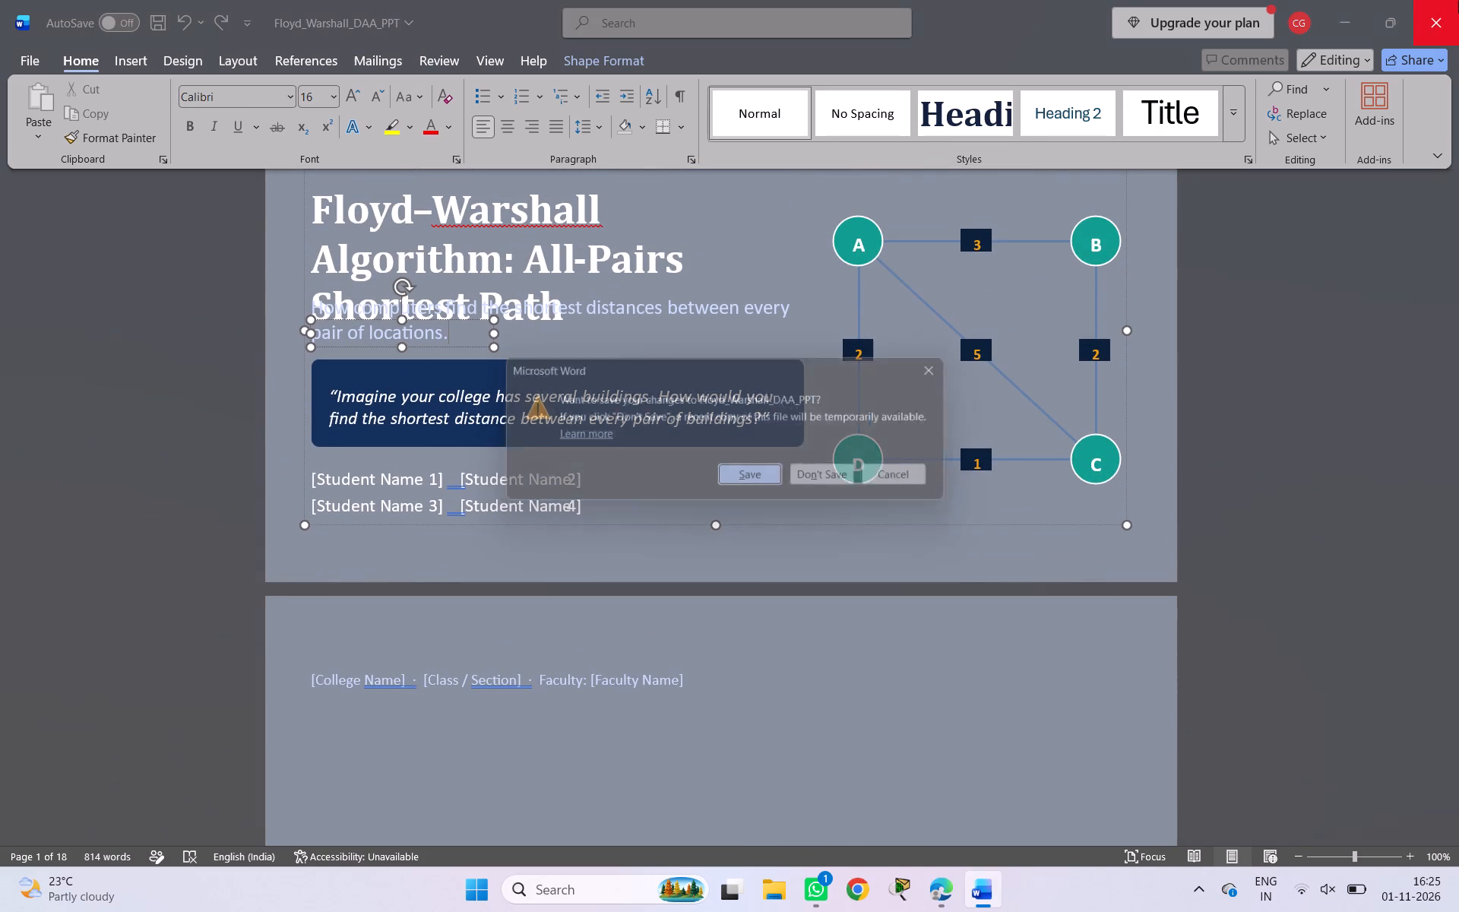
left_click(841, 474)
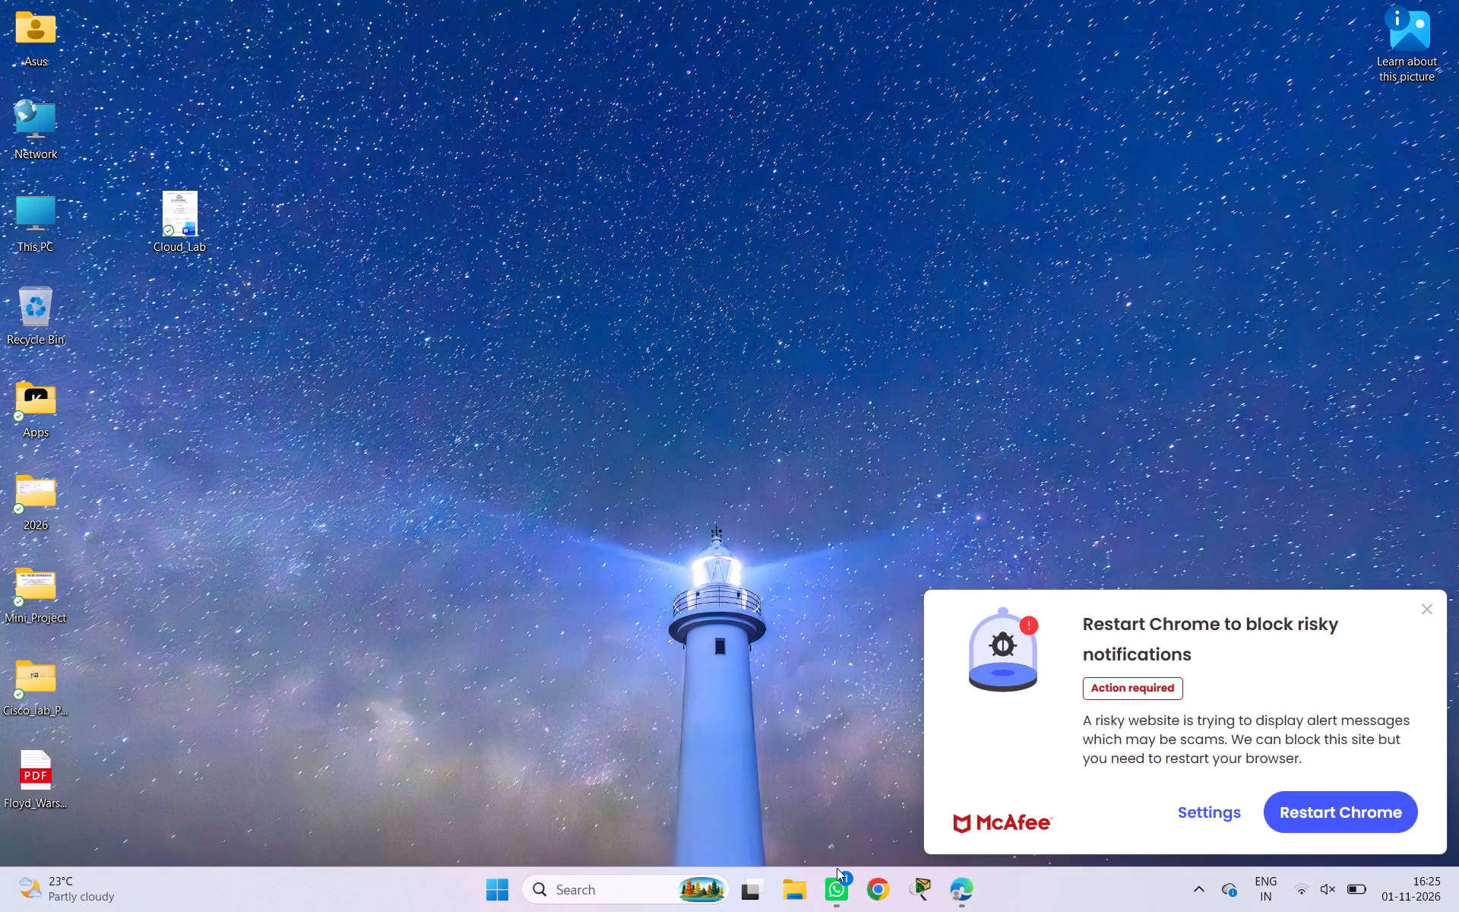
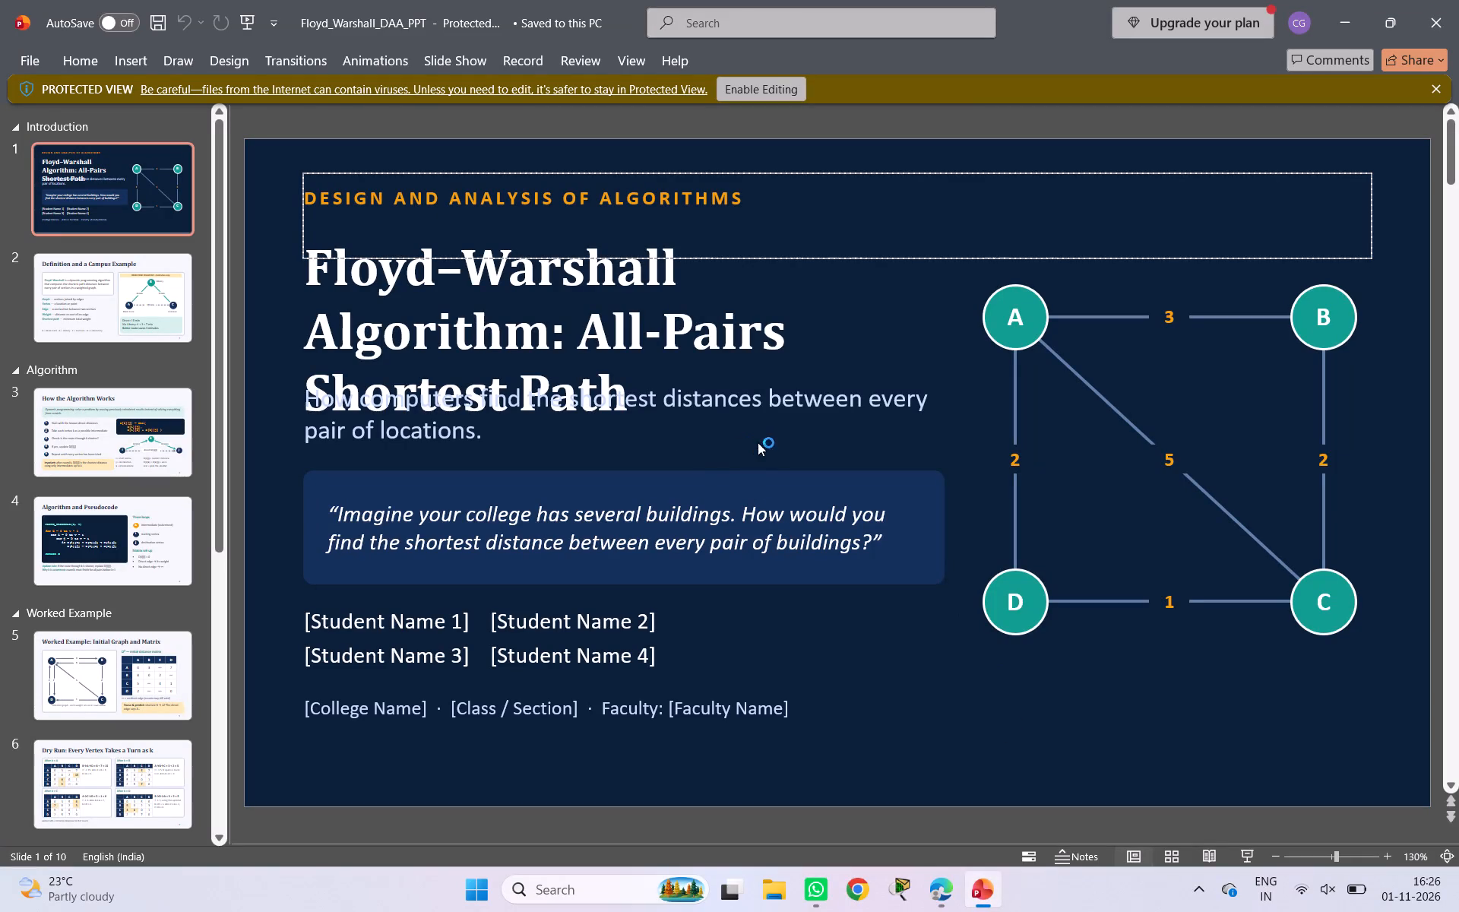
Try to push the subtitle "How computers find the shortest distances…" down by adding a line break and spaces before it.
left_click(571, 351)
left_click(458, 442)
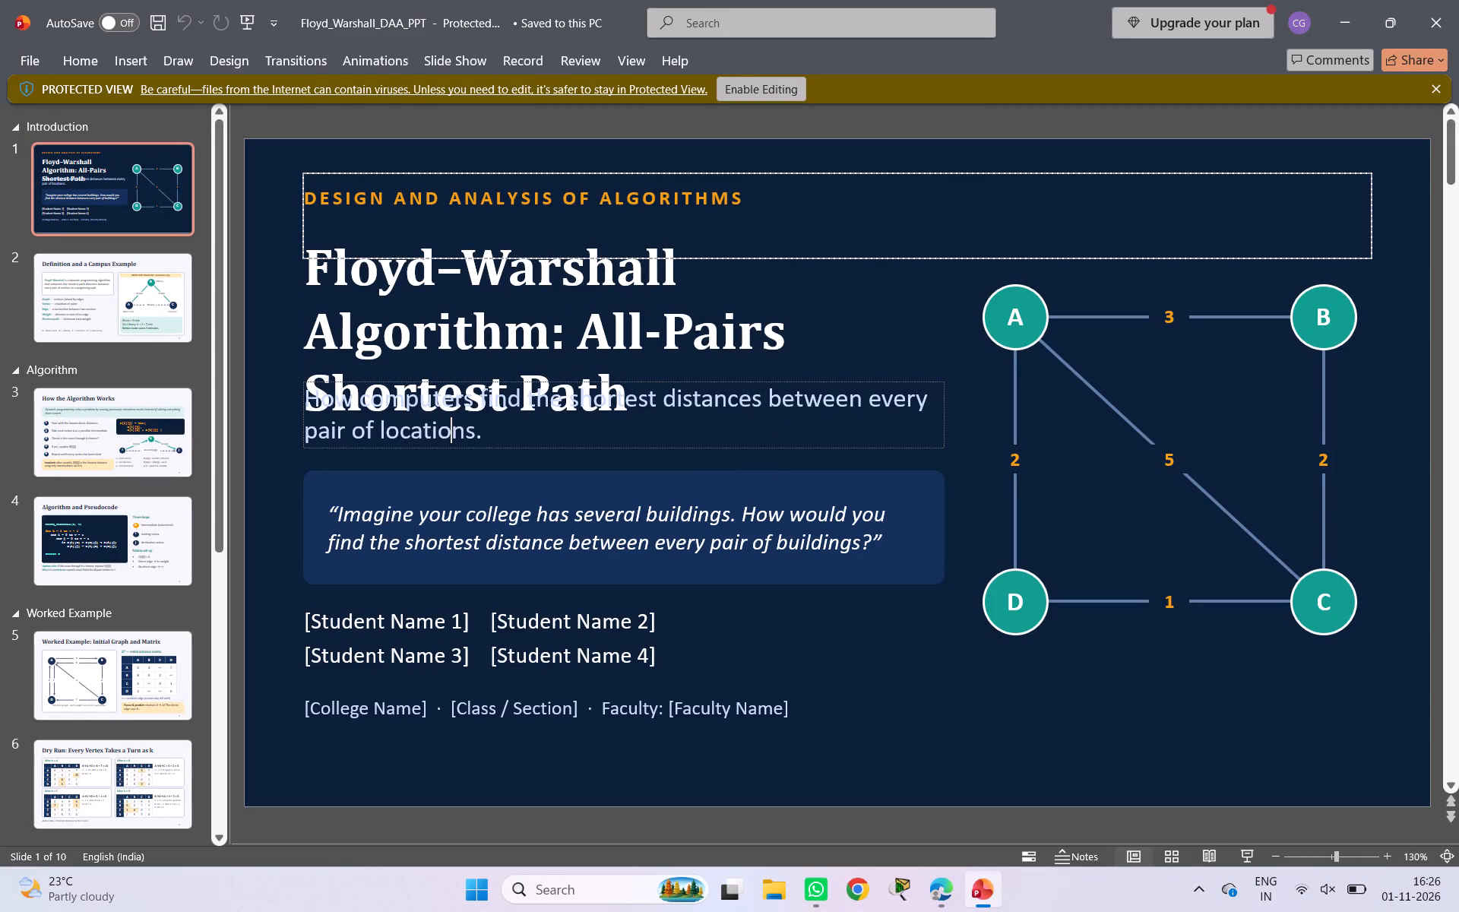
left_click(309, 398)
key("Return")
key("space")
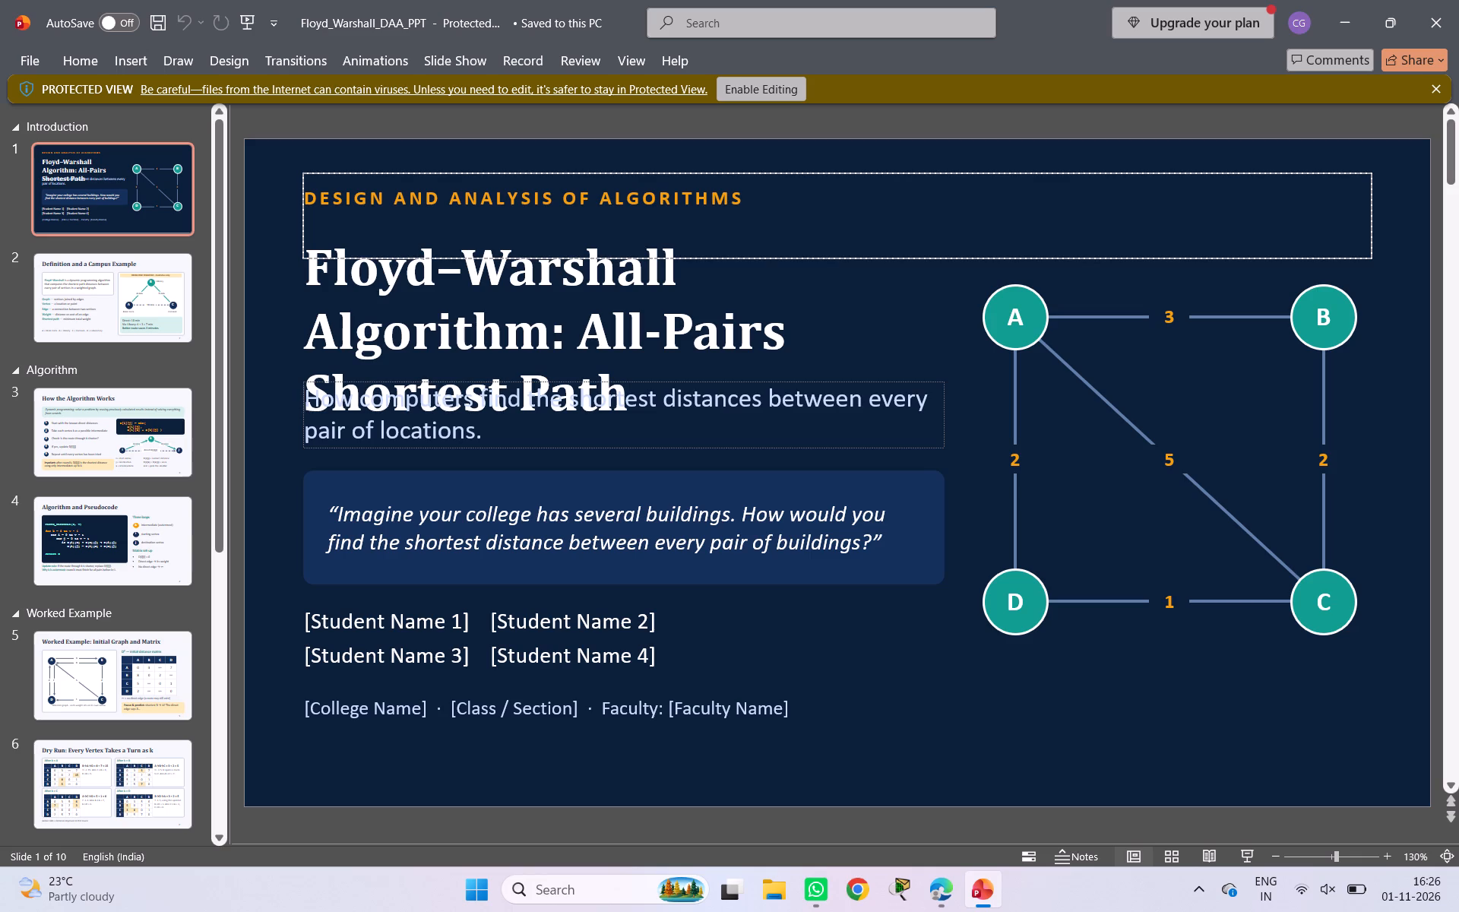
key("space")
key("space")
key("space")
Take the Floyd_Warshall_DAA_PPT presentation out of Protected View by enabling editing.
left_click(799, 711)
left_click(802, 710)
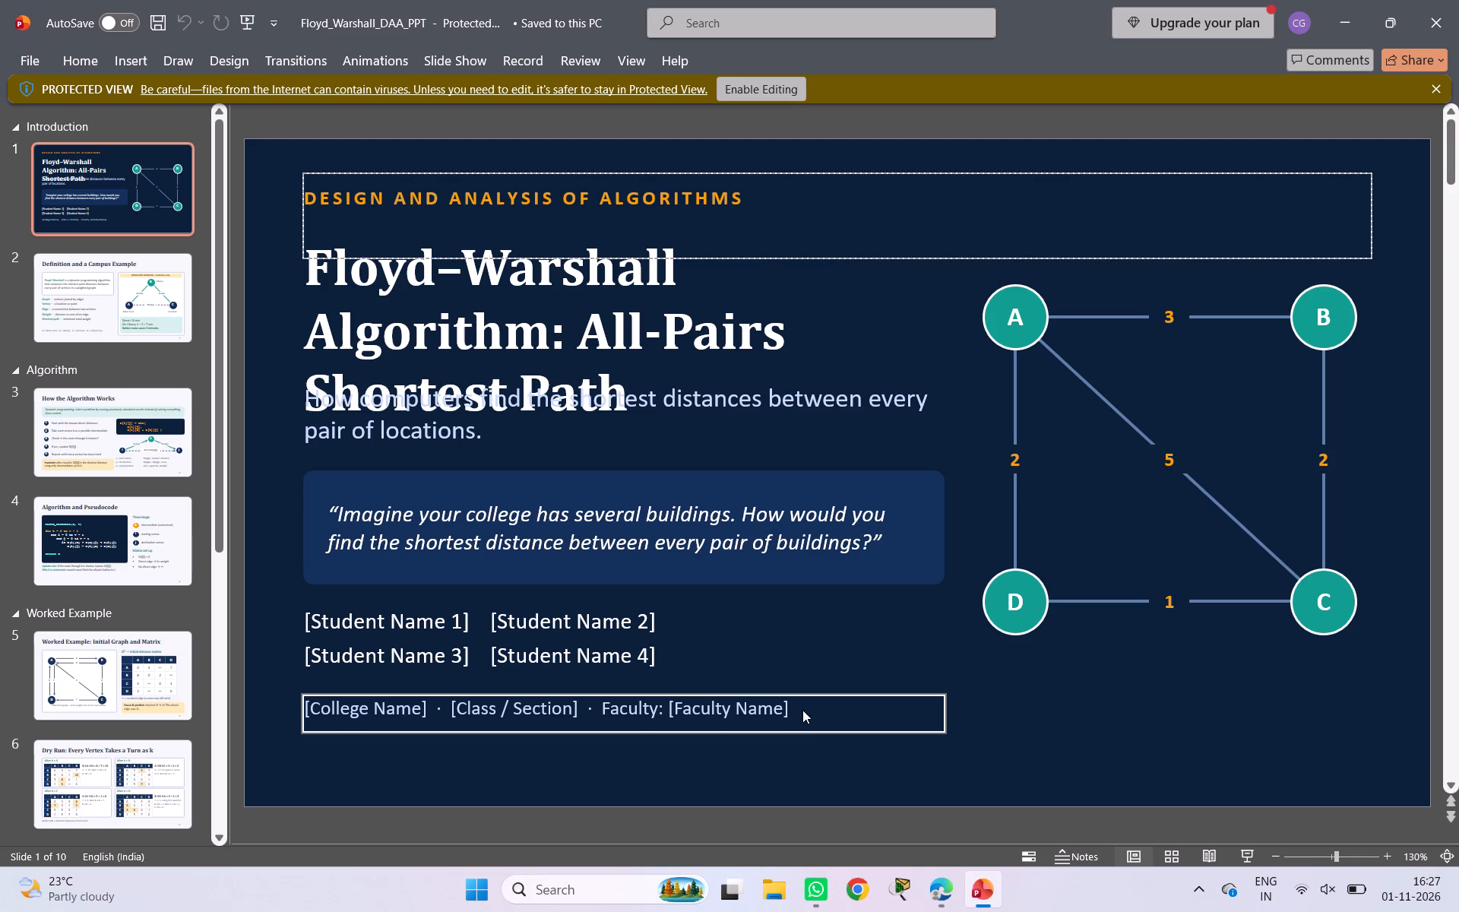
right_click(802, 710)
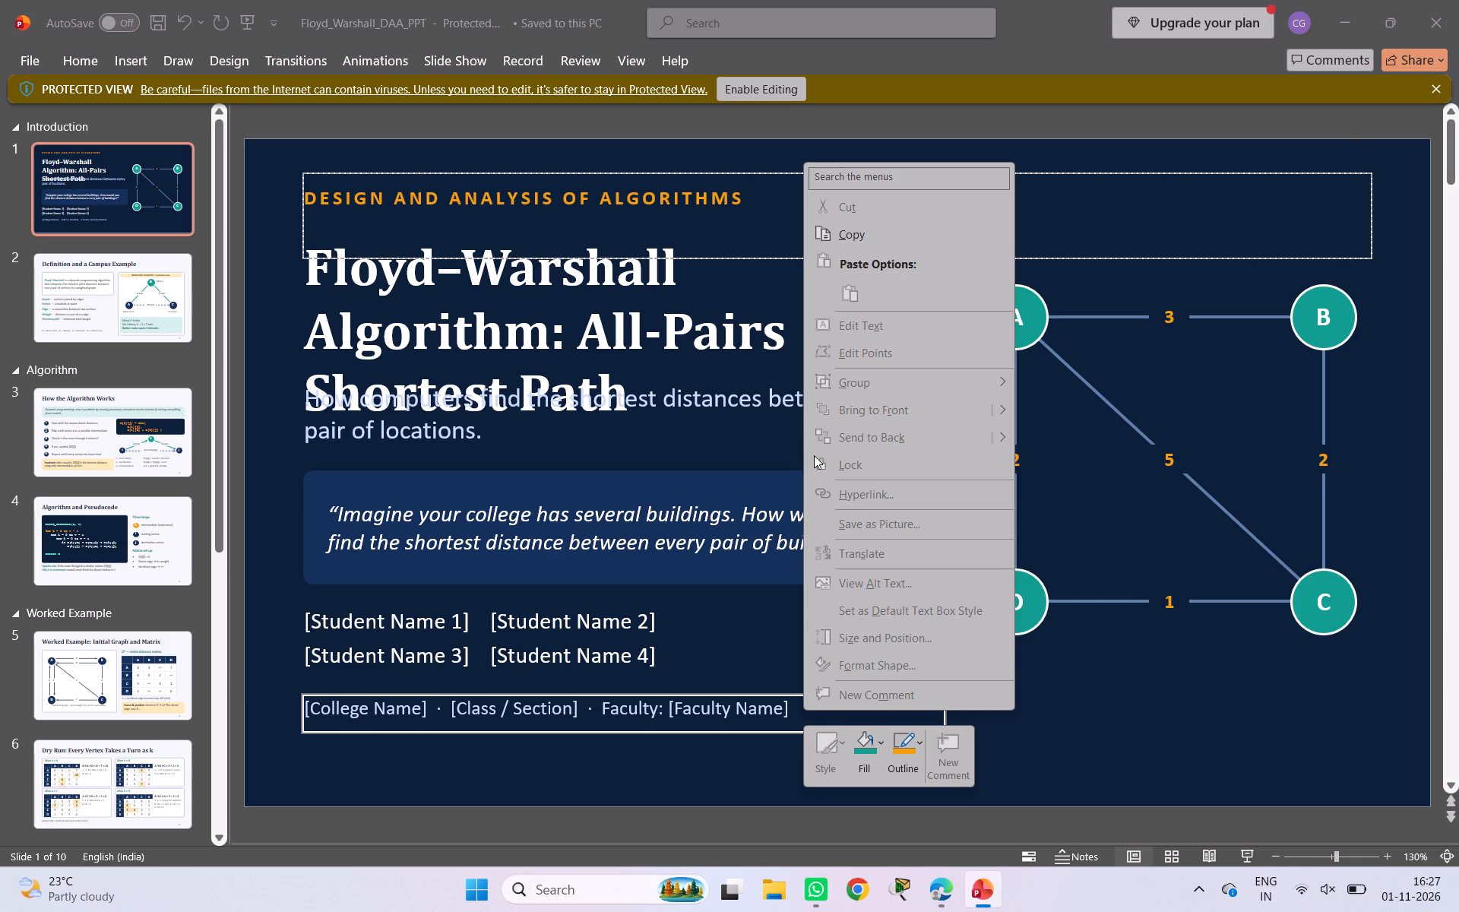
left_click(765, 85)
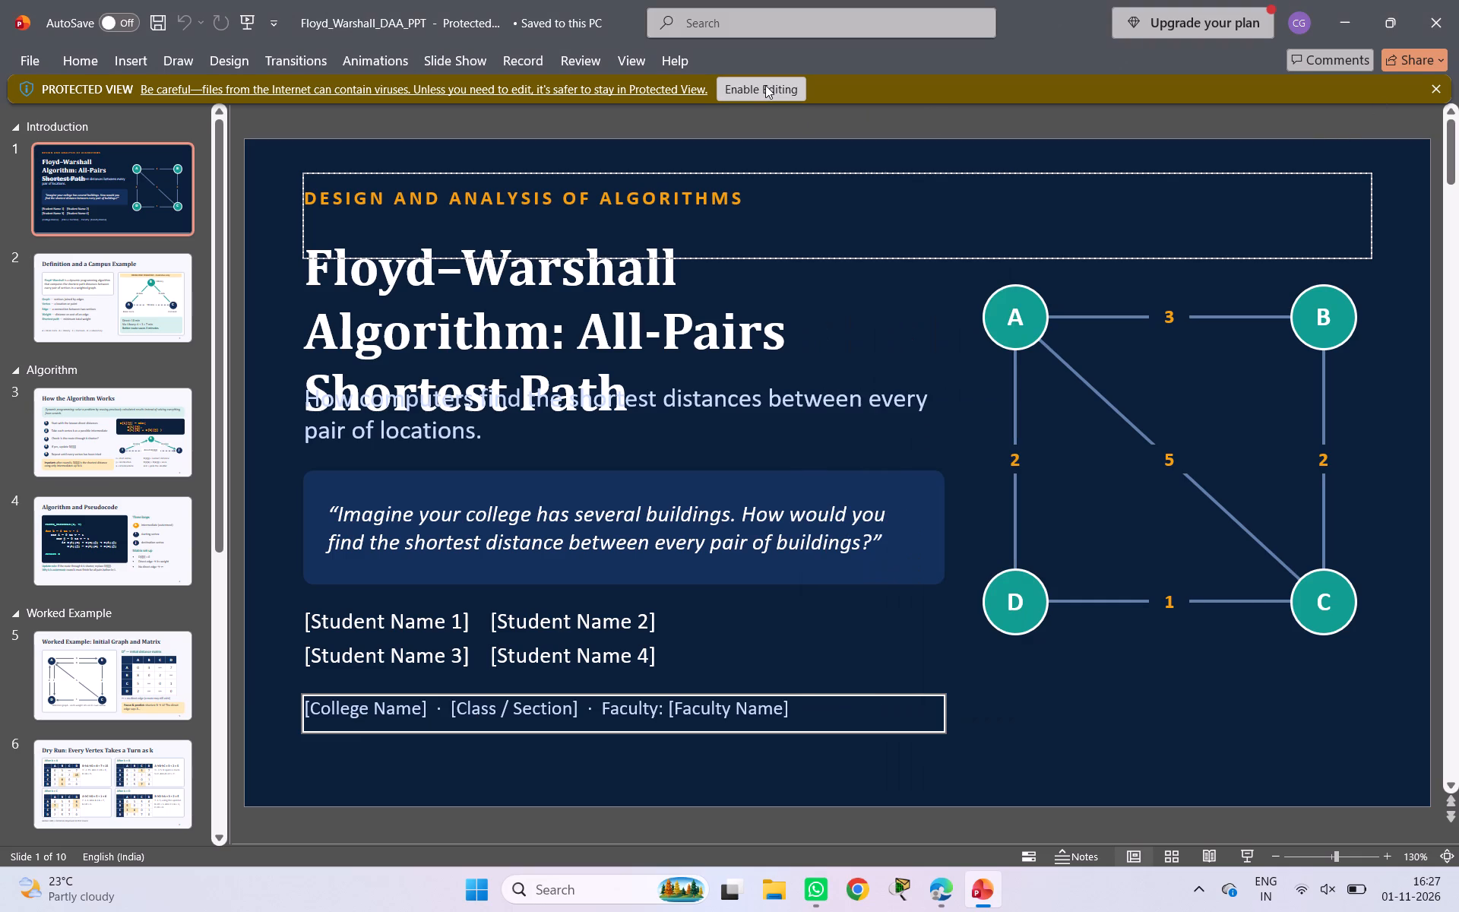
left_click(765, 85)
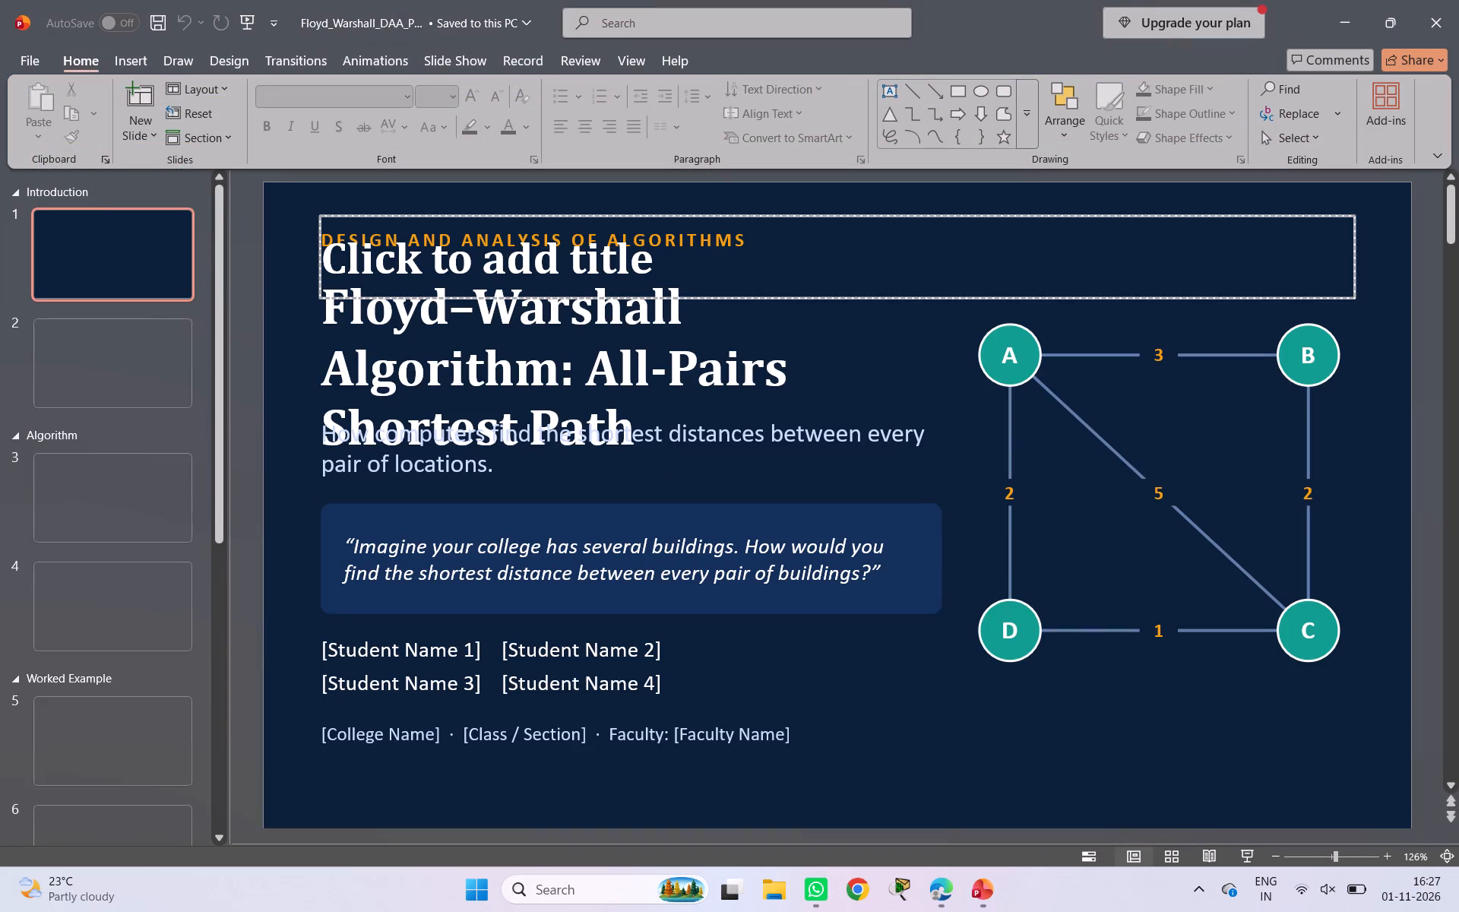
Delete the college name, class/section and faculty text box from the bottom of the cover slide.
left_click(489, 741)
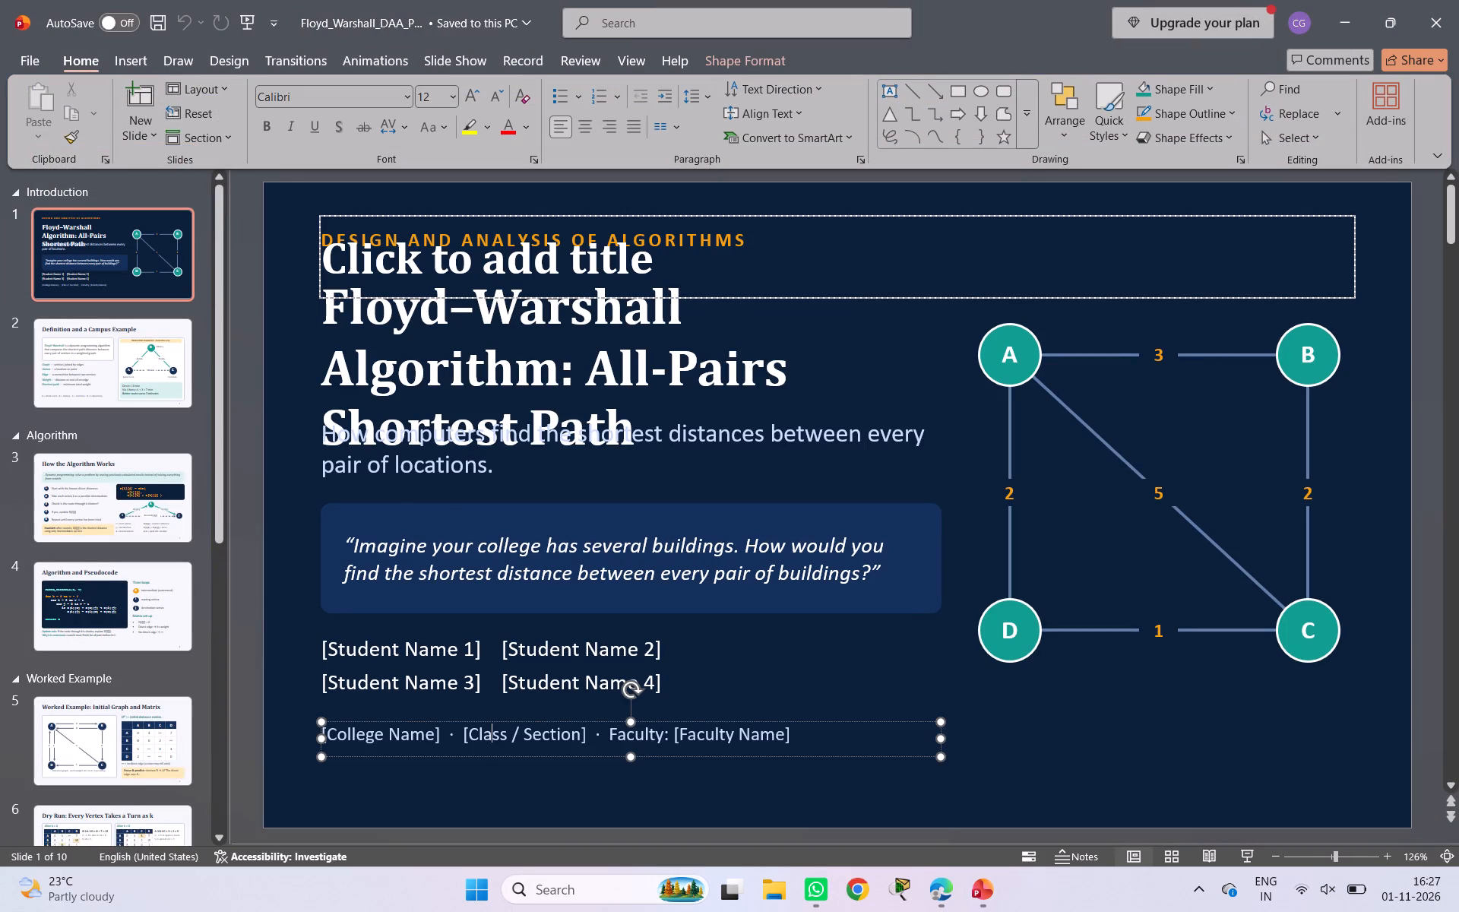
left_click(805, 741)
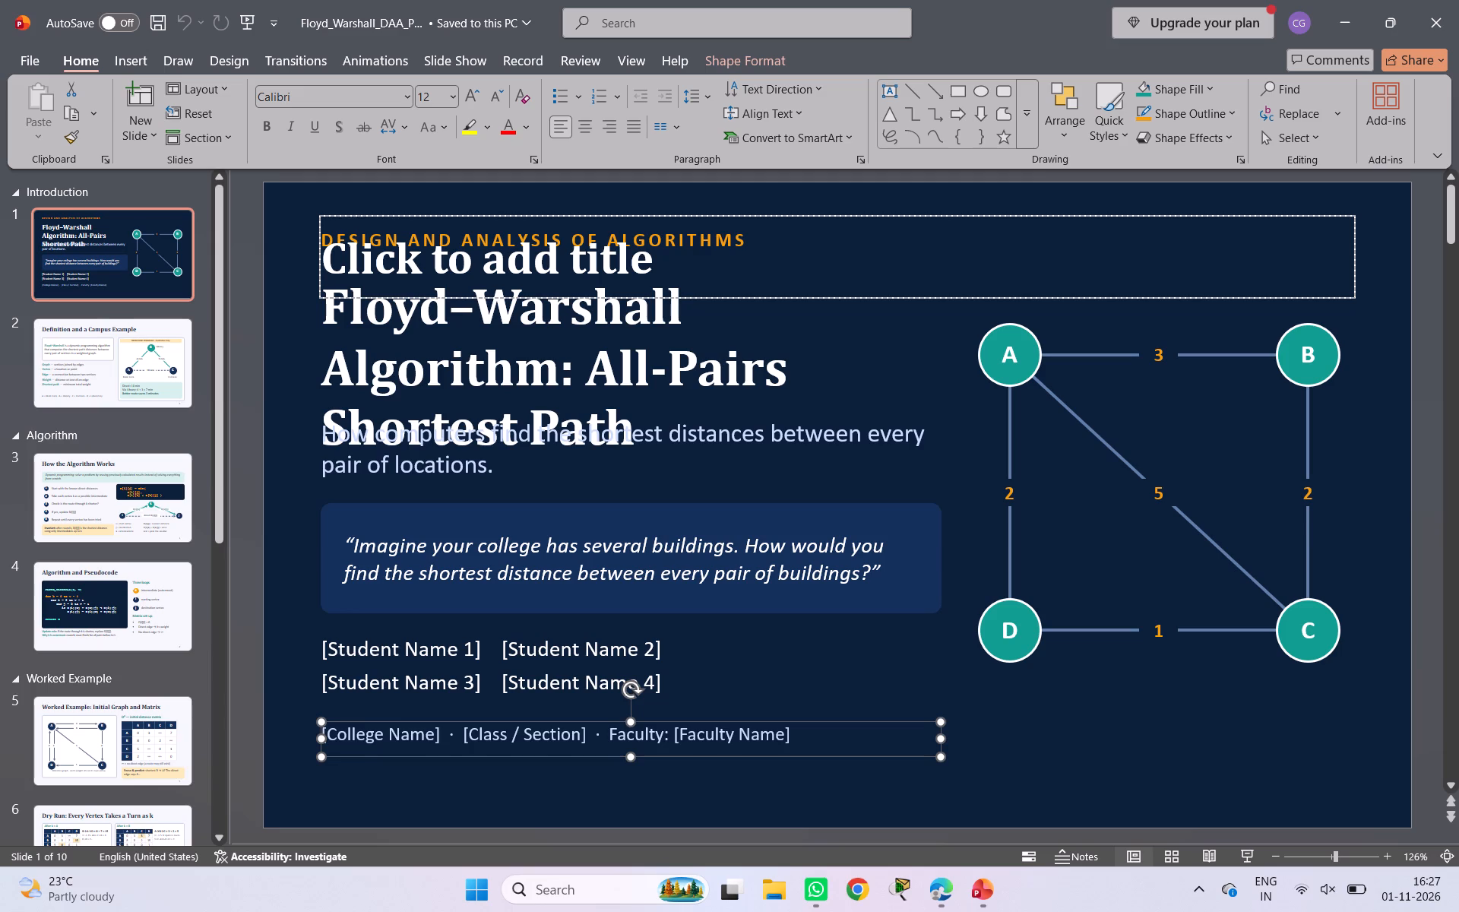
left_click_drag(323, 732, 375, 740)
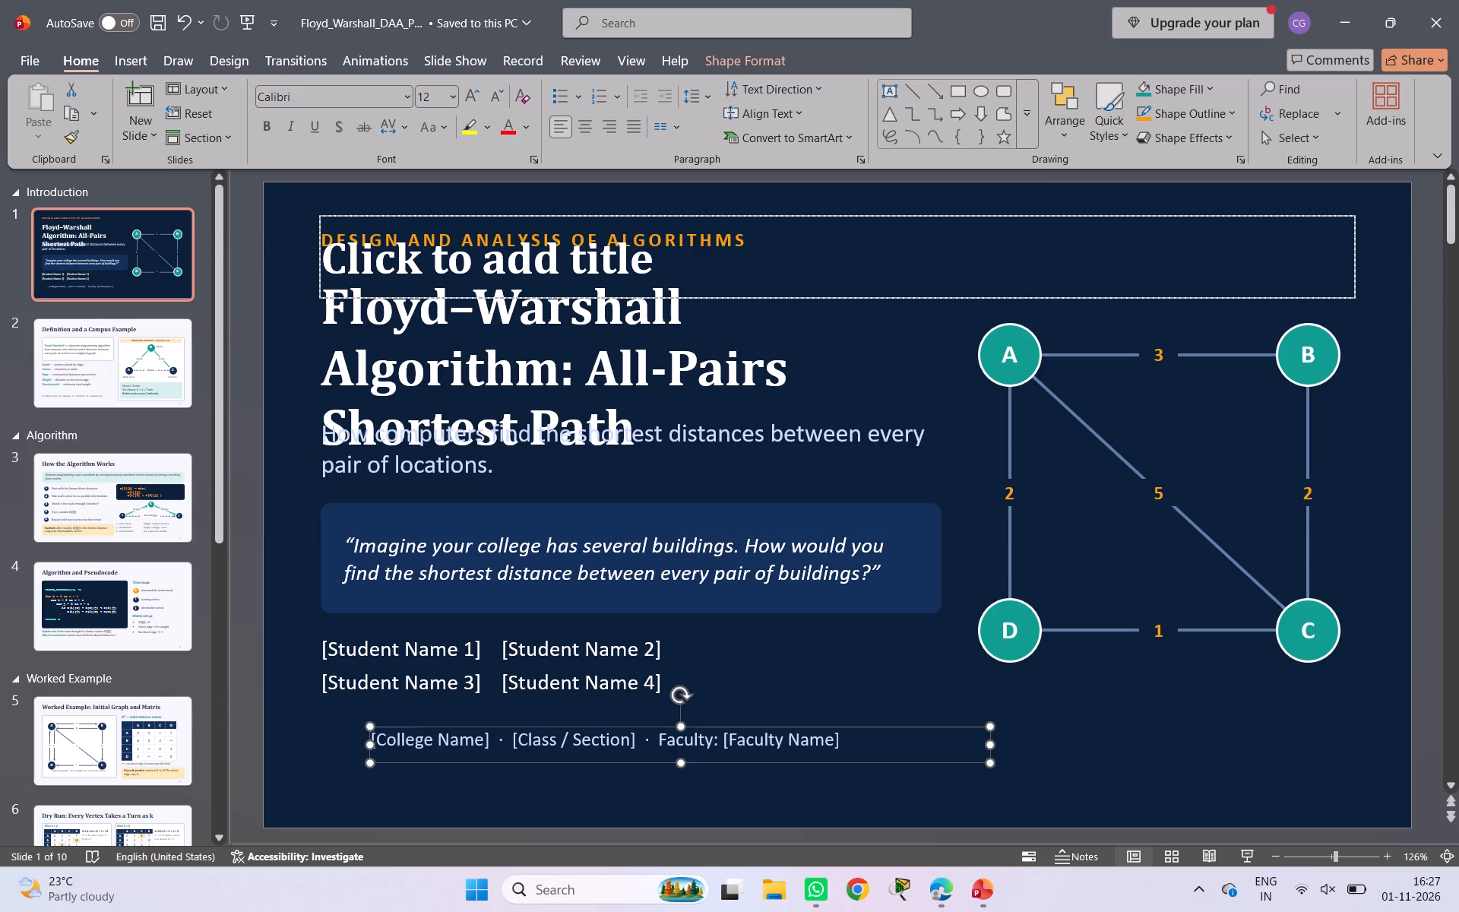
key("Delete")
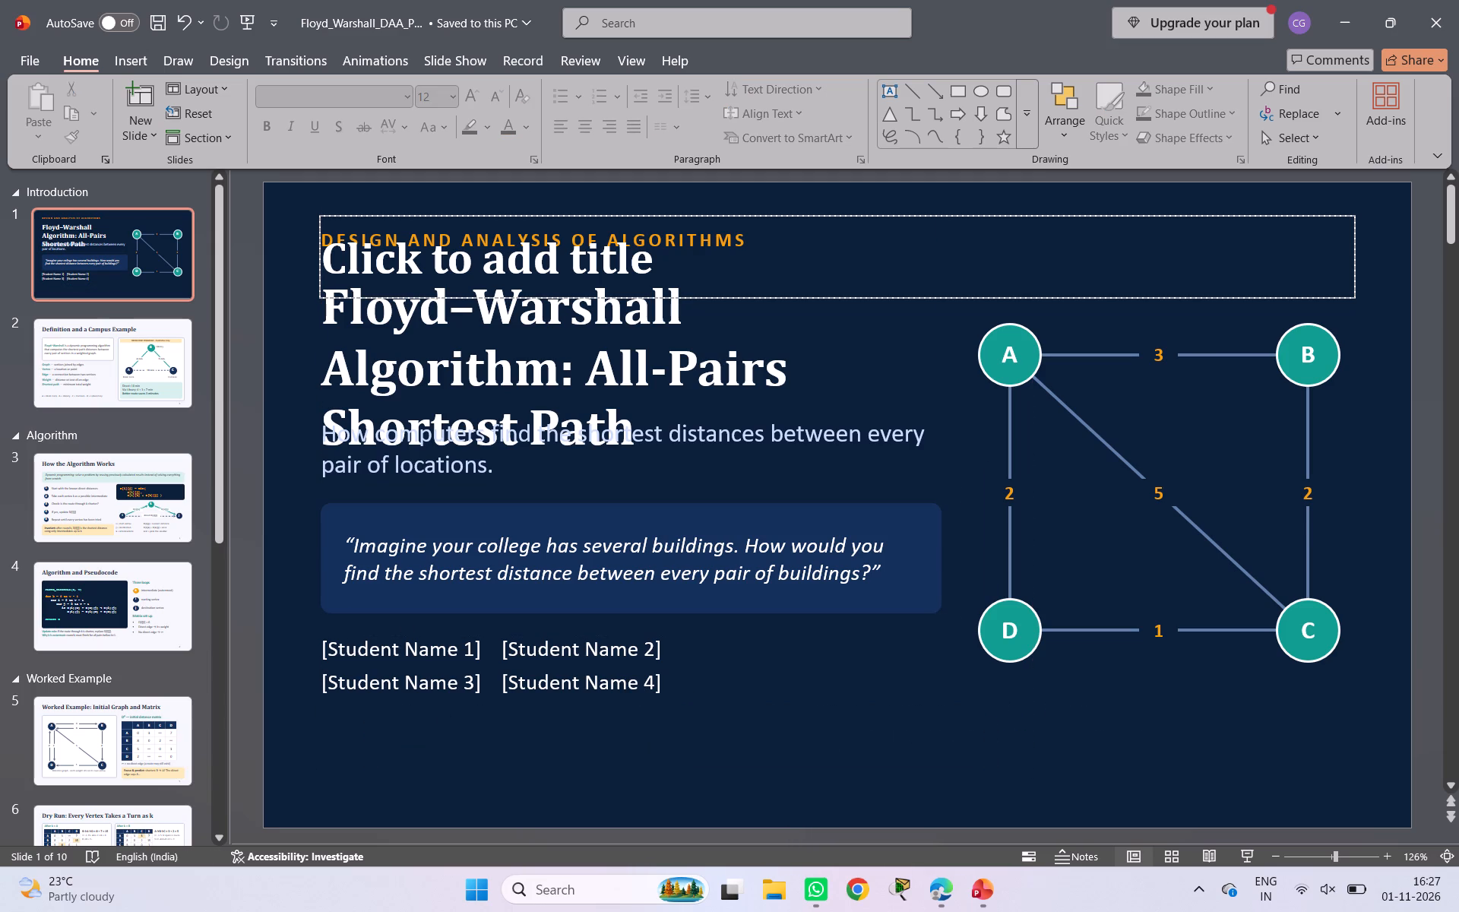
Insert two spaces and one line break before the "How computers find…" subtitle, moving it below the main title.
left_click(325, 518)
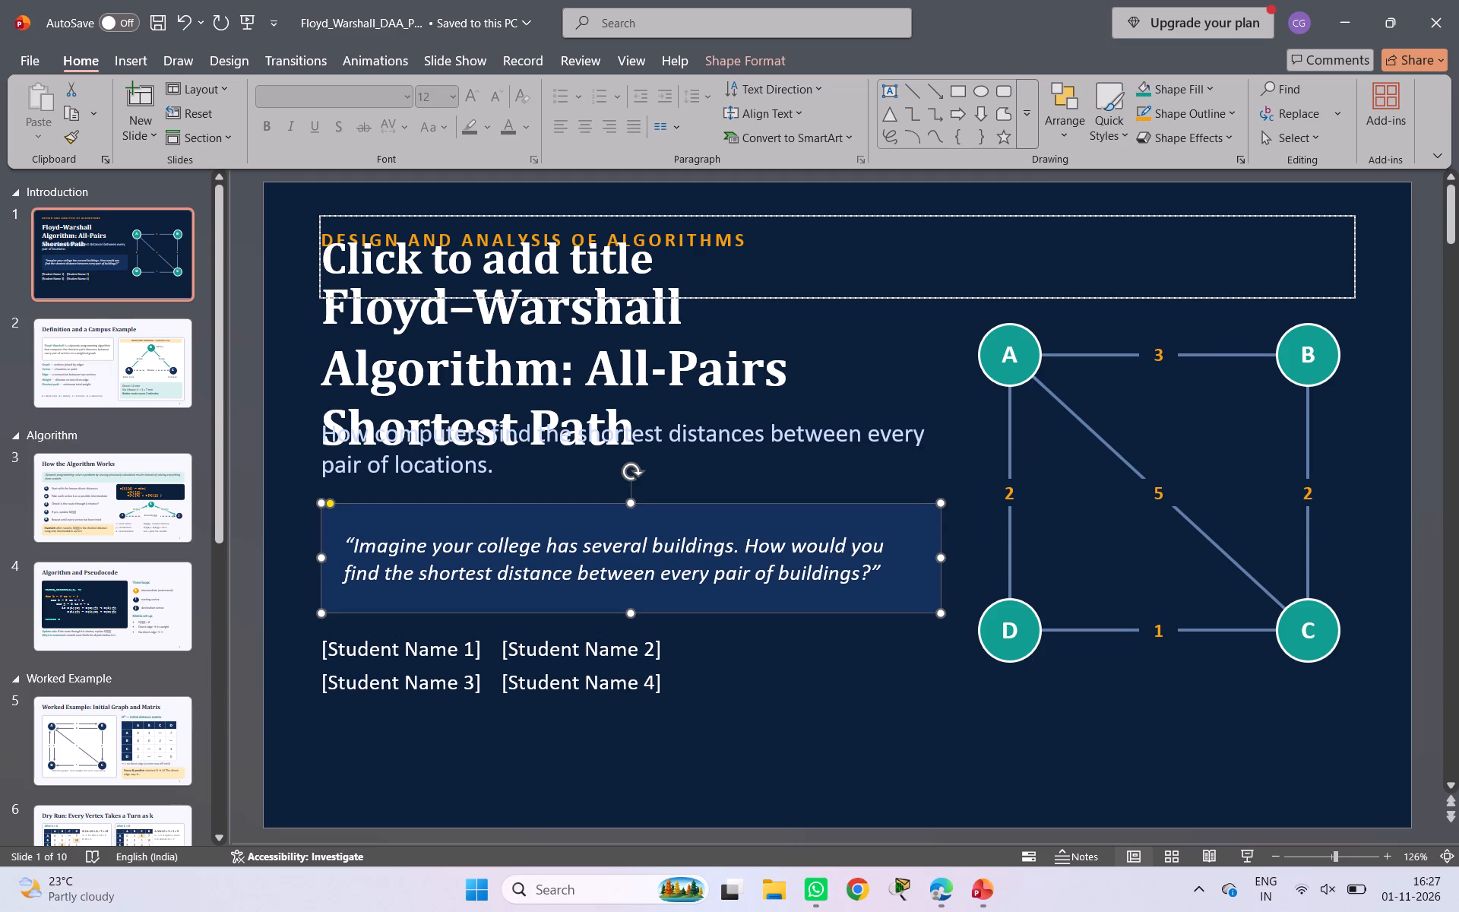
left_click(306, 513)
left_click(312, 507)
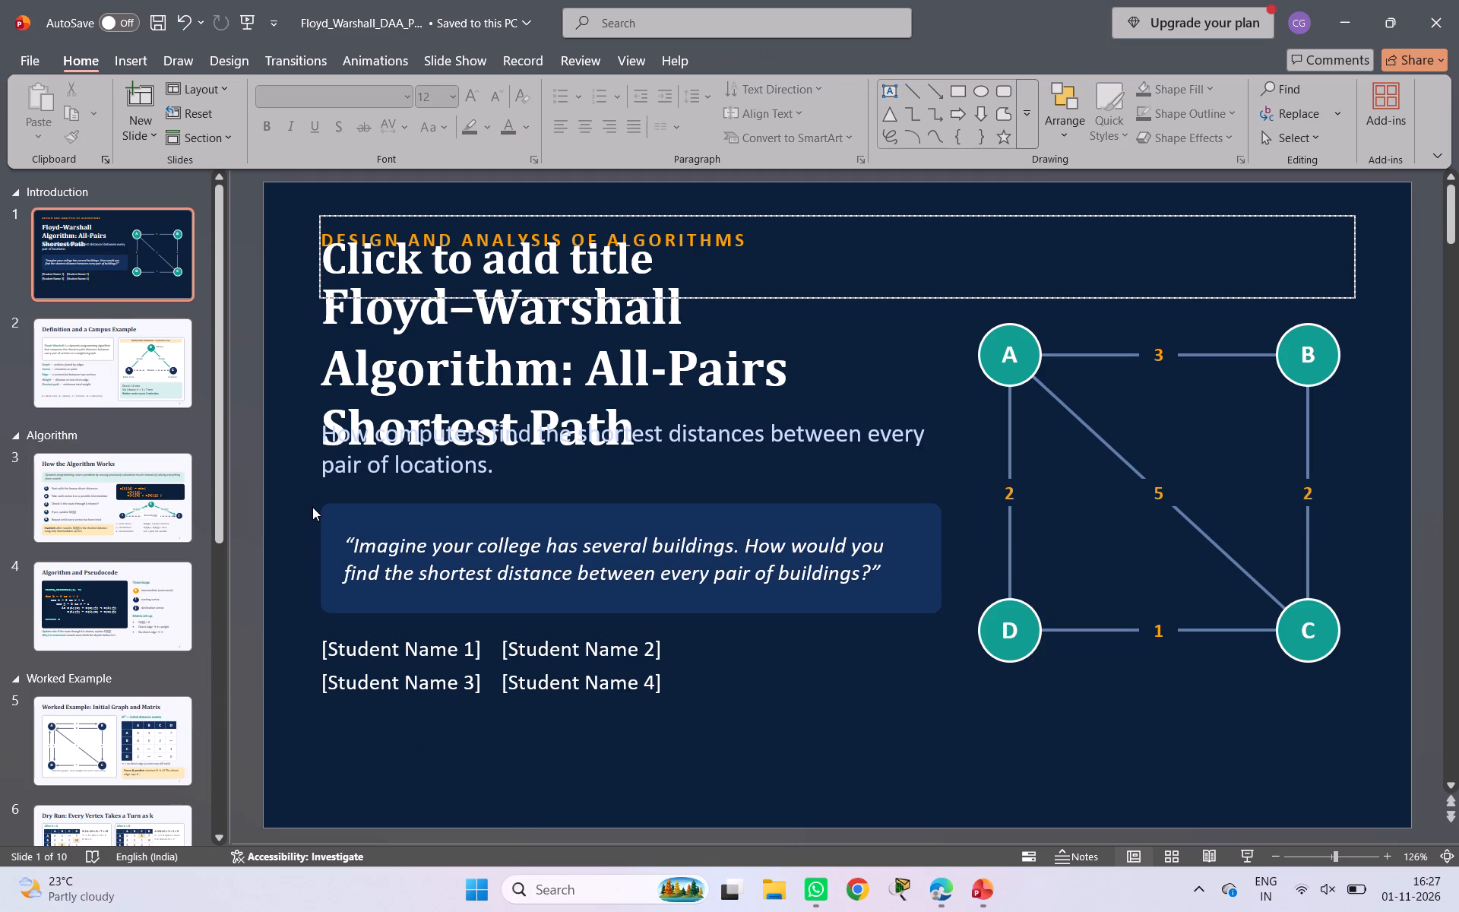
left_click(351, 530)
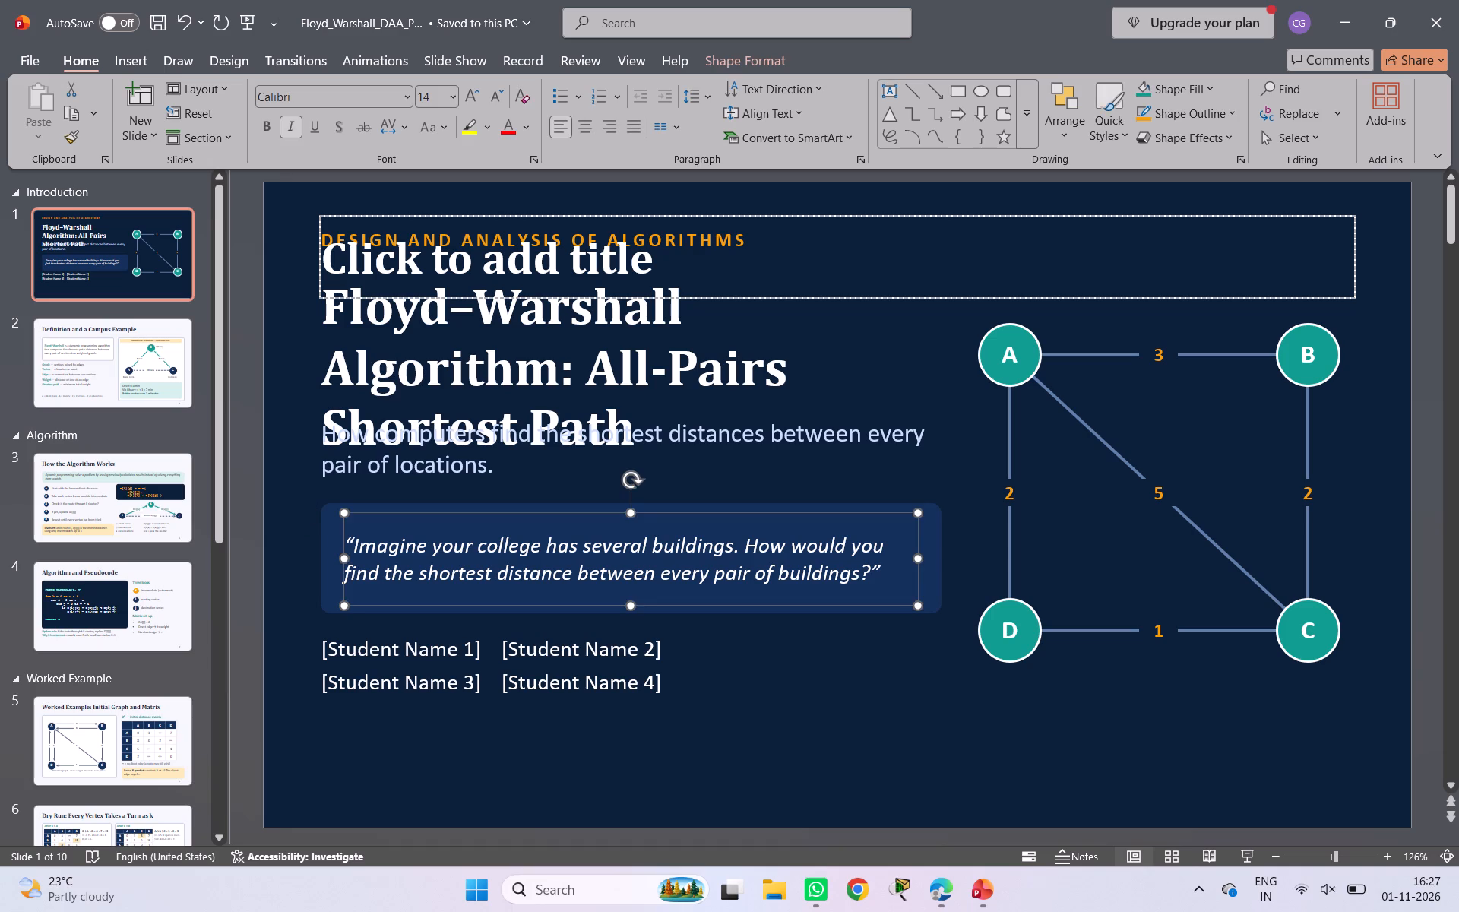
left_click(486, 478)
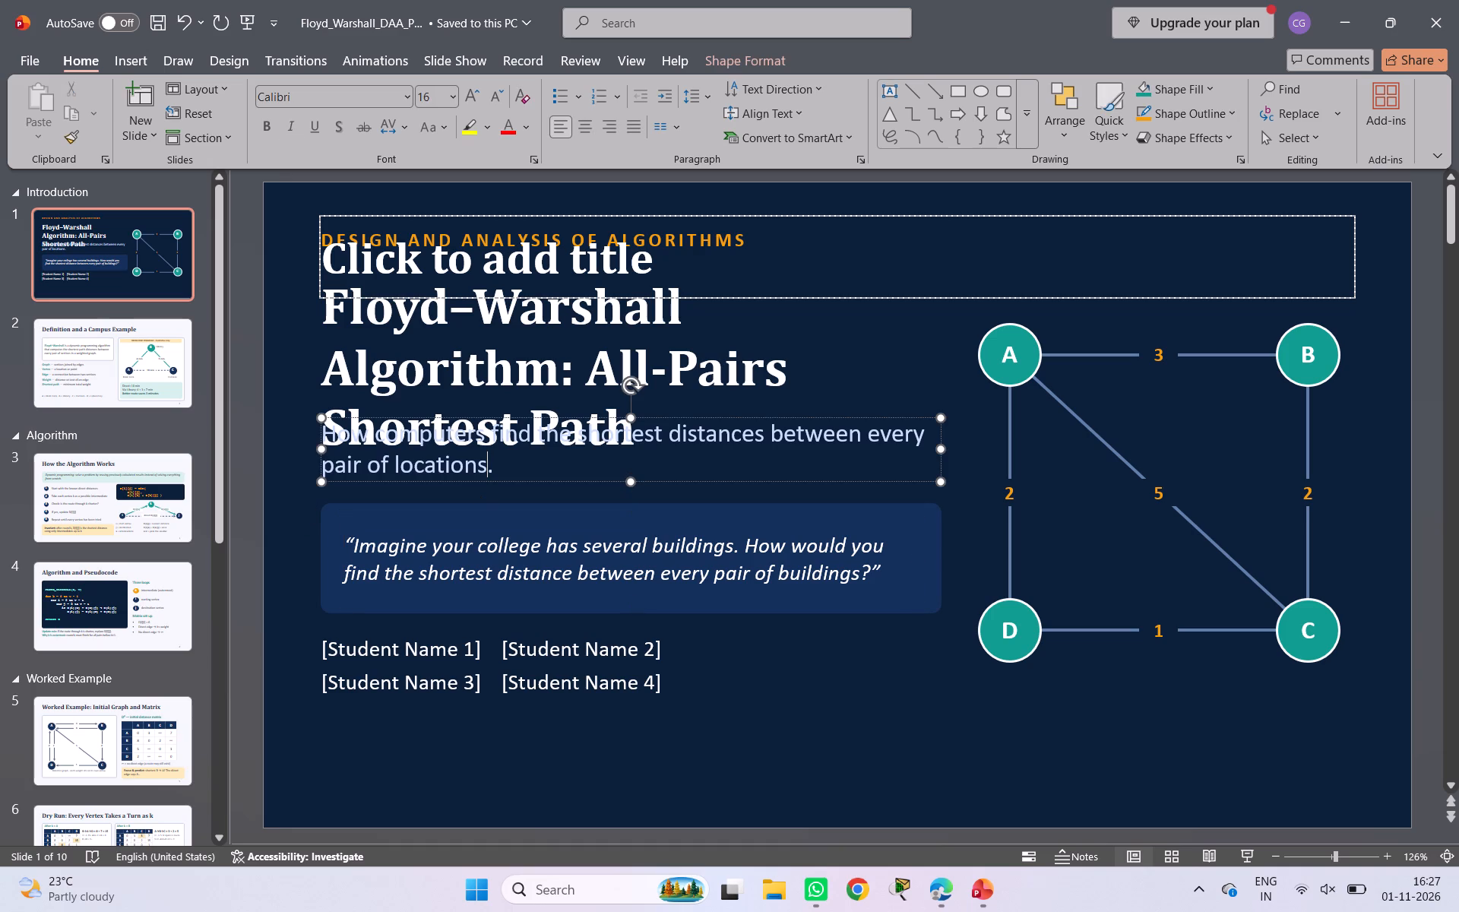
left_click(325, 436)
key("space")
key("space")
key("Return")
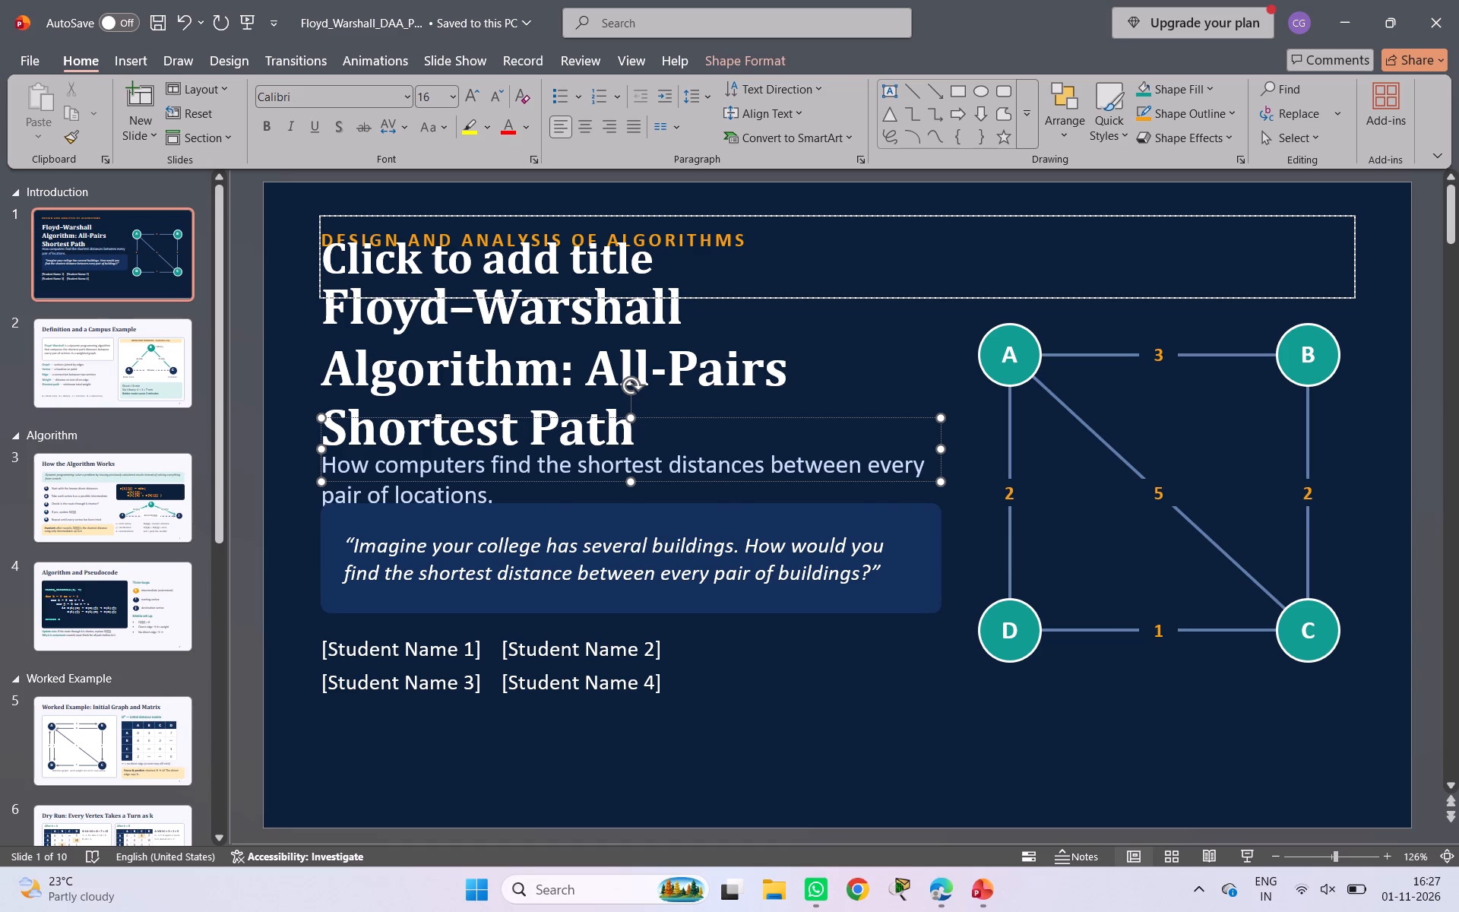
key("Return")
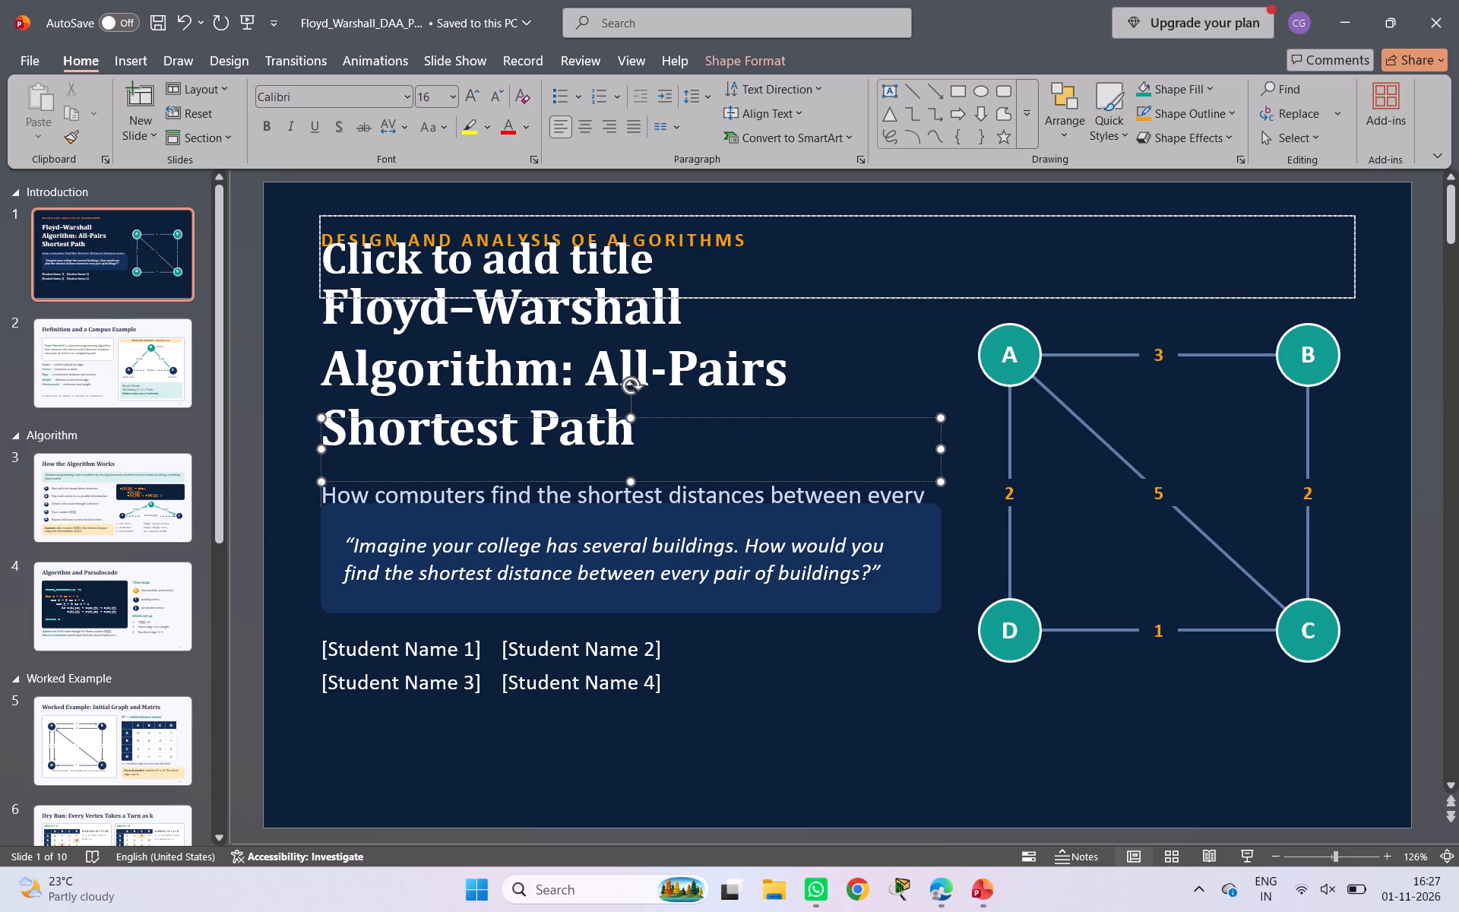
key("BackSpace")
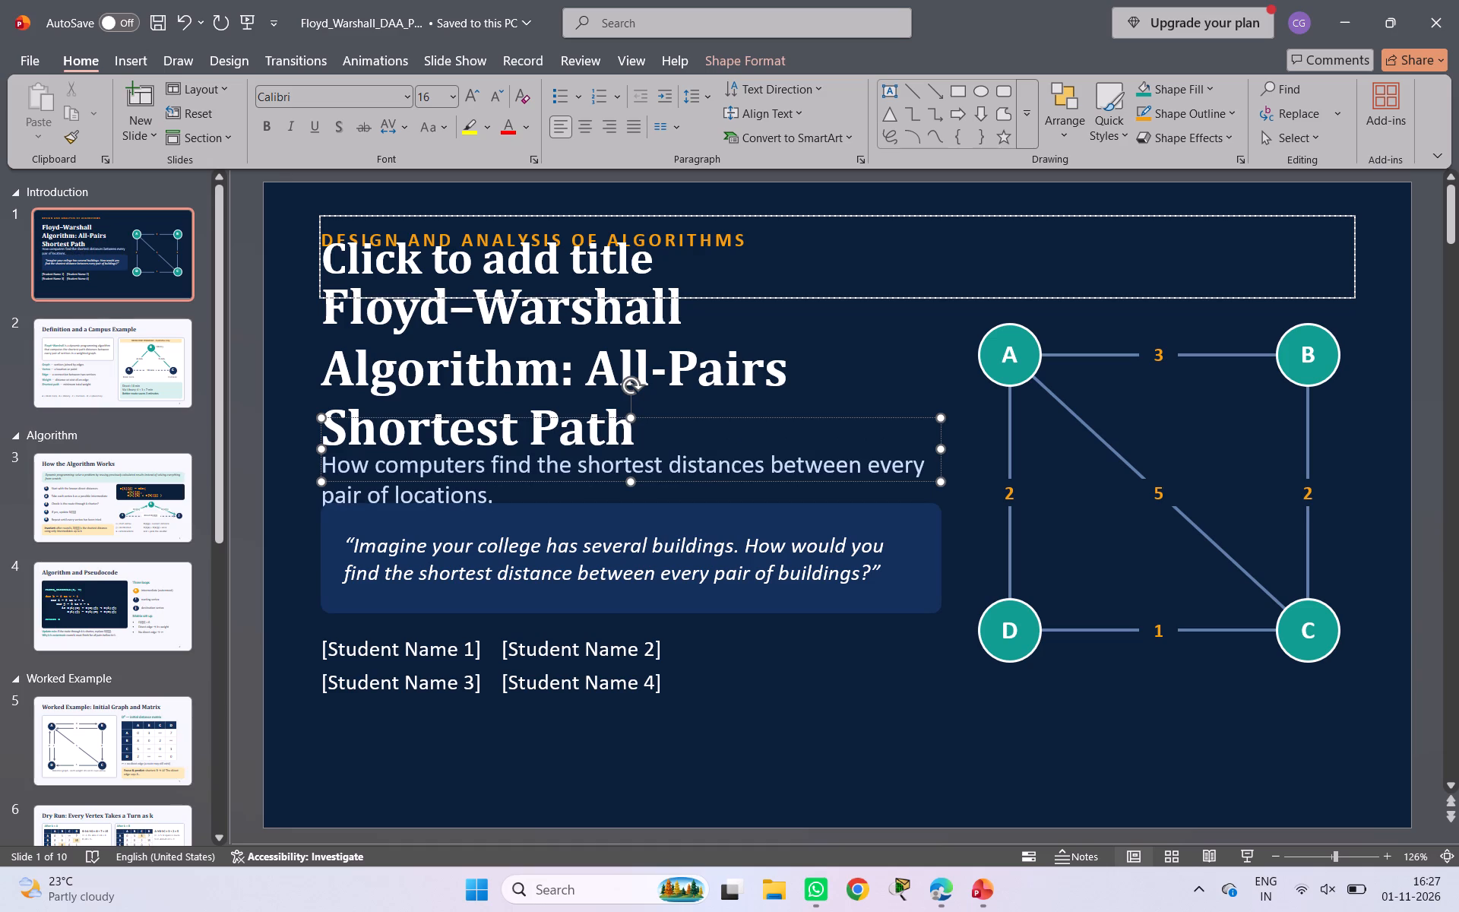
Delete the empty title placeholder overlapping the "Design and Analysis of Algorithms" heading.
left_click(319, 237)
key("BackSpace")
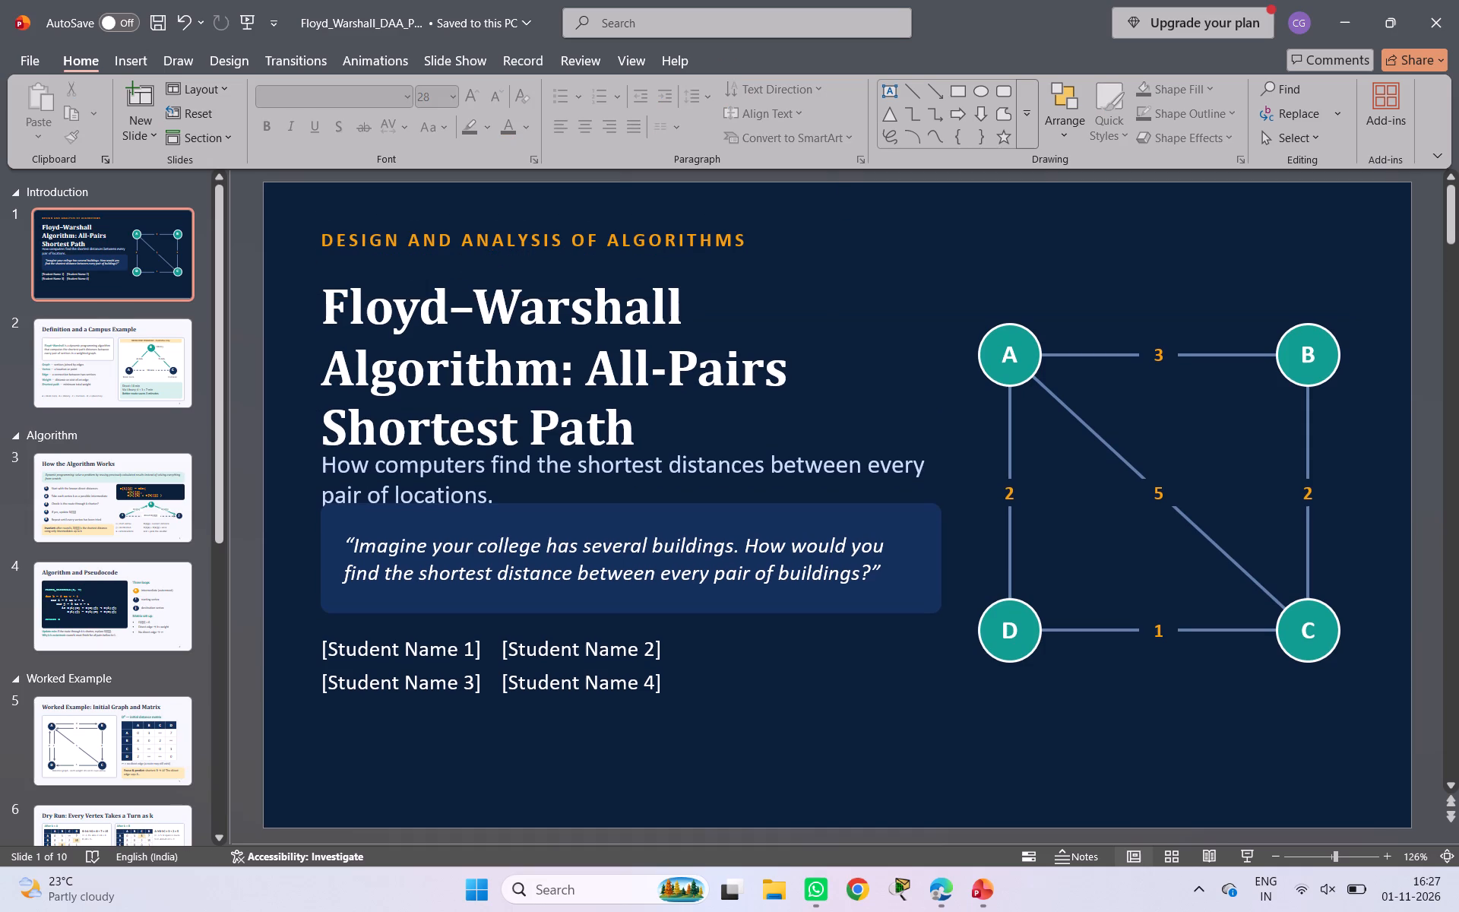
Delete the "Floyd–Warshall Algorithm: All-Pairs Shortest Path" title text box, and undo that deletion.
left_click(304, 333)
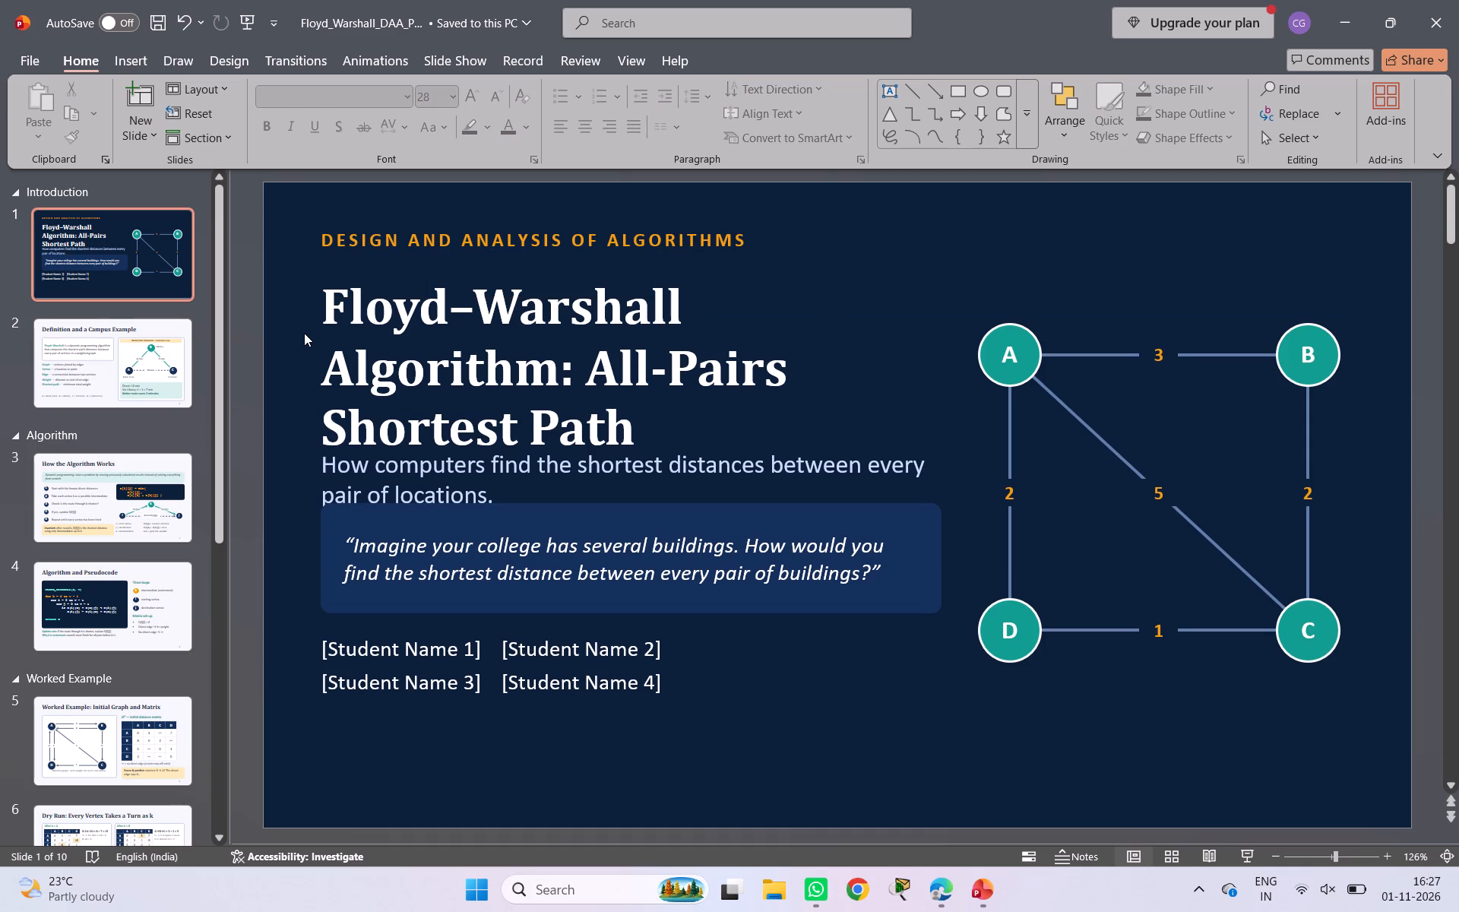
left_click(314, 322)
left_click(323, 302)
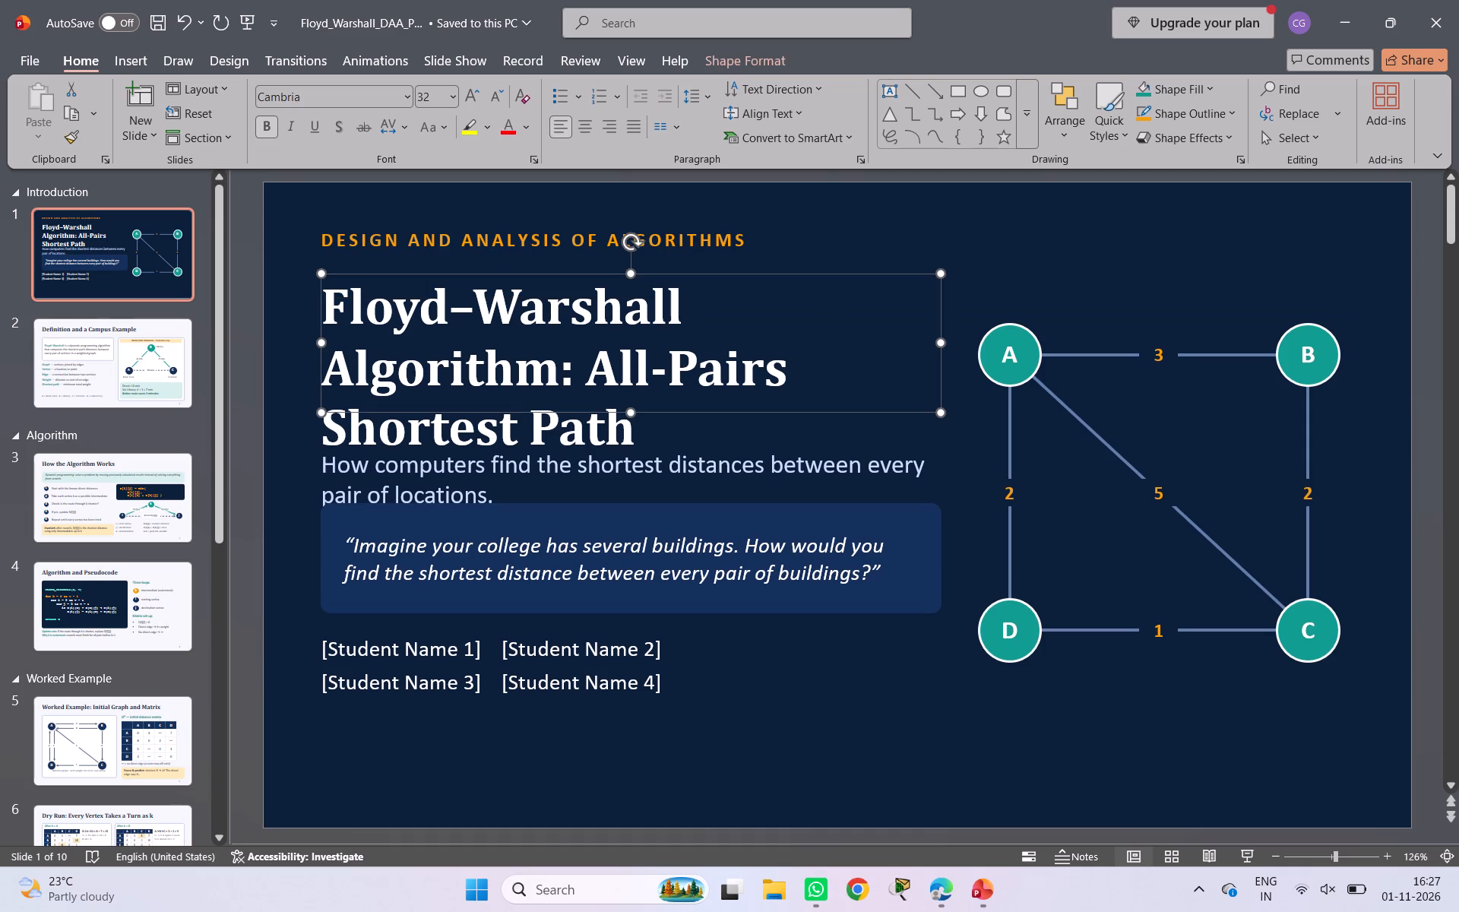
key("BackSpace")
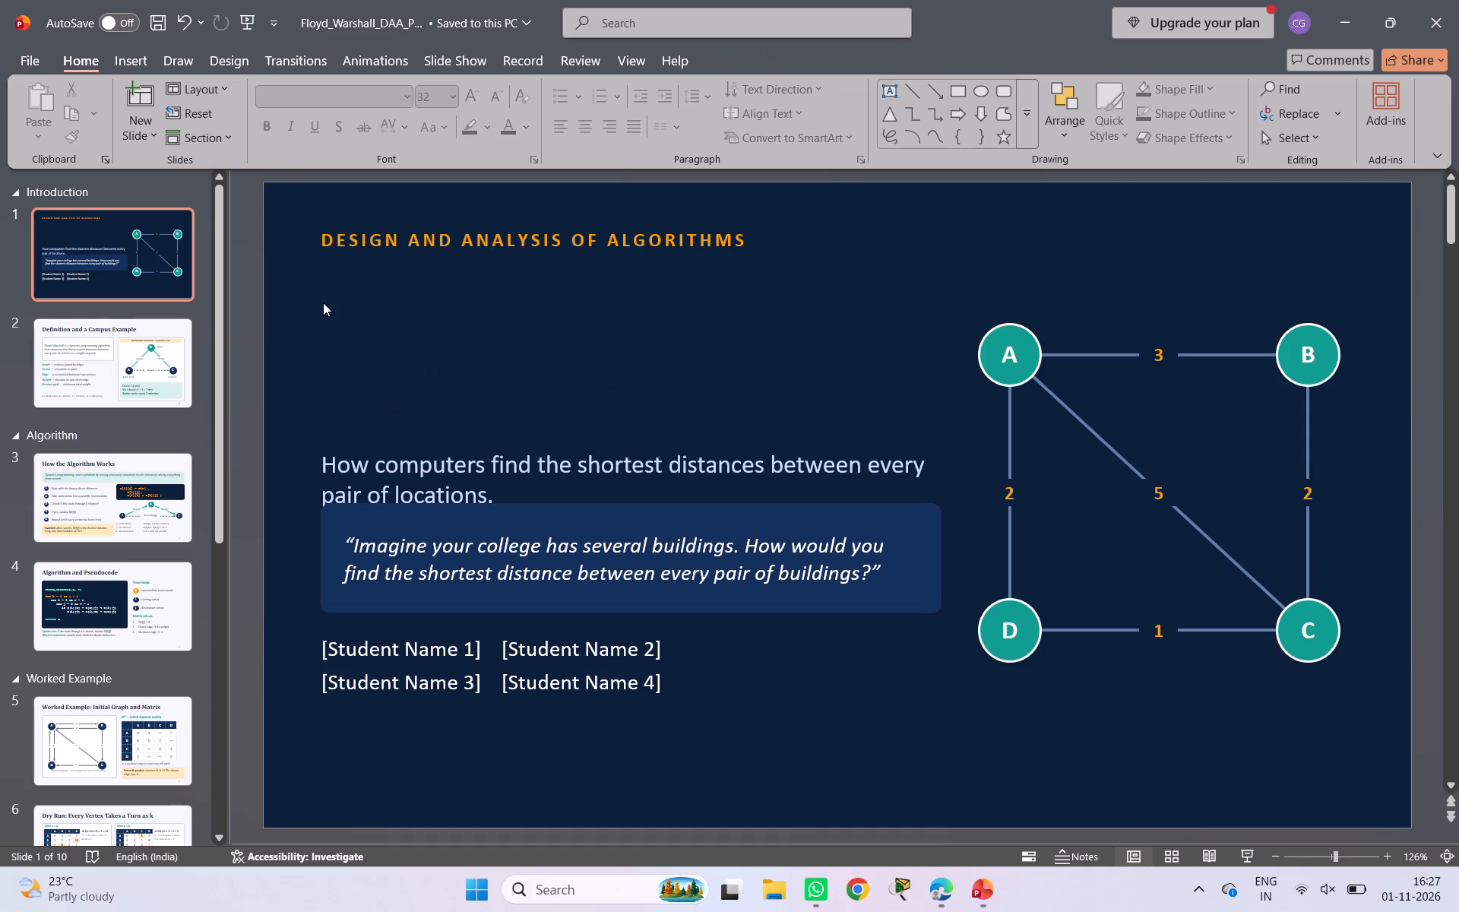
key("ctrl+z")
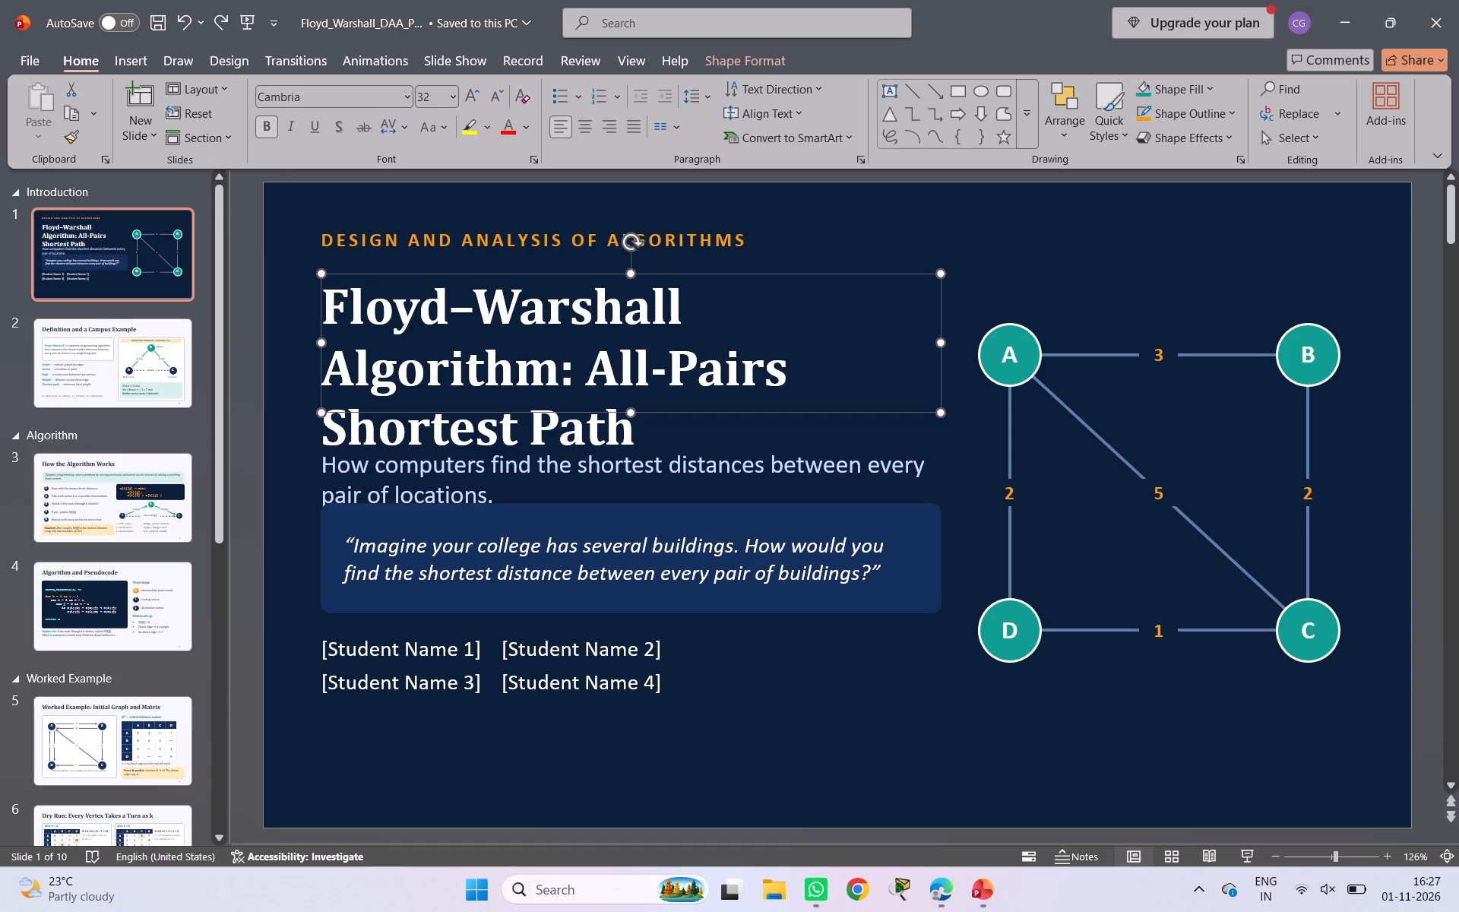
Resize the quote's background box, lowering its bottom edge slightly and its top edge clear of the subtitle's second line.
left_click(521, 510)
key("Return")
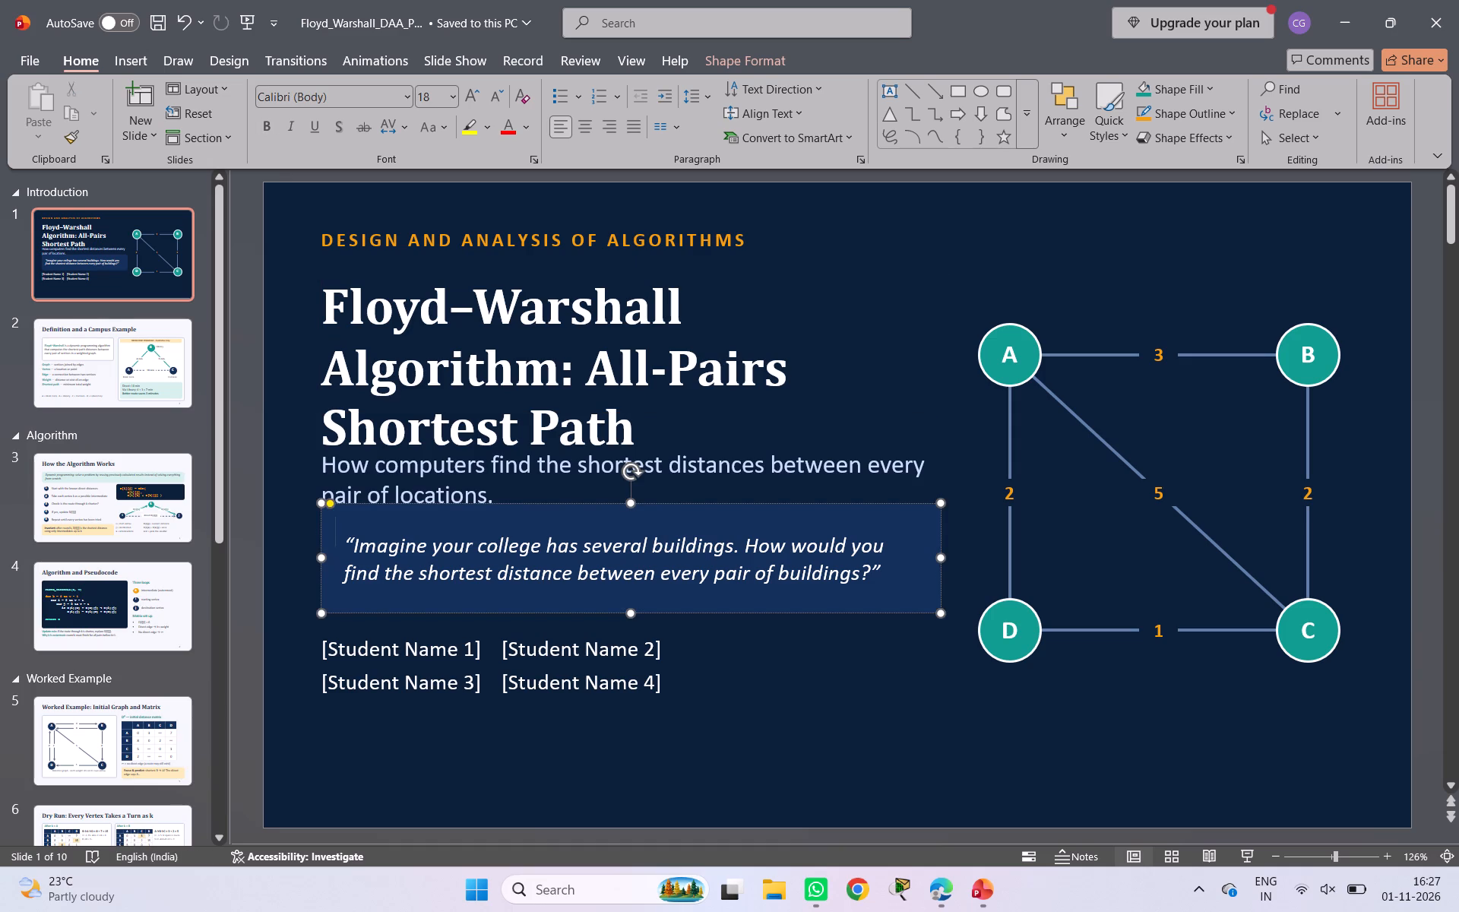
left_click_drag(635, 610, 635, 617)
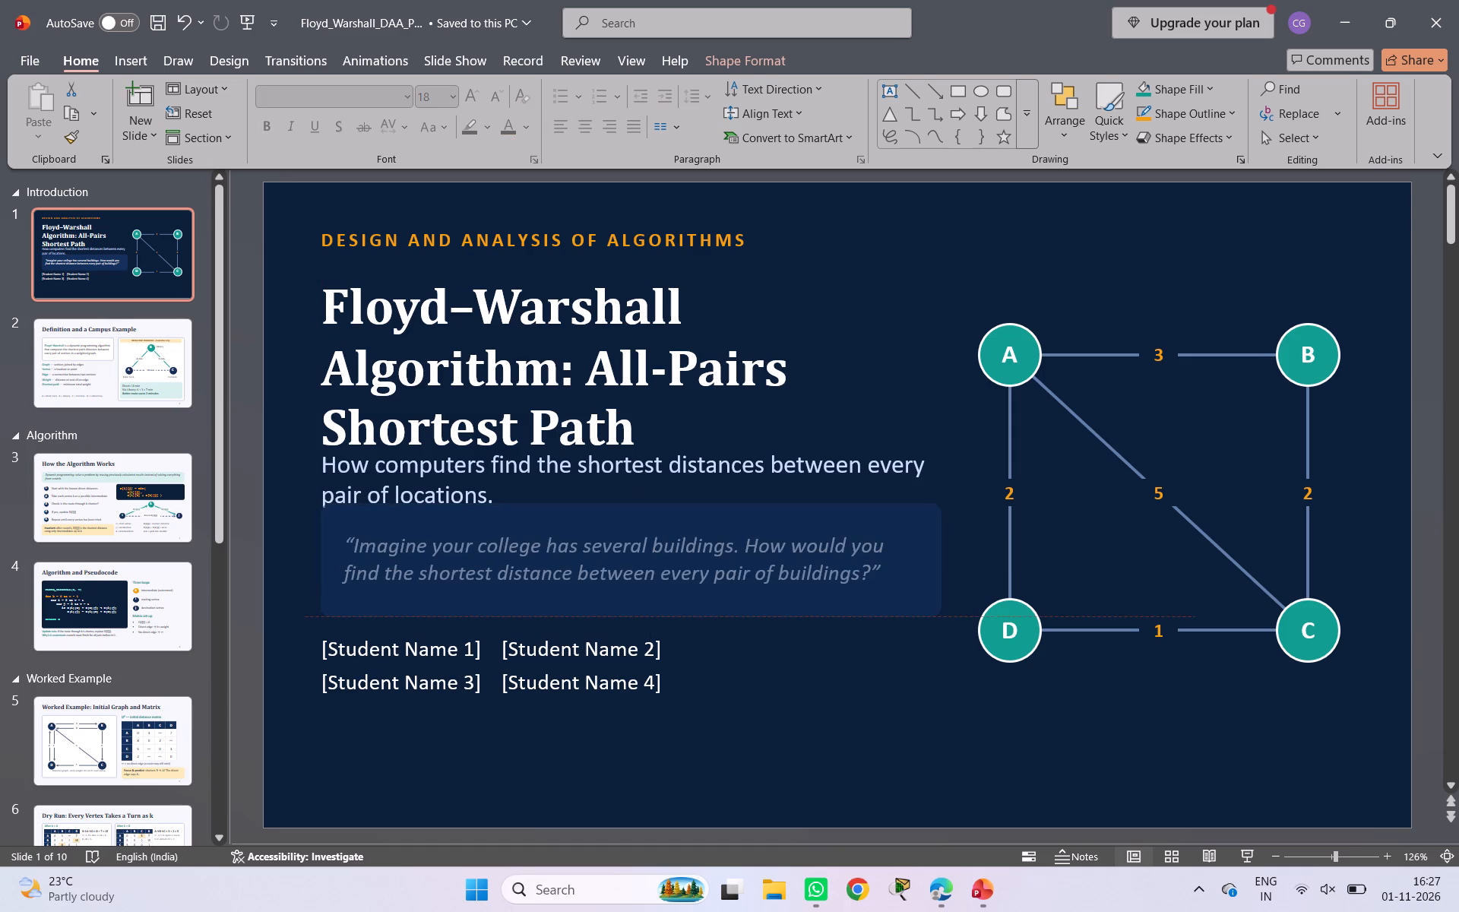
left_click_drag(635, 617, 635, 618)
left_click_drag(631, 504, 631, 518)
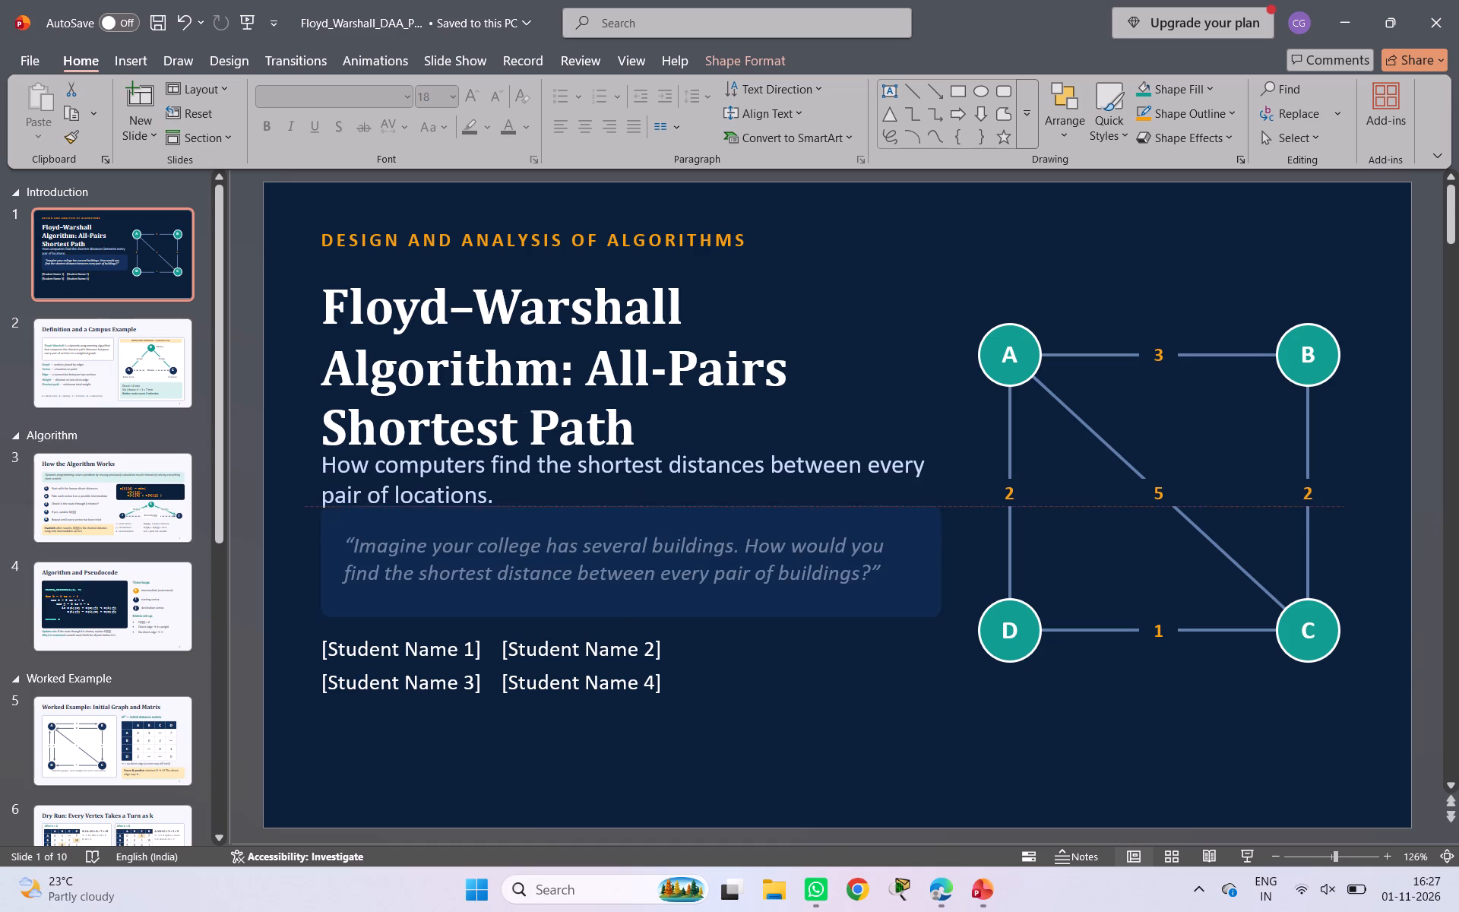
left_click_drag(631, 518, 629, 522)
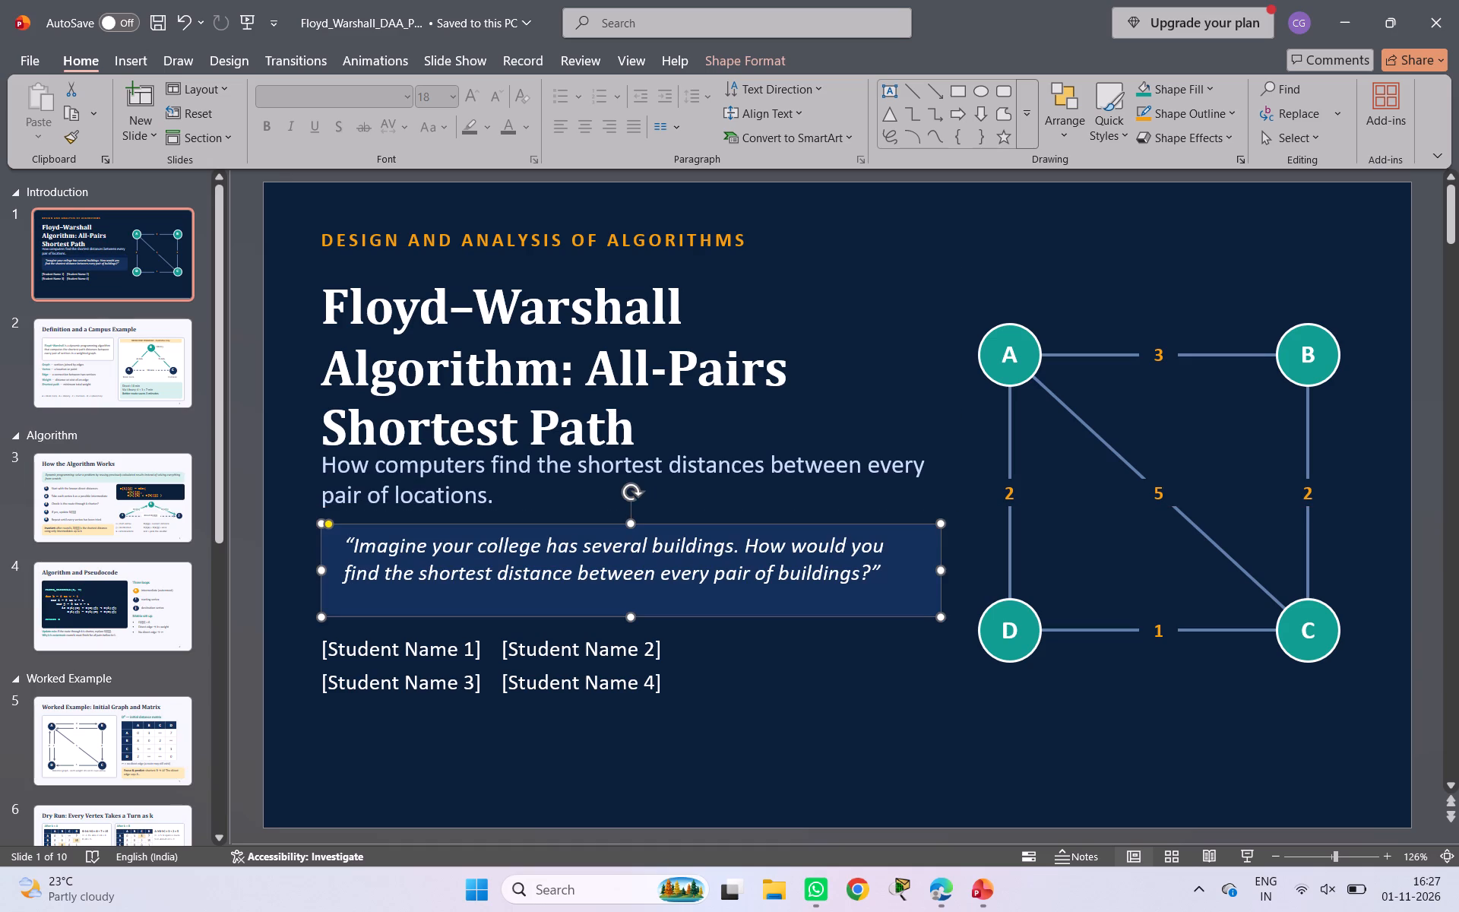
left_click(329, 480)
left_click(381, 501)
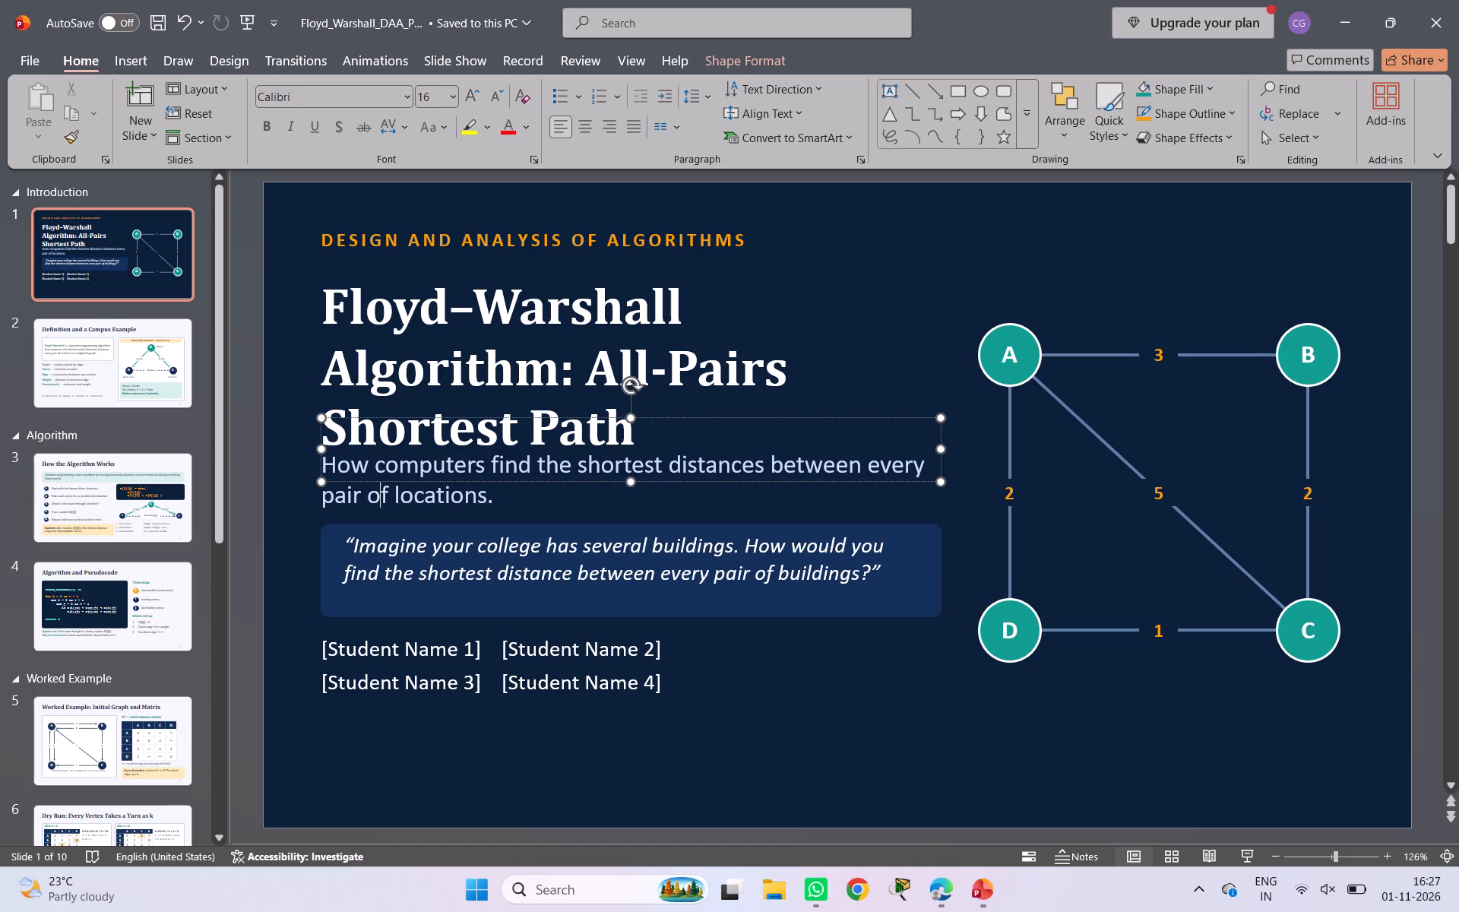
Extend the student names text box downward and lower its top edge to leave a wider gap below the quote box.
left_click(338, 654)
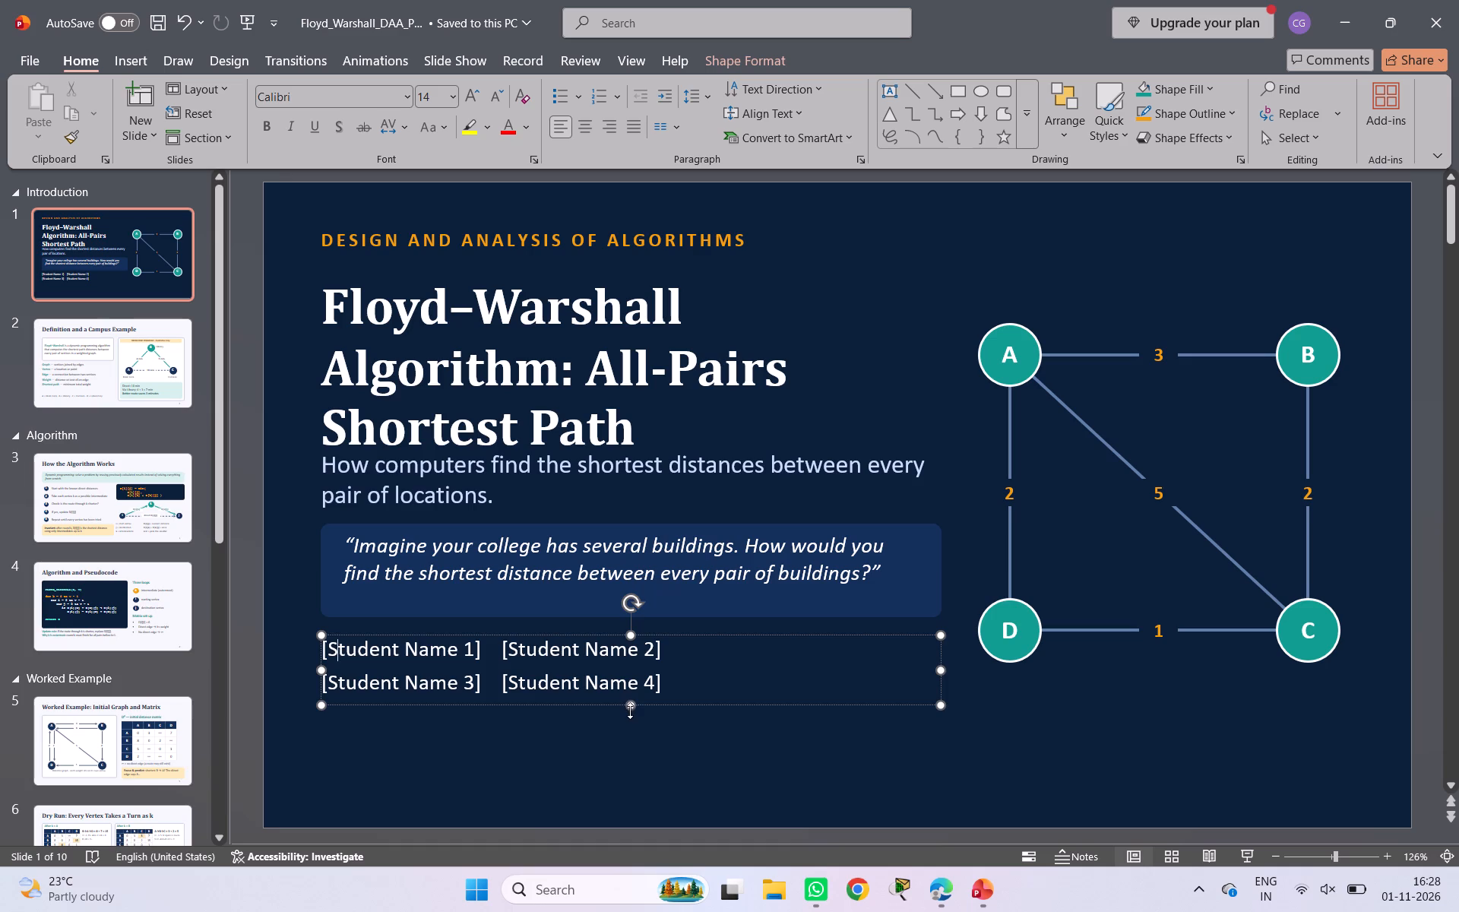
left_click_drag(630, 710, 631, 764)
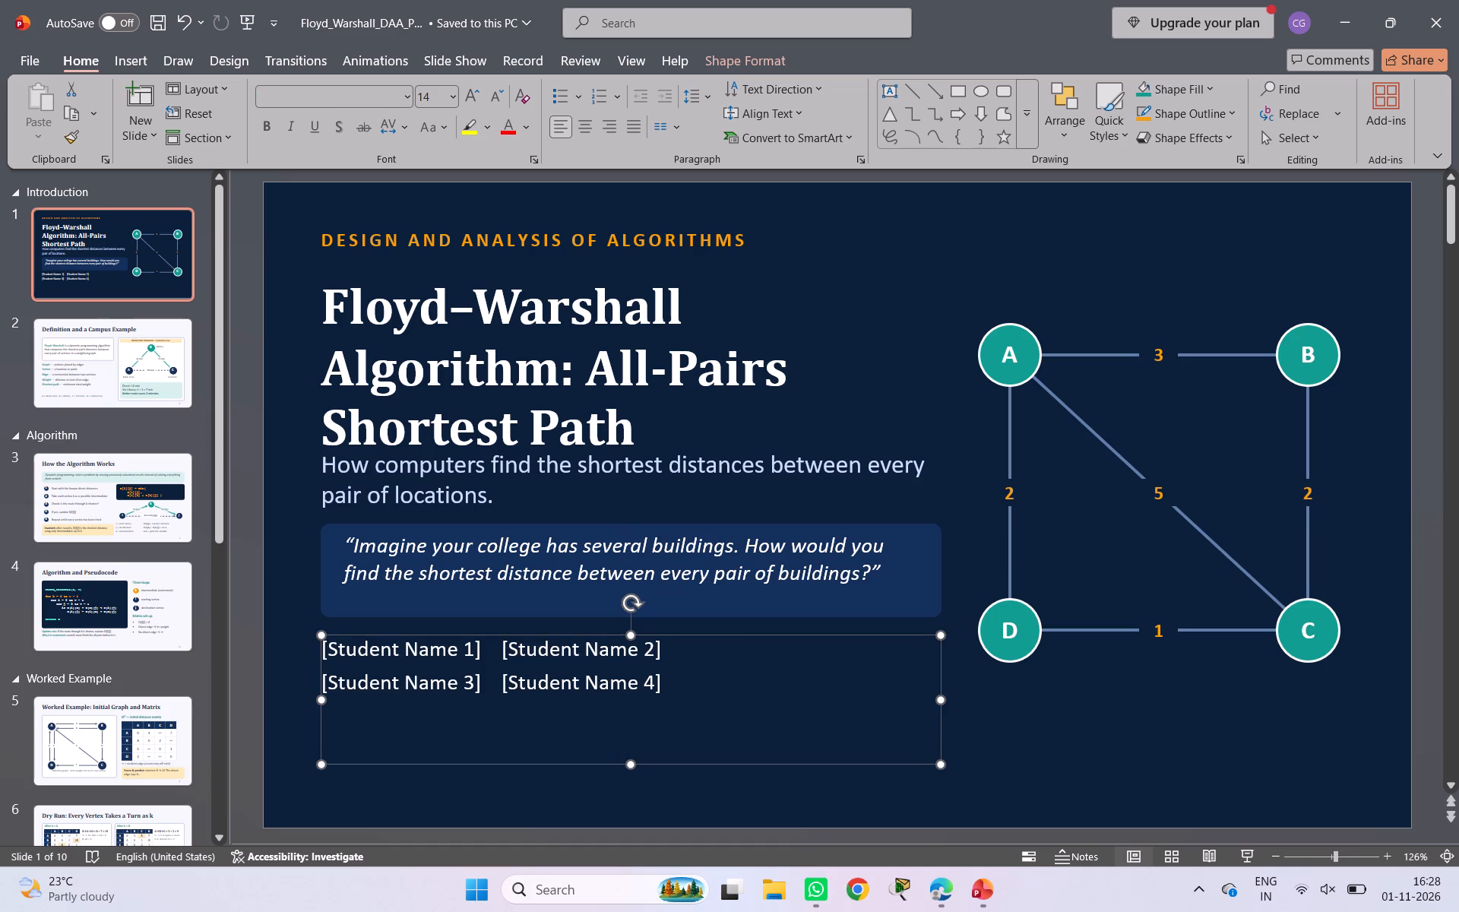
left_click_drag(628, 632, 628, 673)
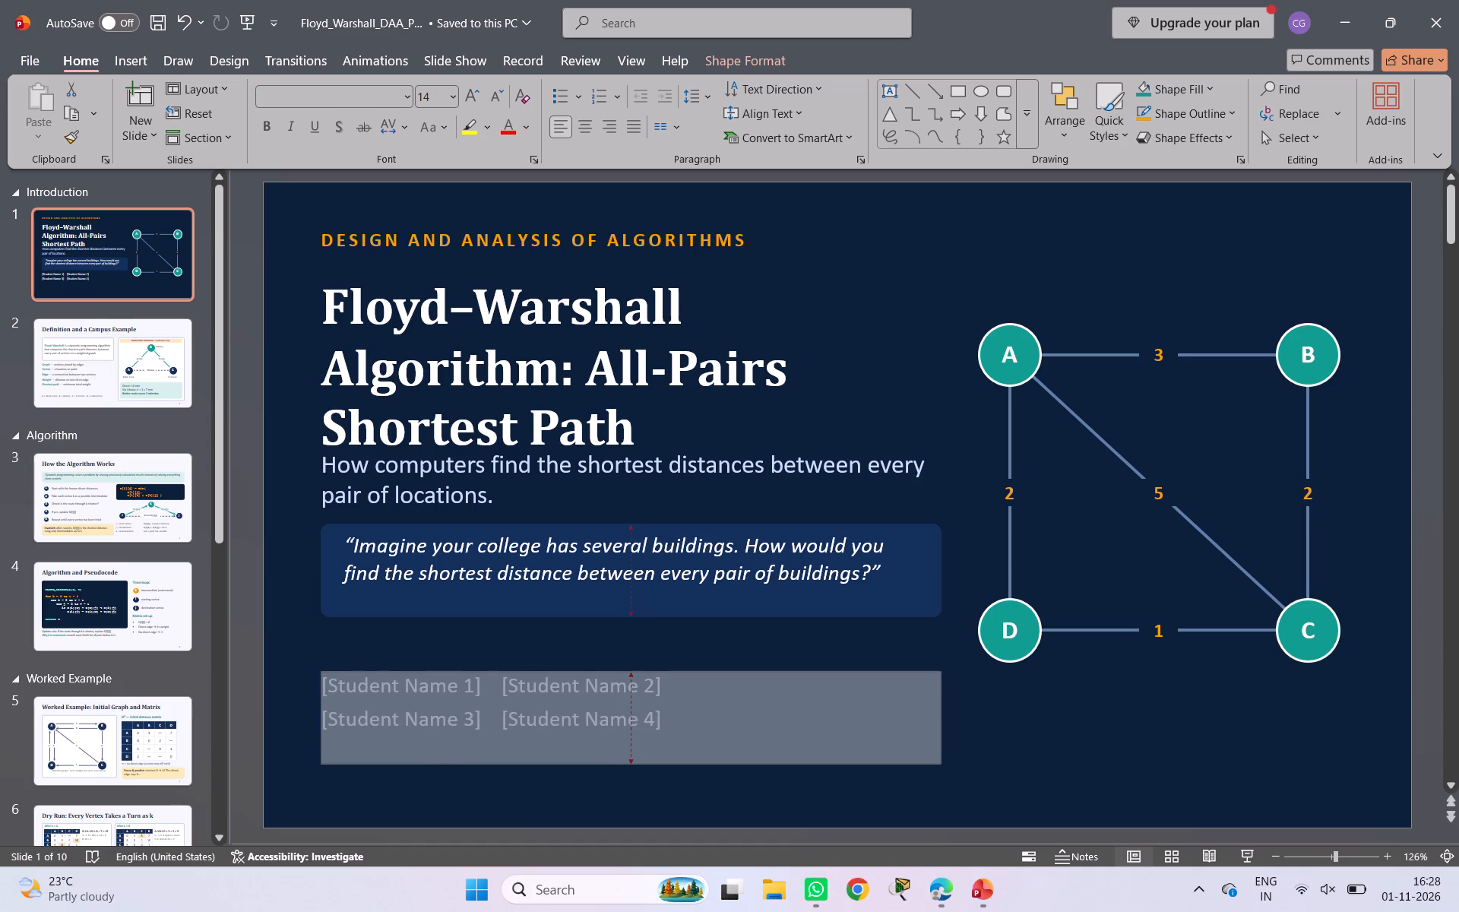
left_click_drag(628, 673, 628, 673)
Resize the quote's background box, lowering its top edge slightly further below the subtitle and its bottom edge a little.
left_click(502, 572)
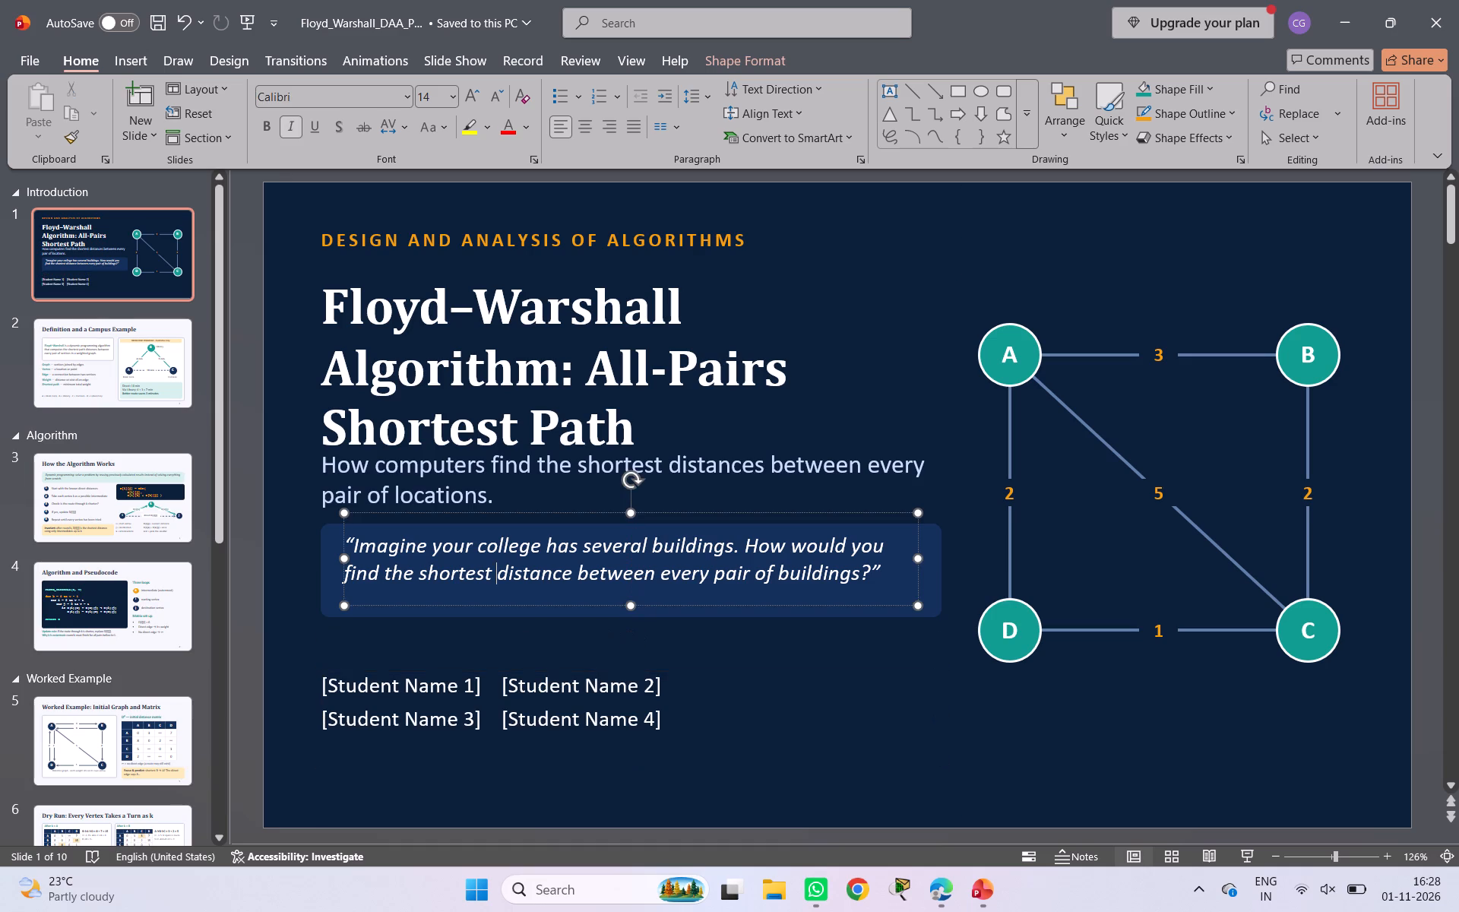
left_click(457, 584)
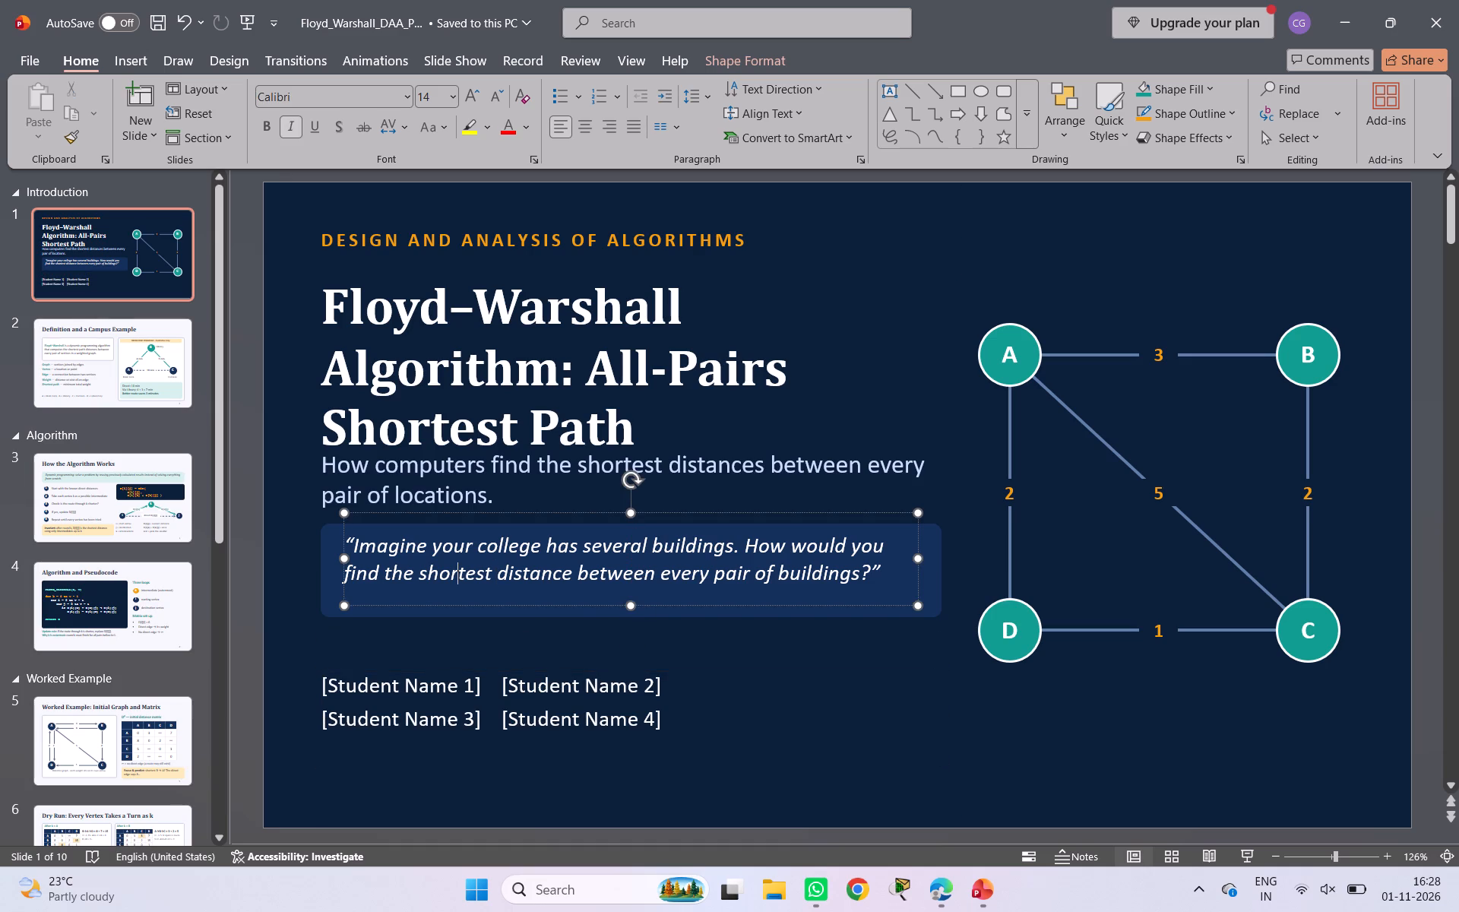
left_click(337, 589)
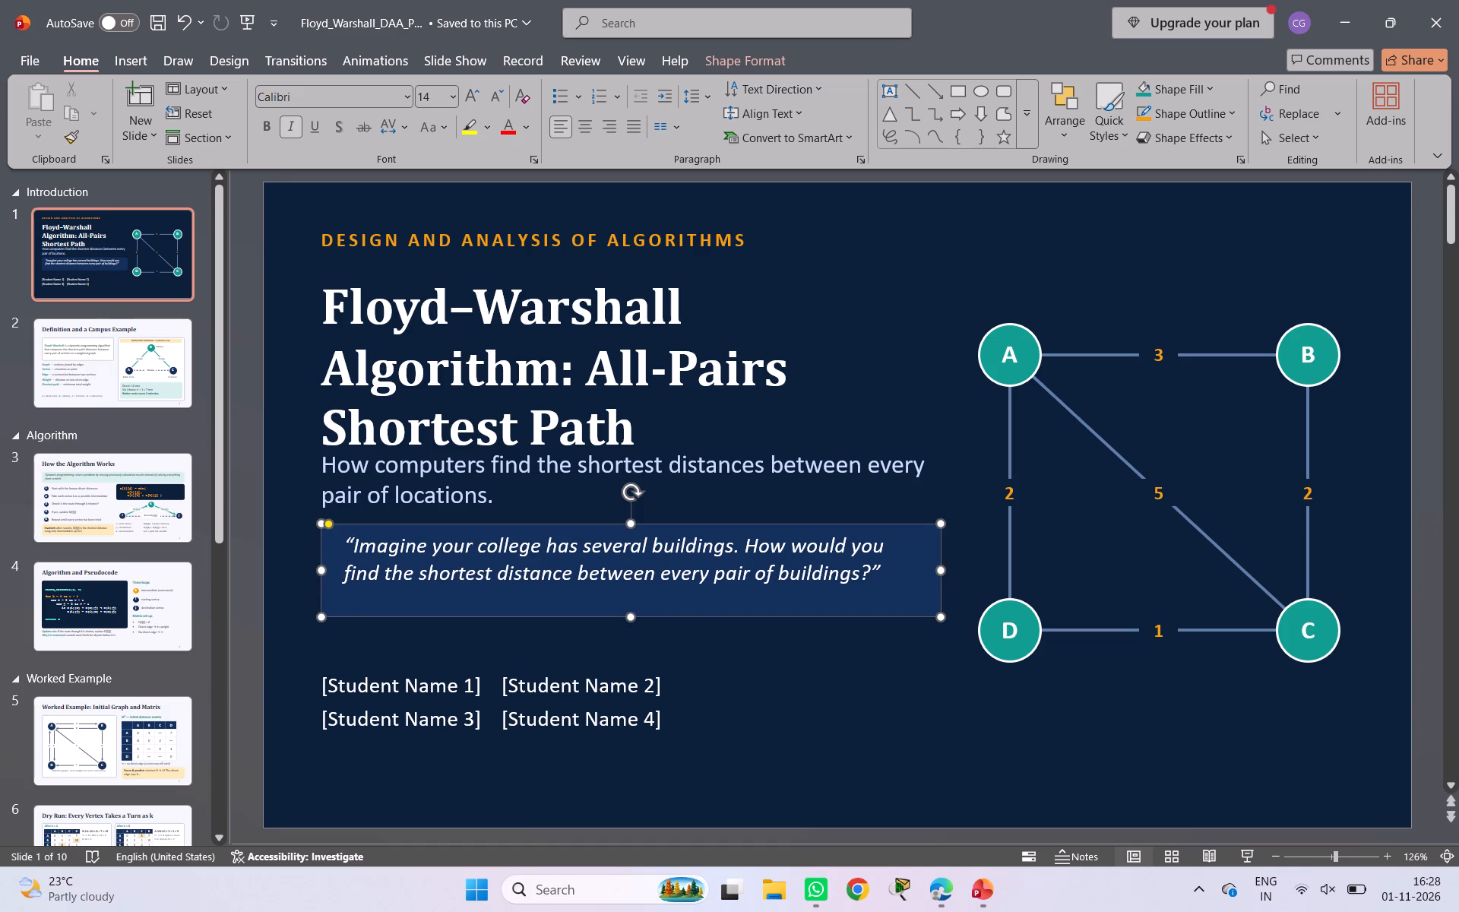
left_click_drag(631, 521, 628, 543)
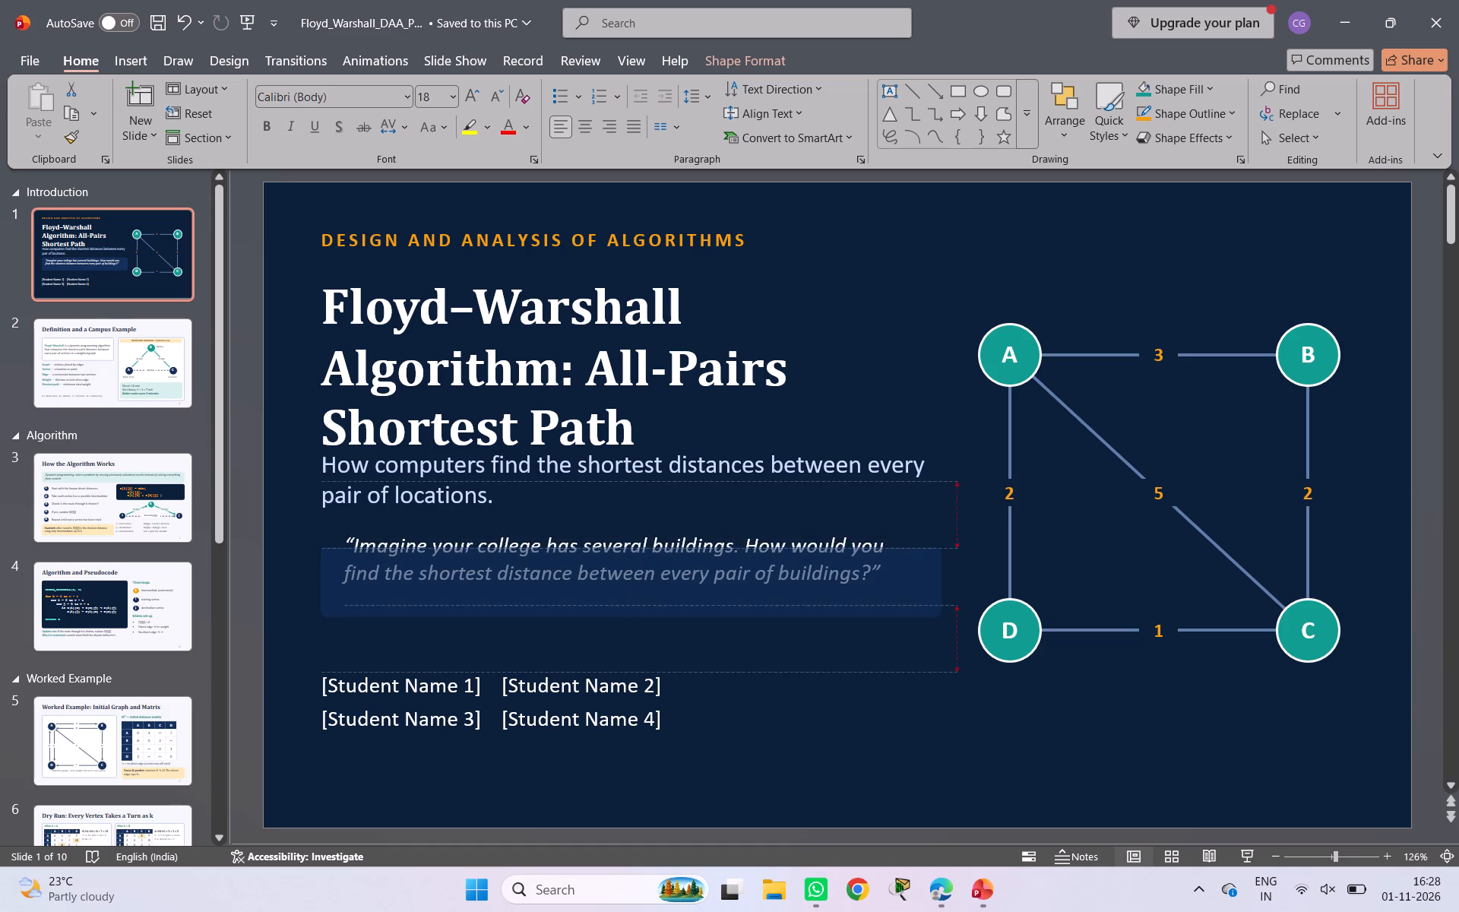
left_click_drag(628, 543, 628, 527)
left_click_drag(629, 529, 629, 532)
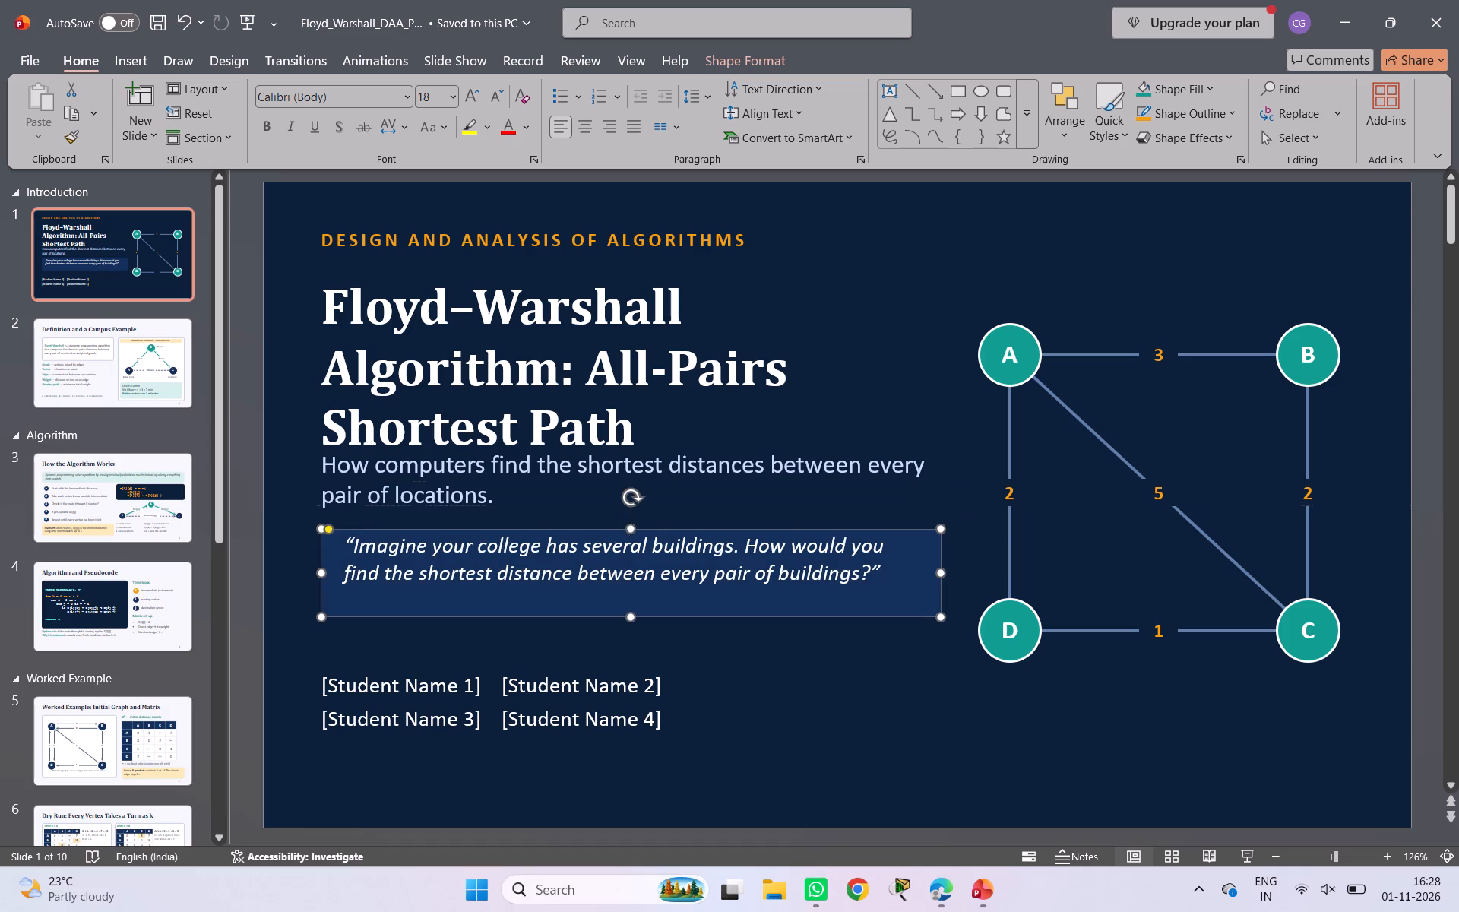
left_click_drag(629, 532, 631, 554)
left_click_drag(630, 616, 630, 624)
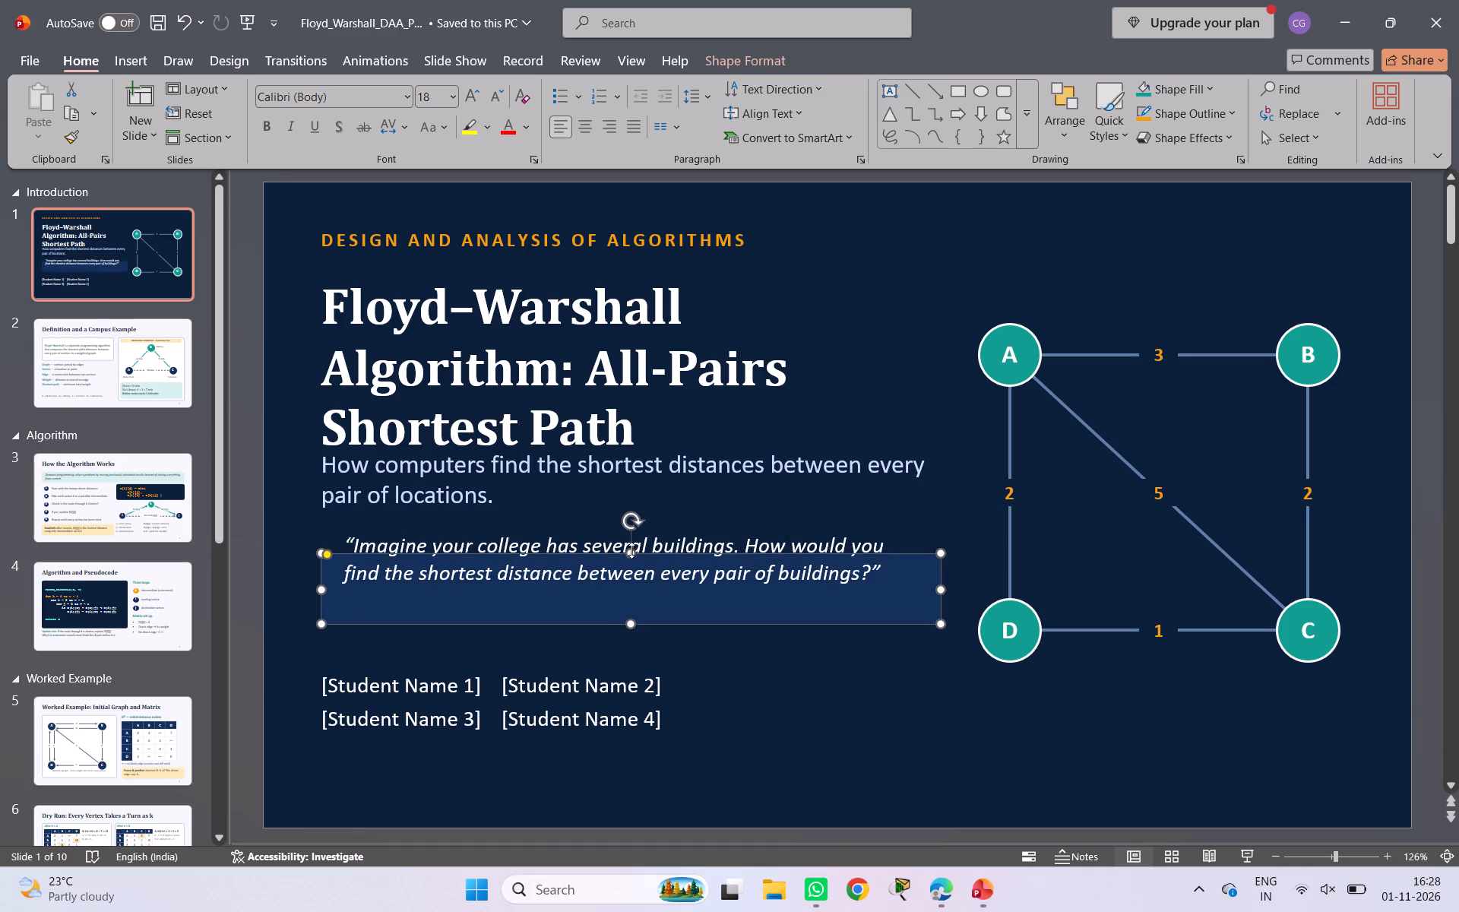
left_click_drag(631, 550, 631, 529)
Lower the top edge of the quote's text box so the quote sits inside its background box.
left_click(601, 590)
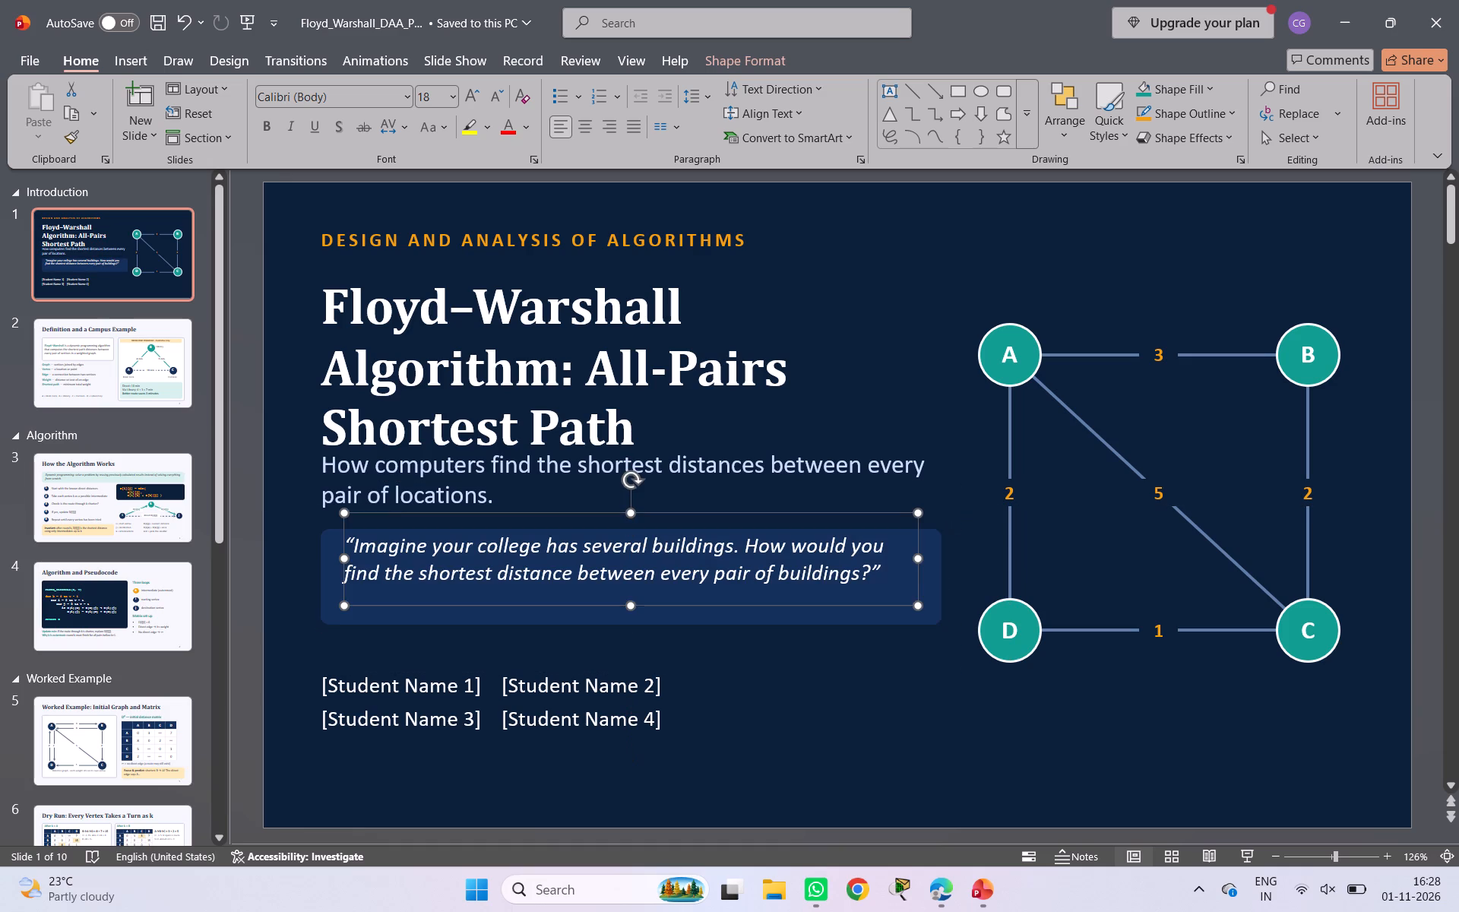
left_click_drag(631, 508, 628, 541)
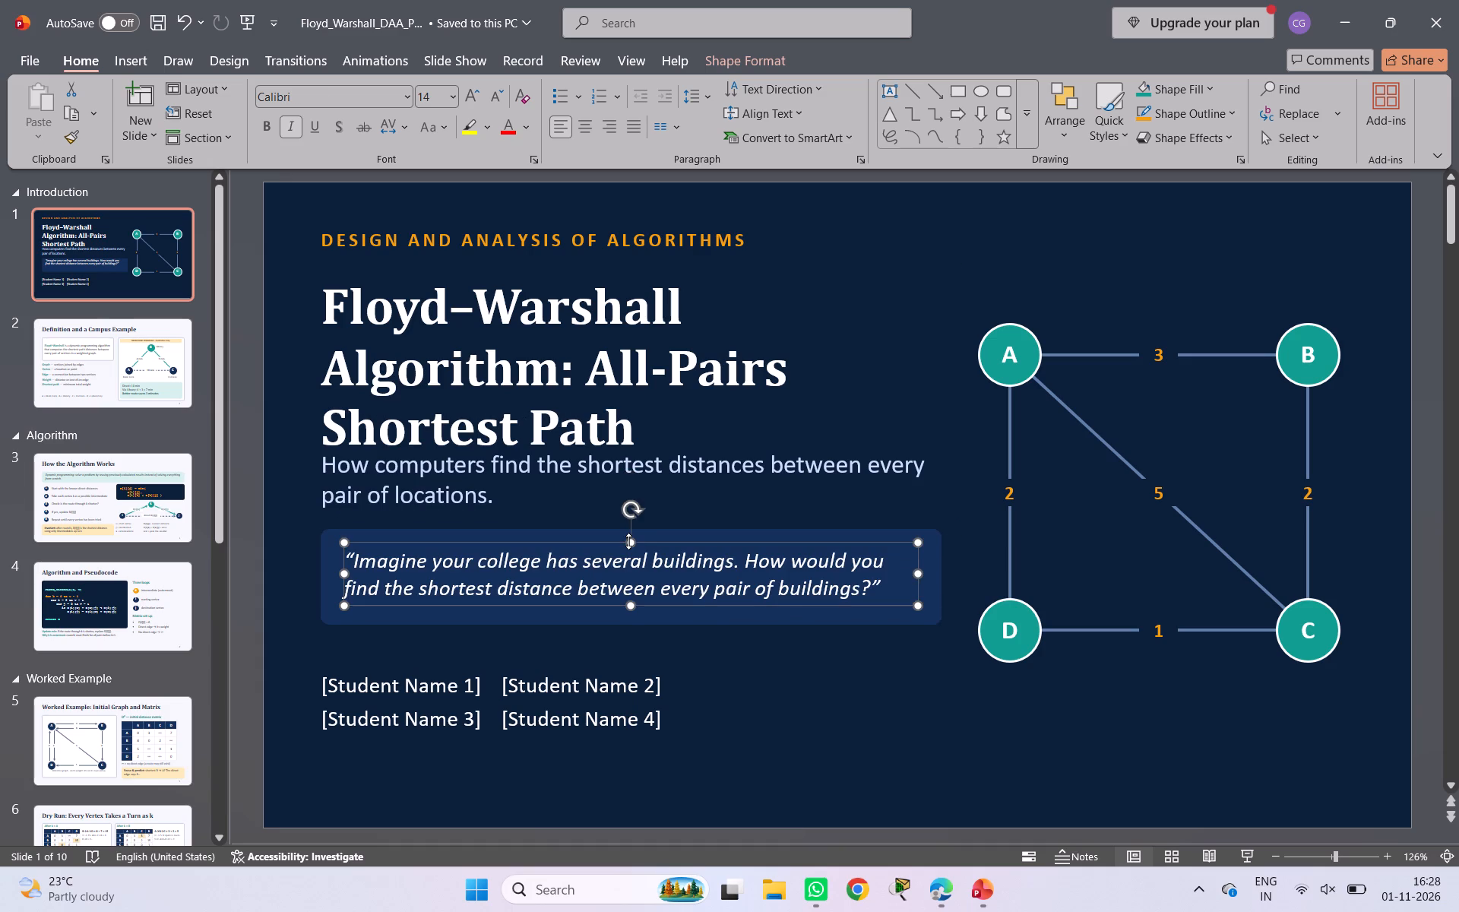
Extend the quote's background box down towards the student names and lower its top edge away from the subtitle.
left_click(592, 619)
left_click_drag(628, 622, 632, 648)
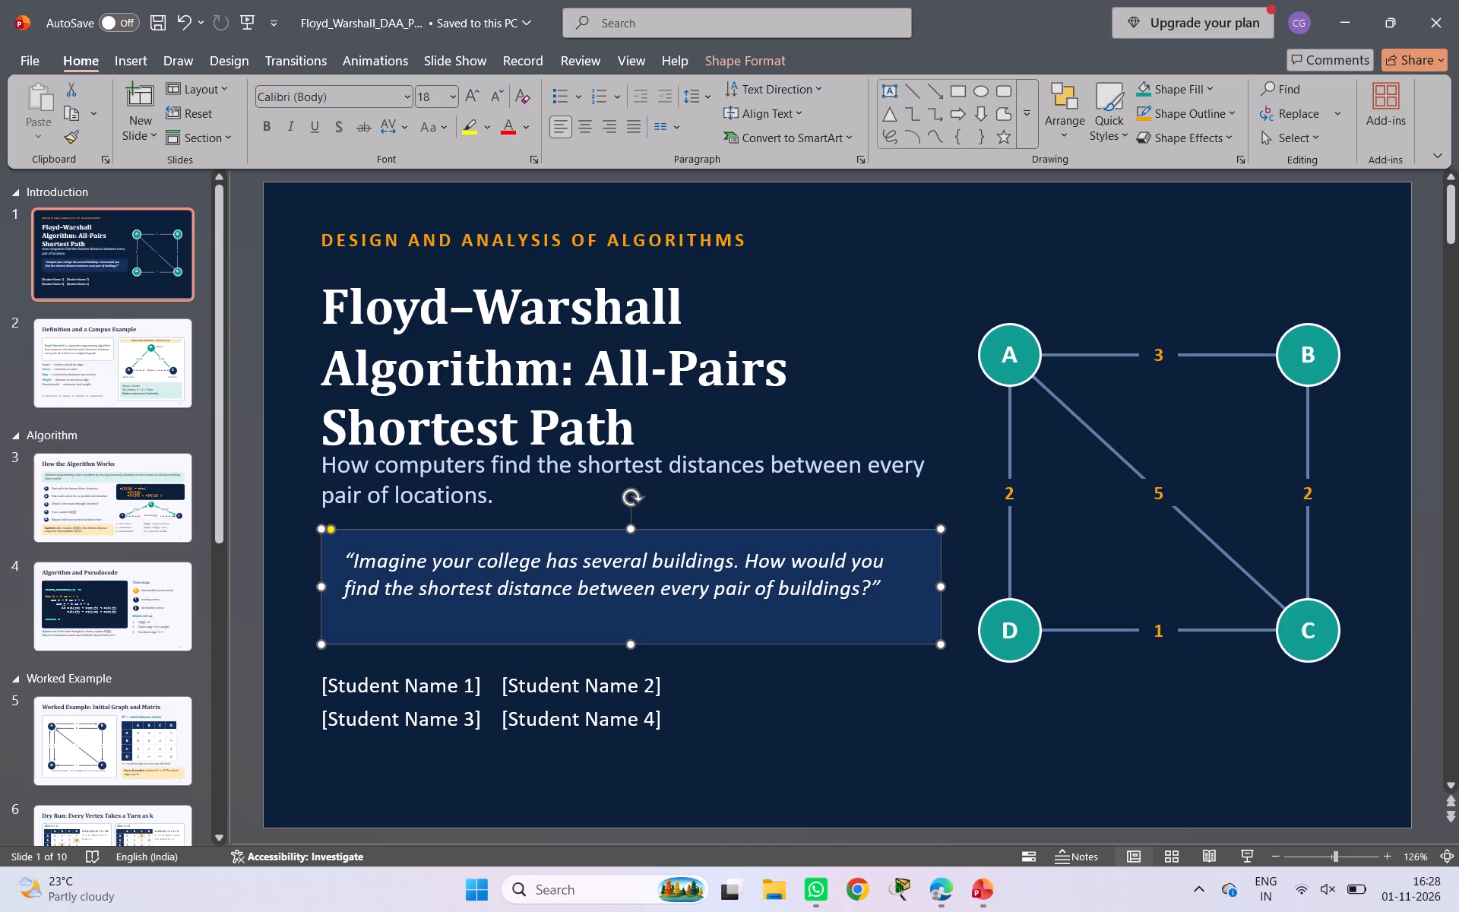
left_click_drag(629, 528, 629, 543)
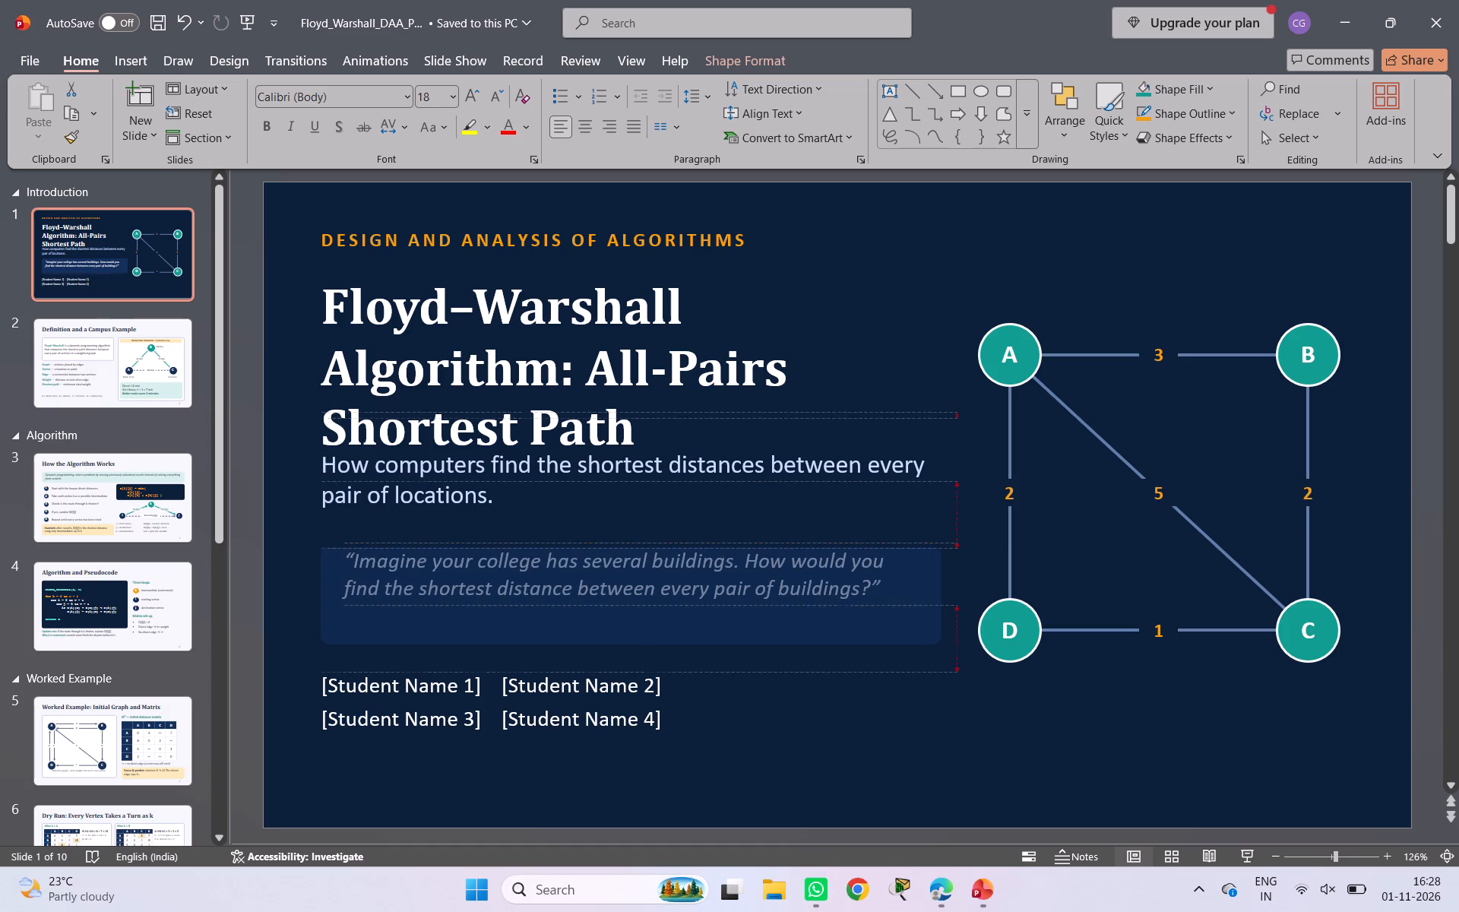
left_click_drag(629, 543, 629, 541)
Insert a blank line before the subtitle "How computers find the shortest distances..." to separate it from the title.
left_click(505, 504)
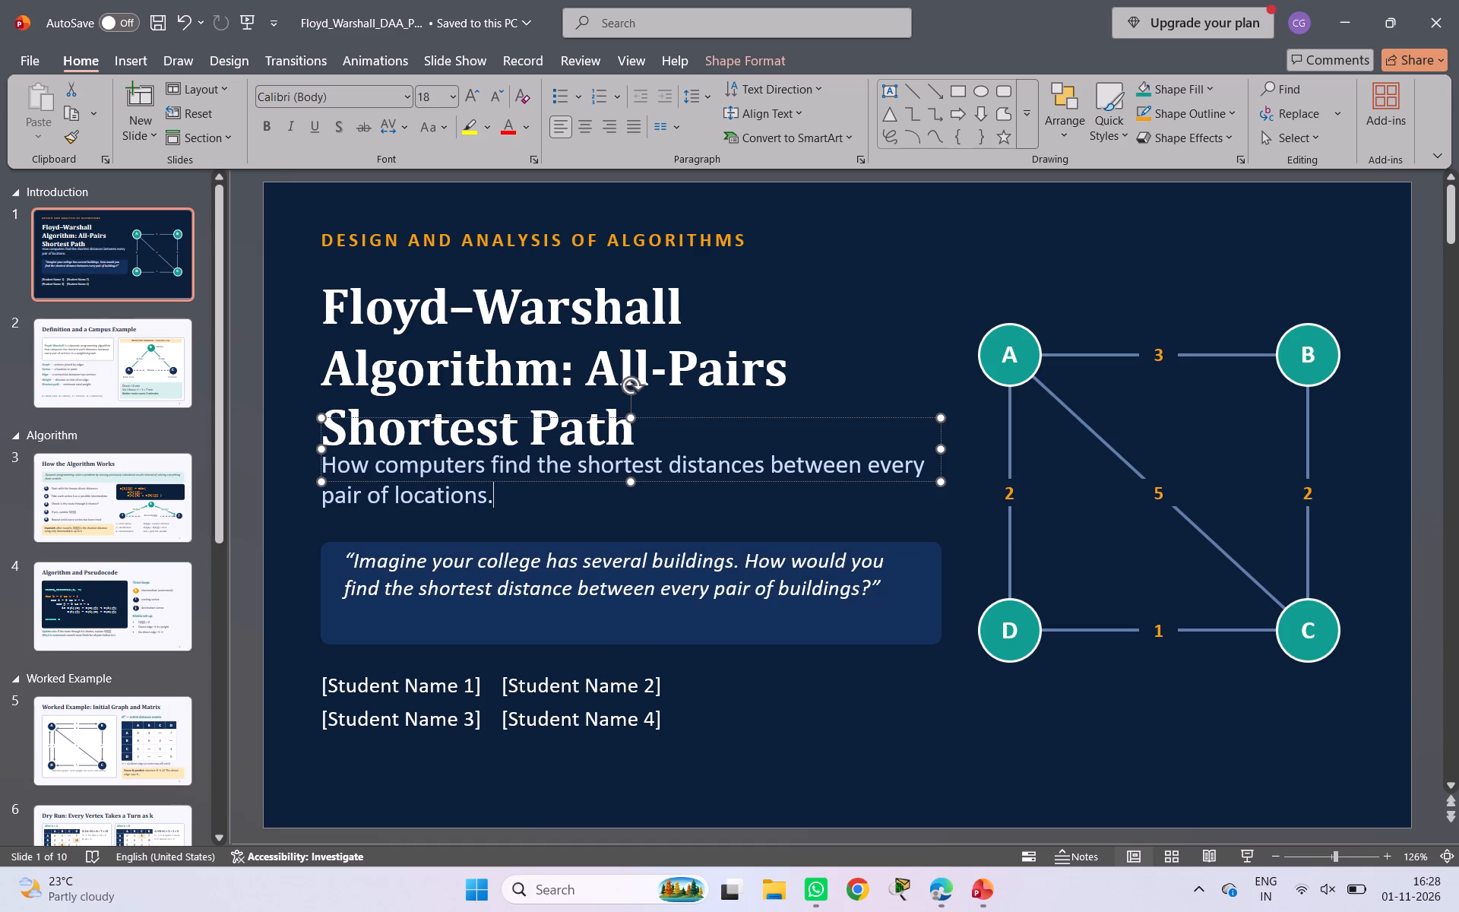
left_click(473, 512)
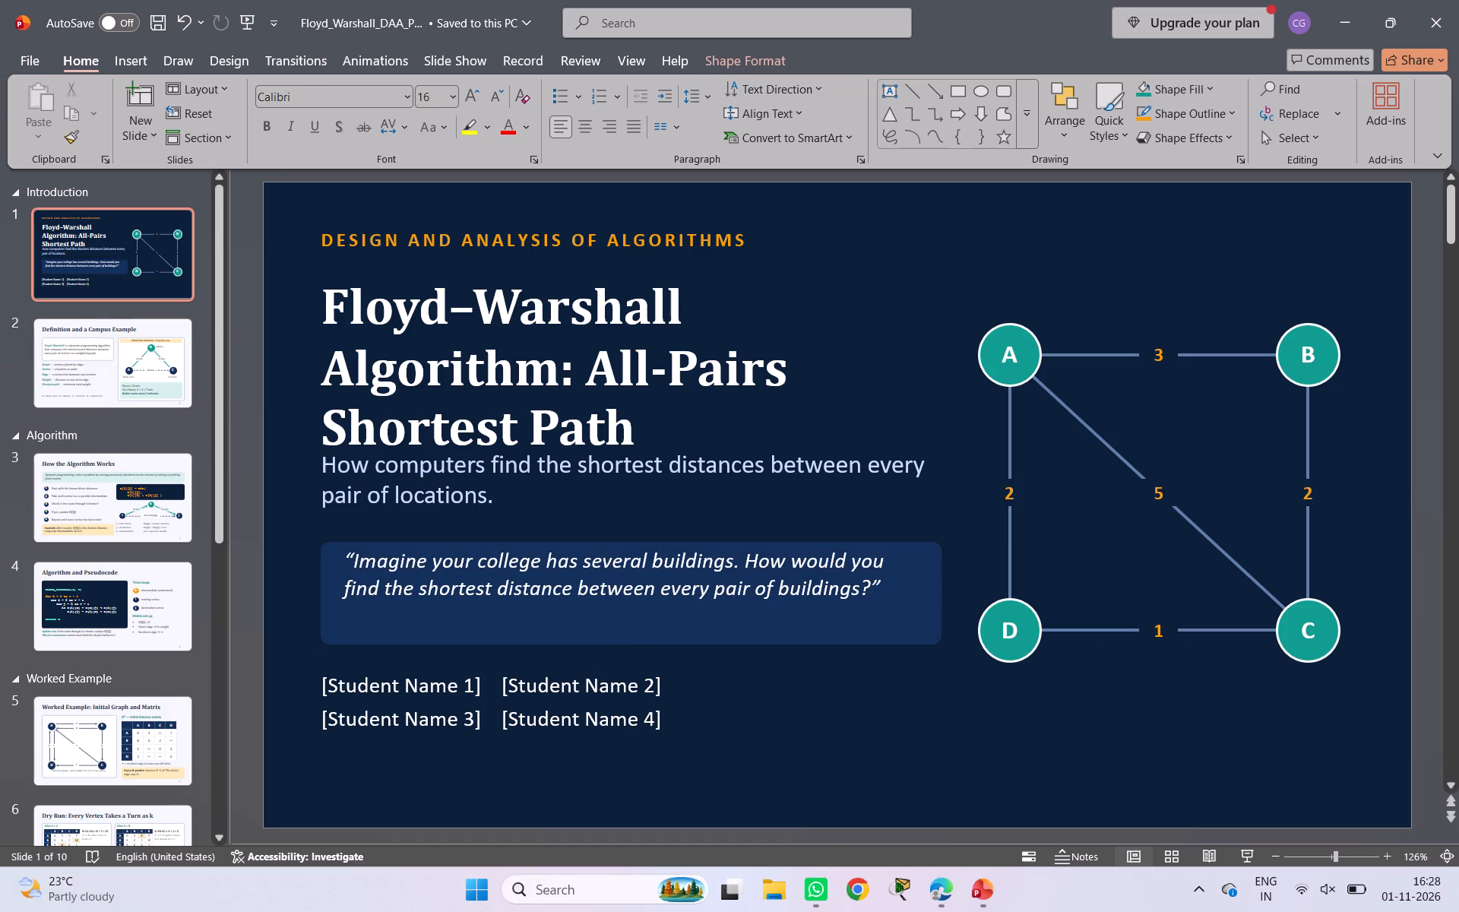
left_click(361, 482)
left_click(334, 474)
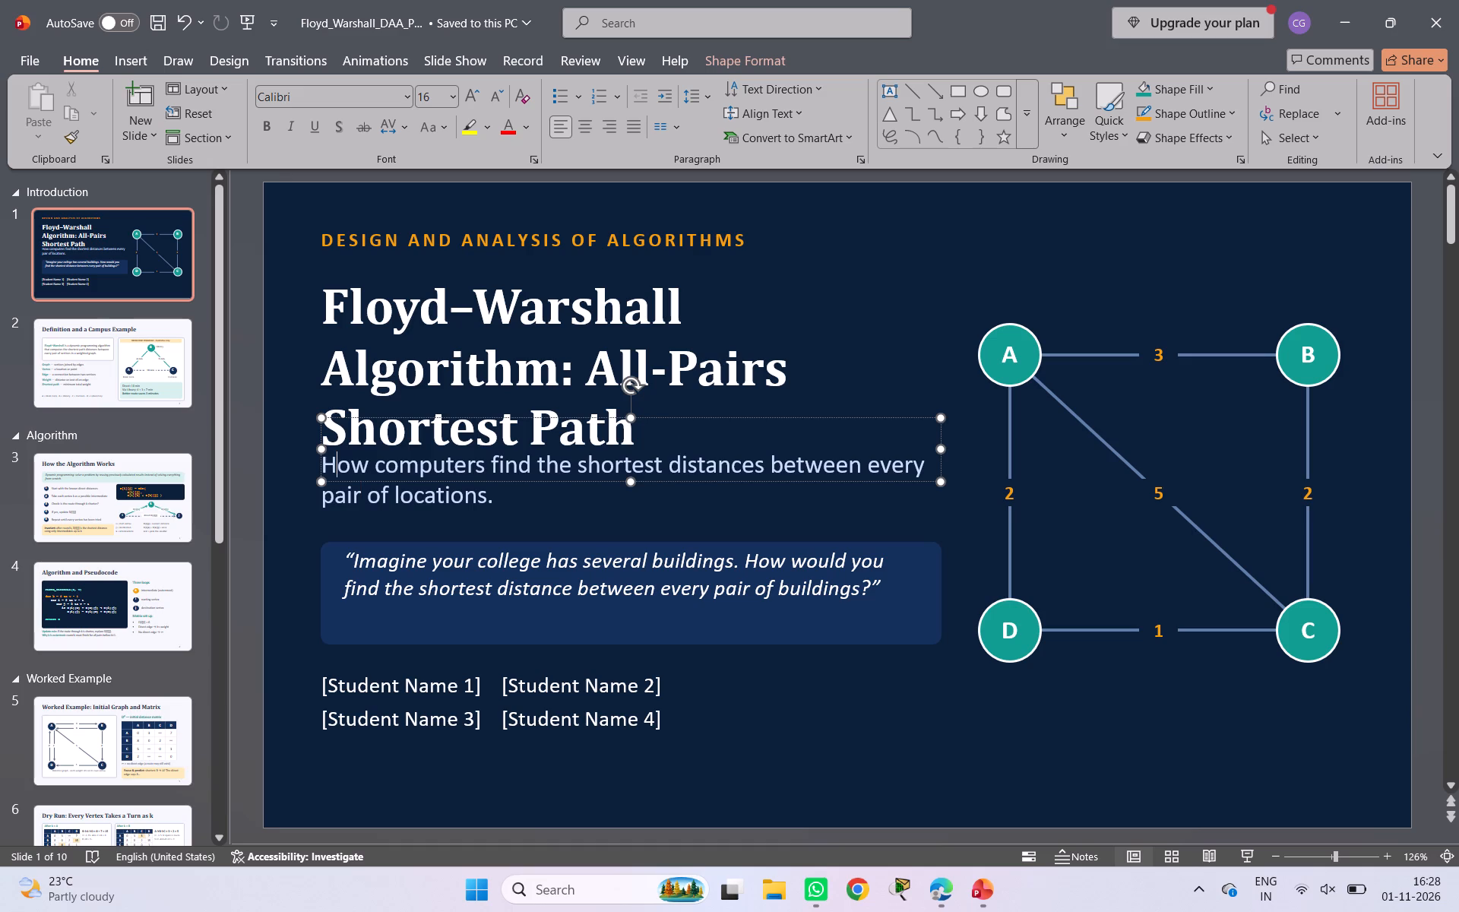
left_click(326, 467)
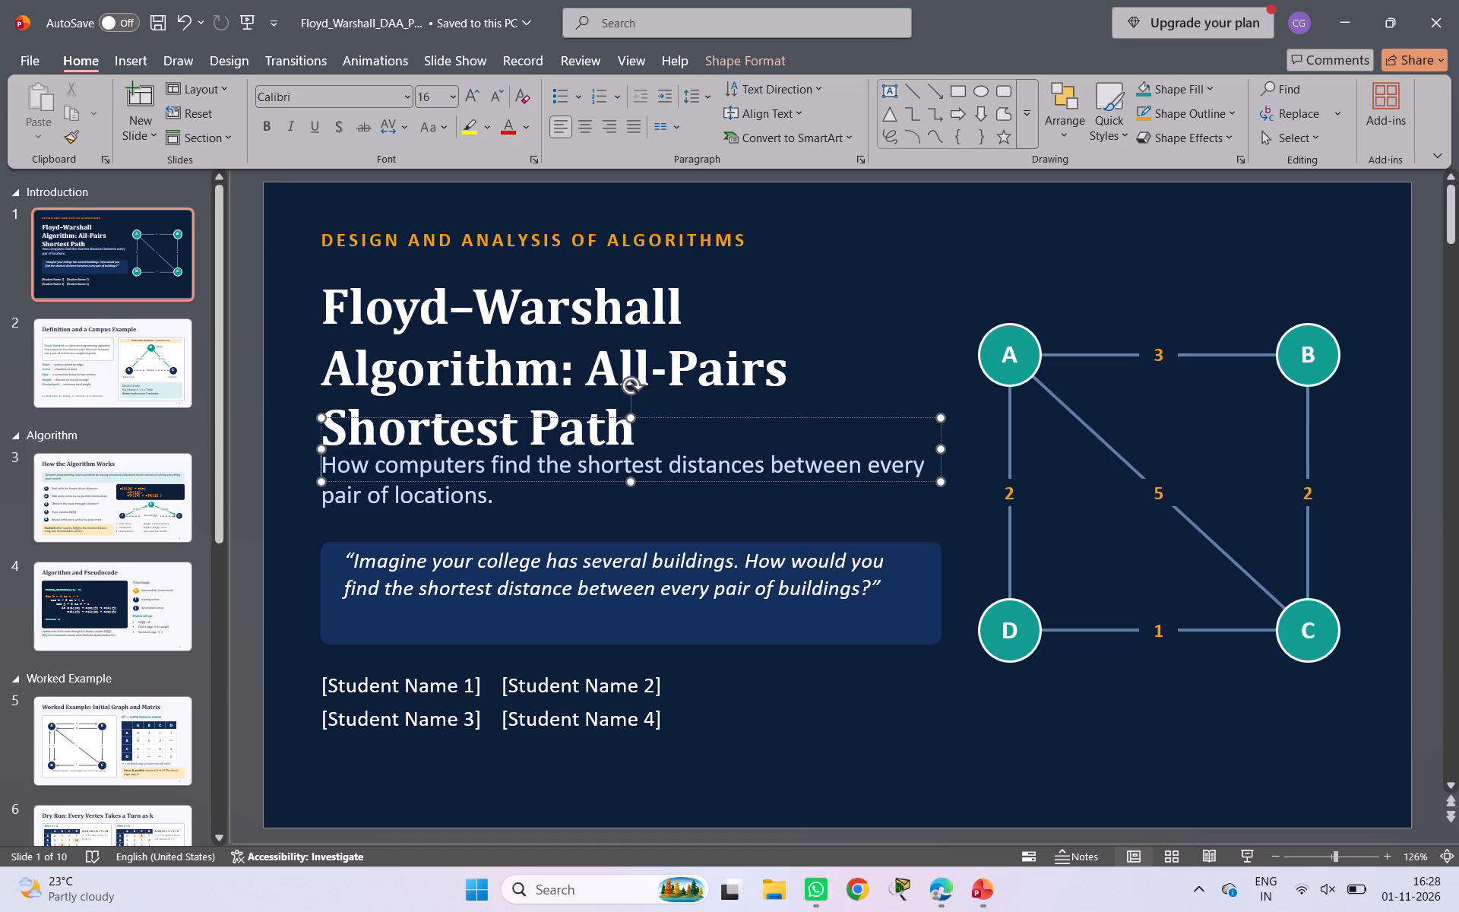
left_click(326, 467)
left_click(473, 505)
left_click(321, 464)
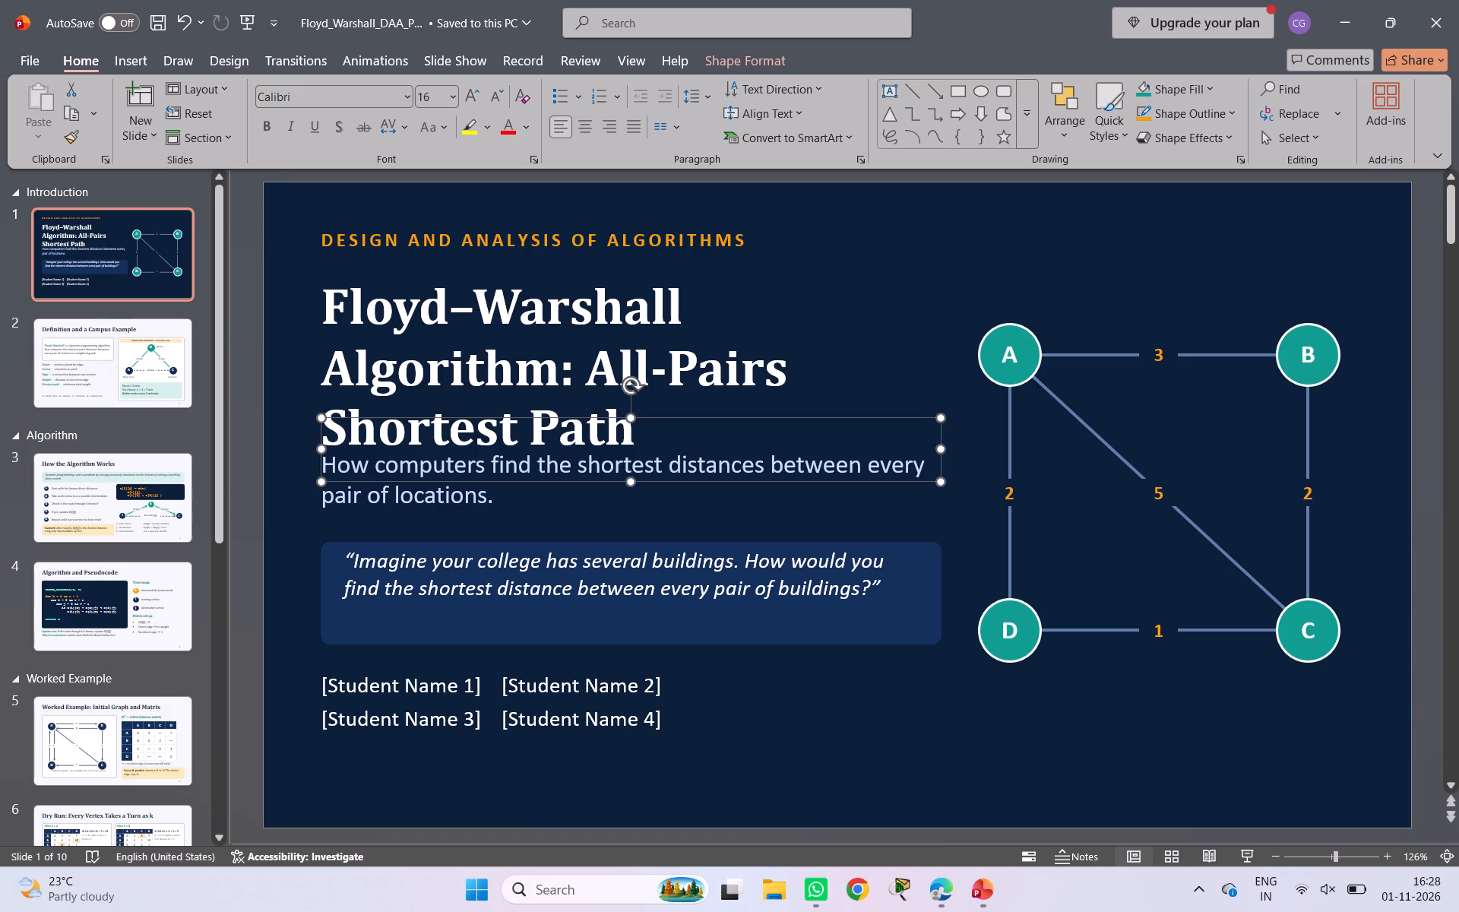
left_click(320, 468)
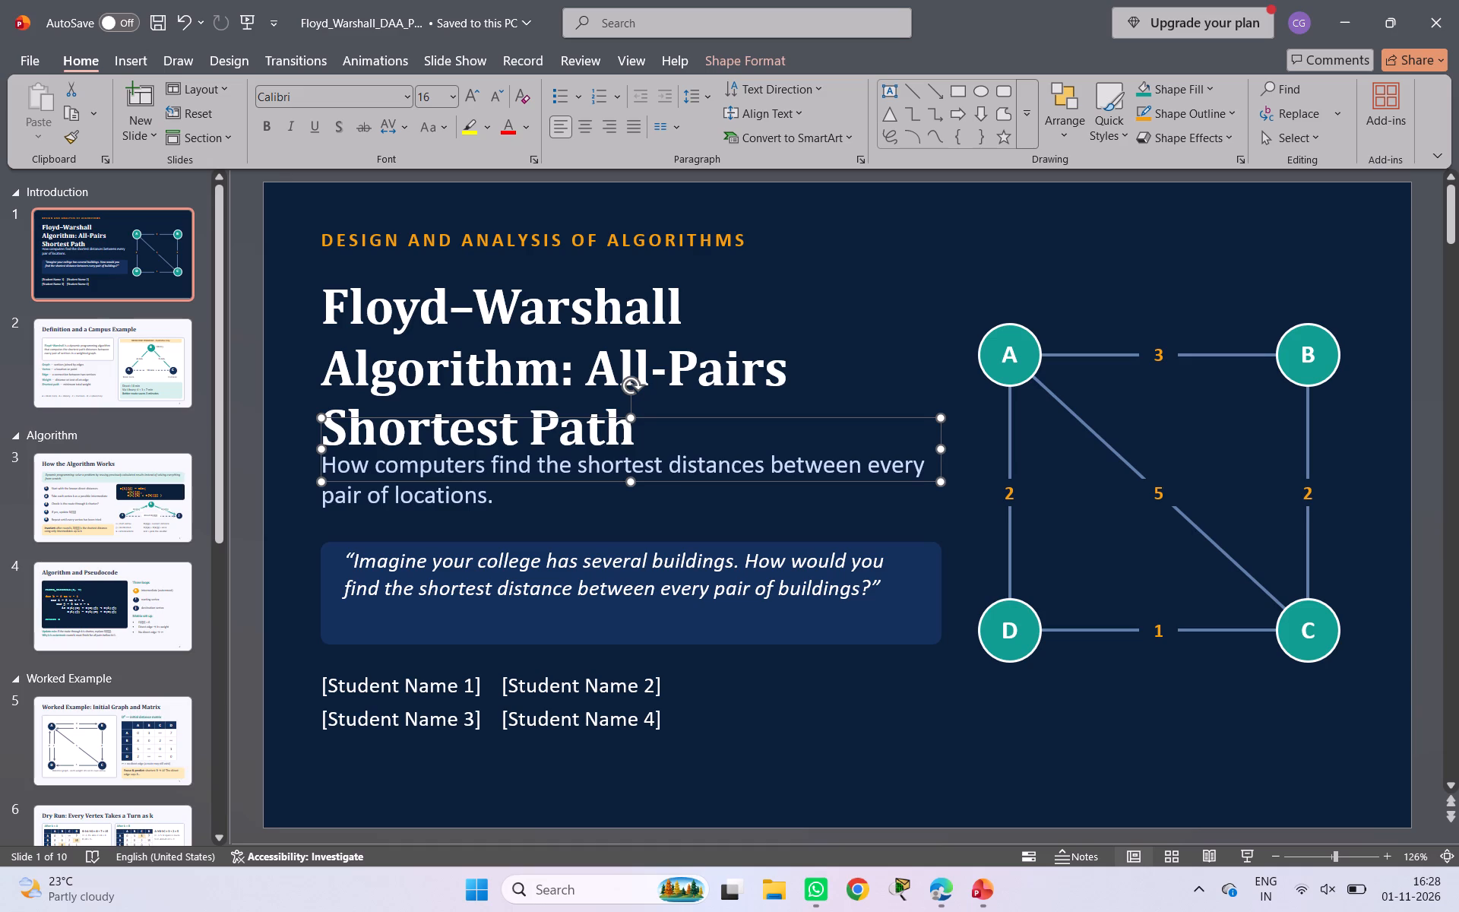
left_click(327, 463)
key("Return")
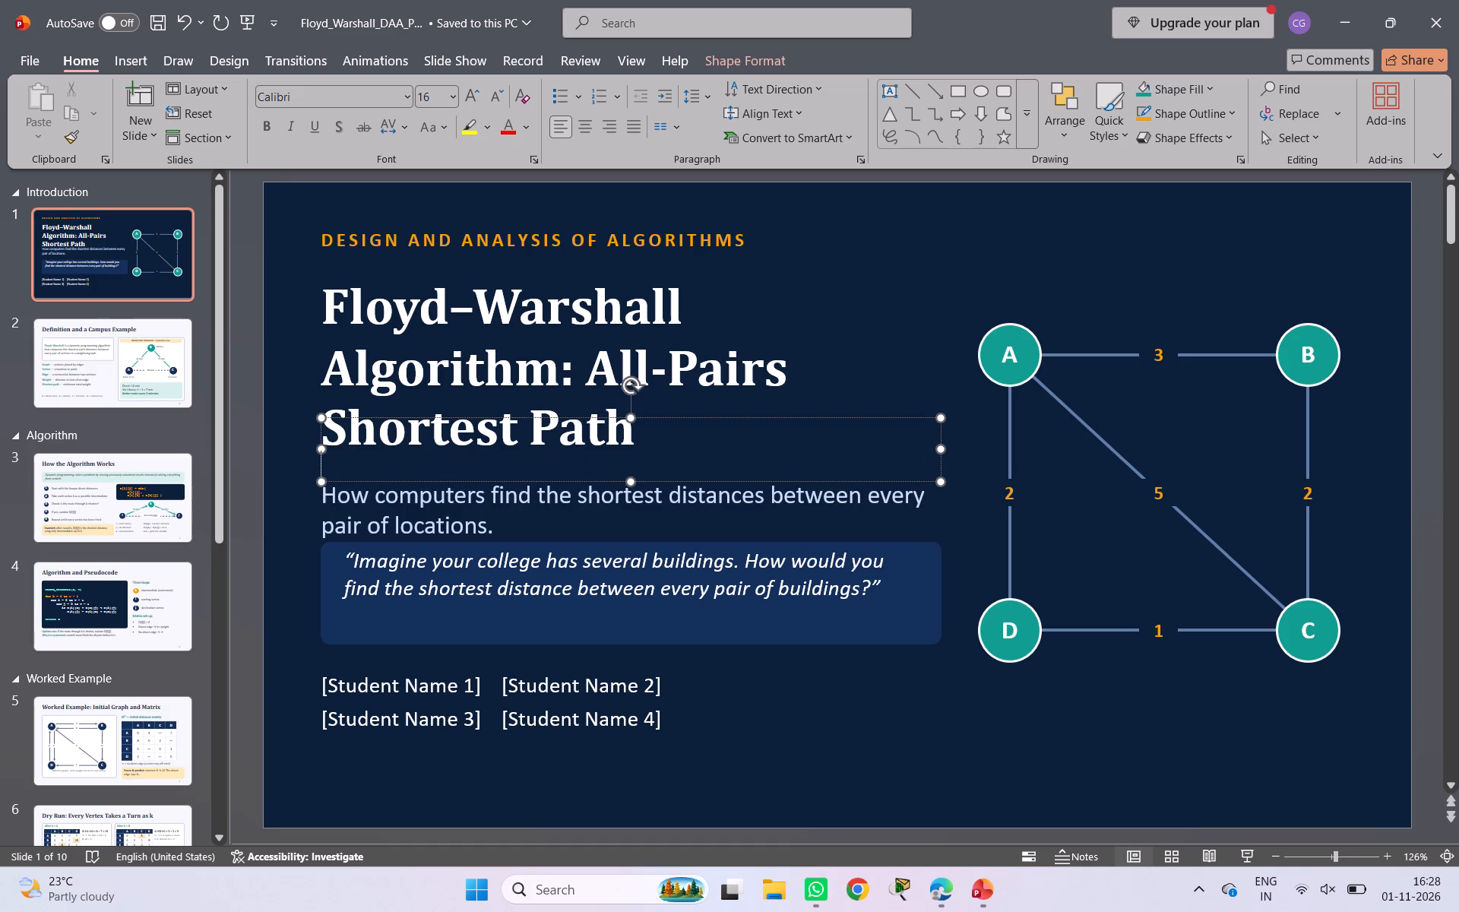
Lower the top edge of the quote's text box again to shift the quote further down.
left_click(667, 609)
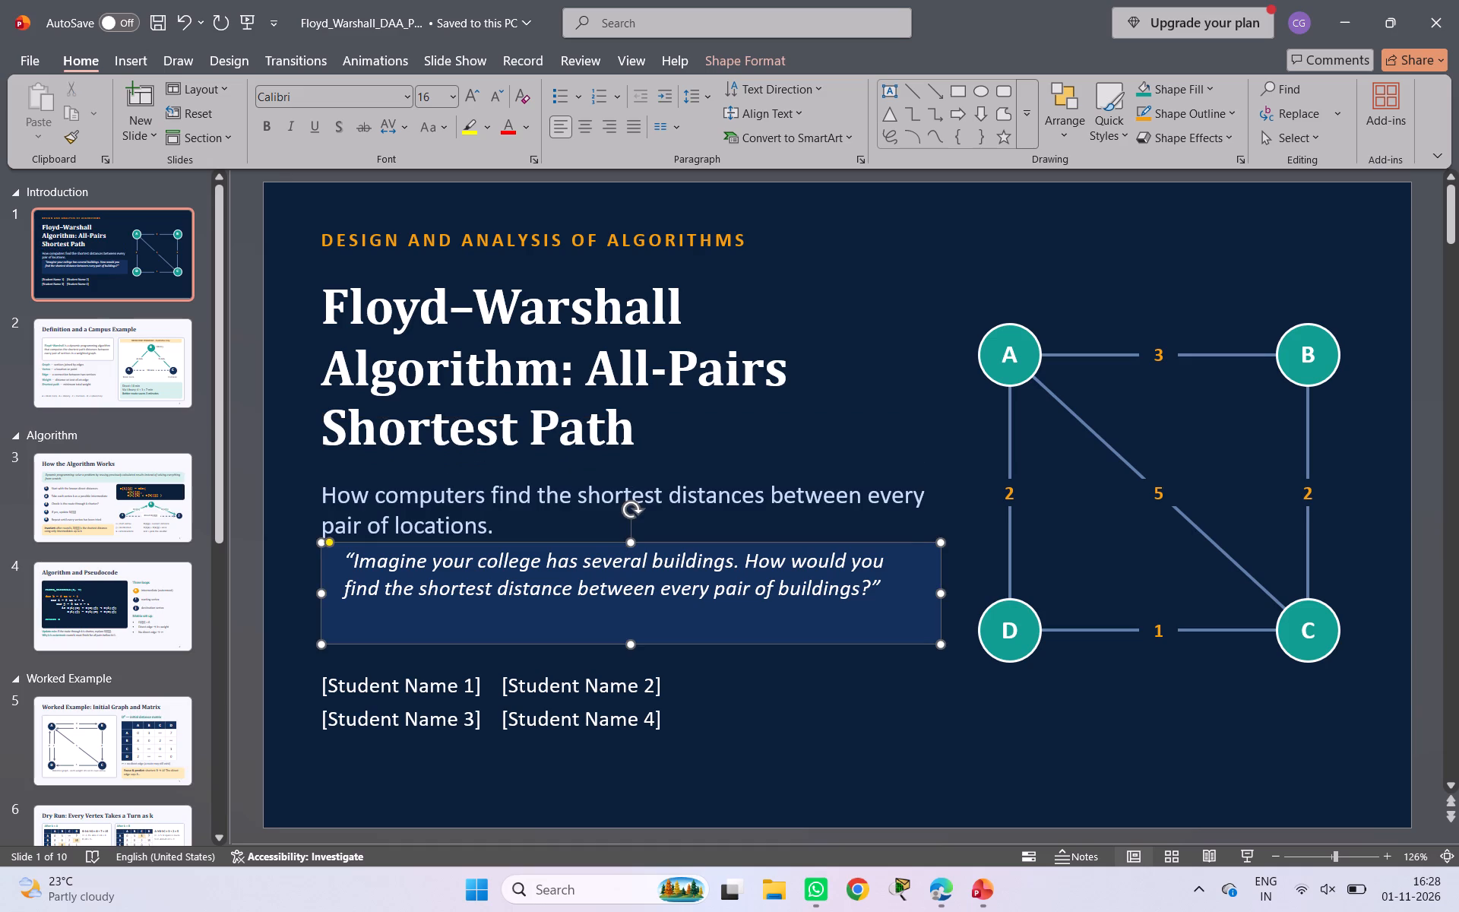
left_click(628, 589)
left_click_drag(629, 540, 625, 568)
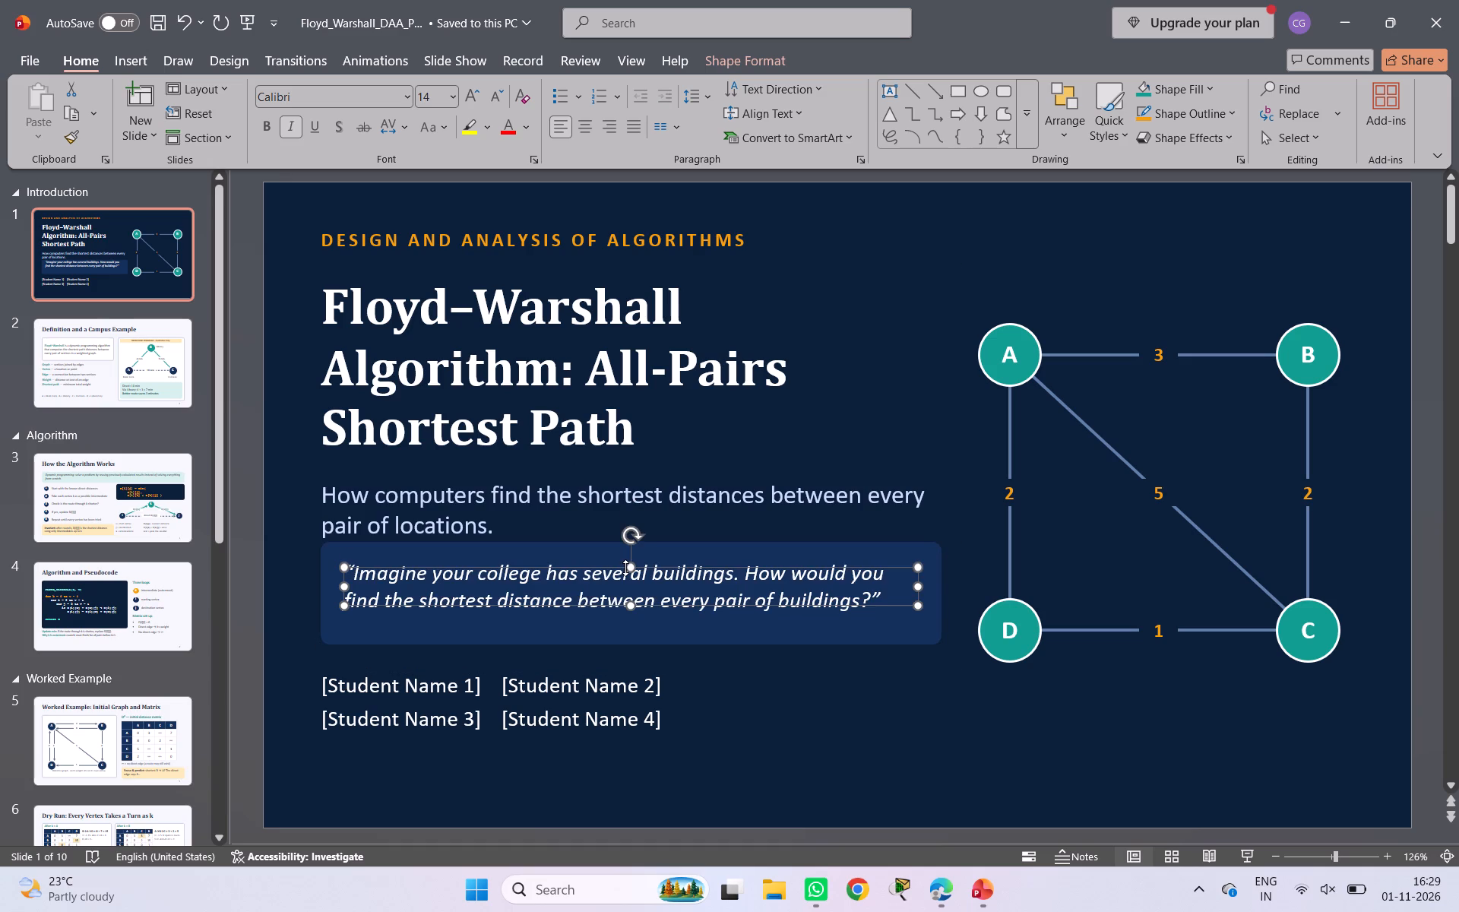
Lower the top edge of the quote's background box to leave a gap below the subtitle's second line.
left_click(598, 558)
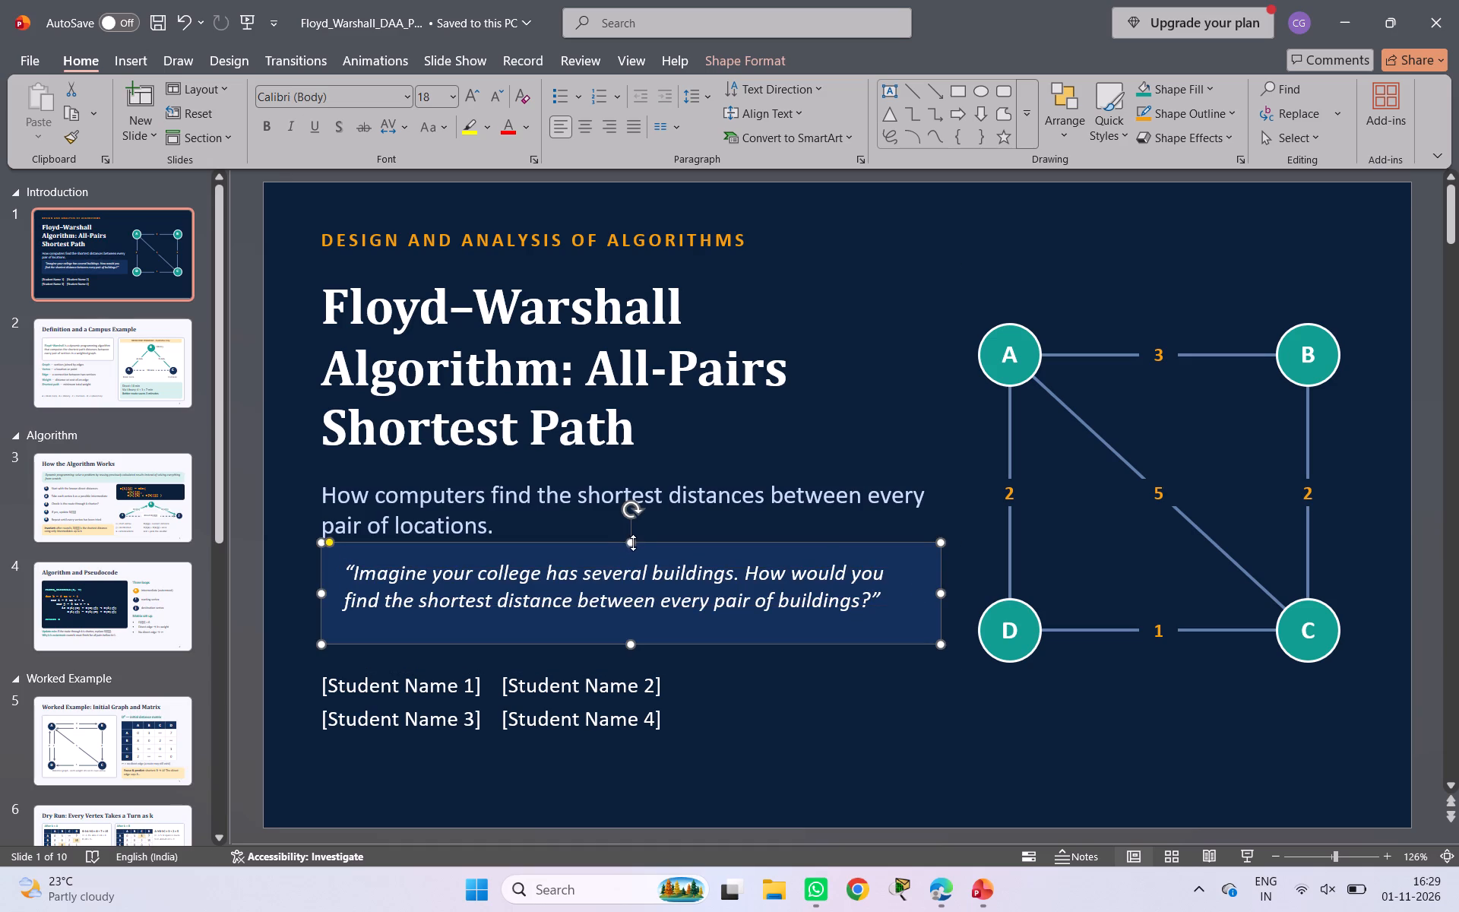
left_click_drag(634, 541, 634, 559)
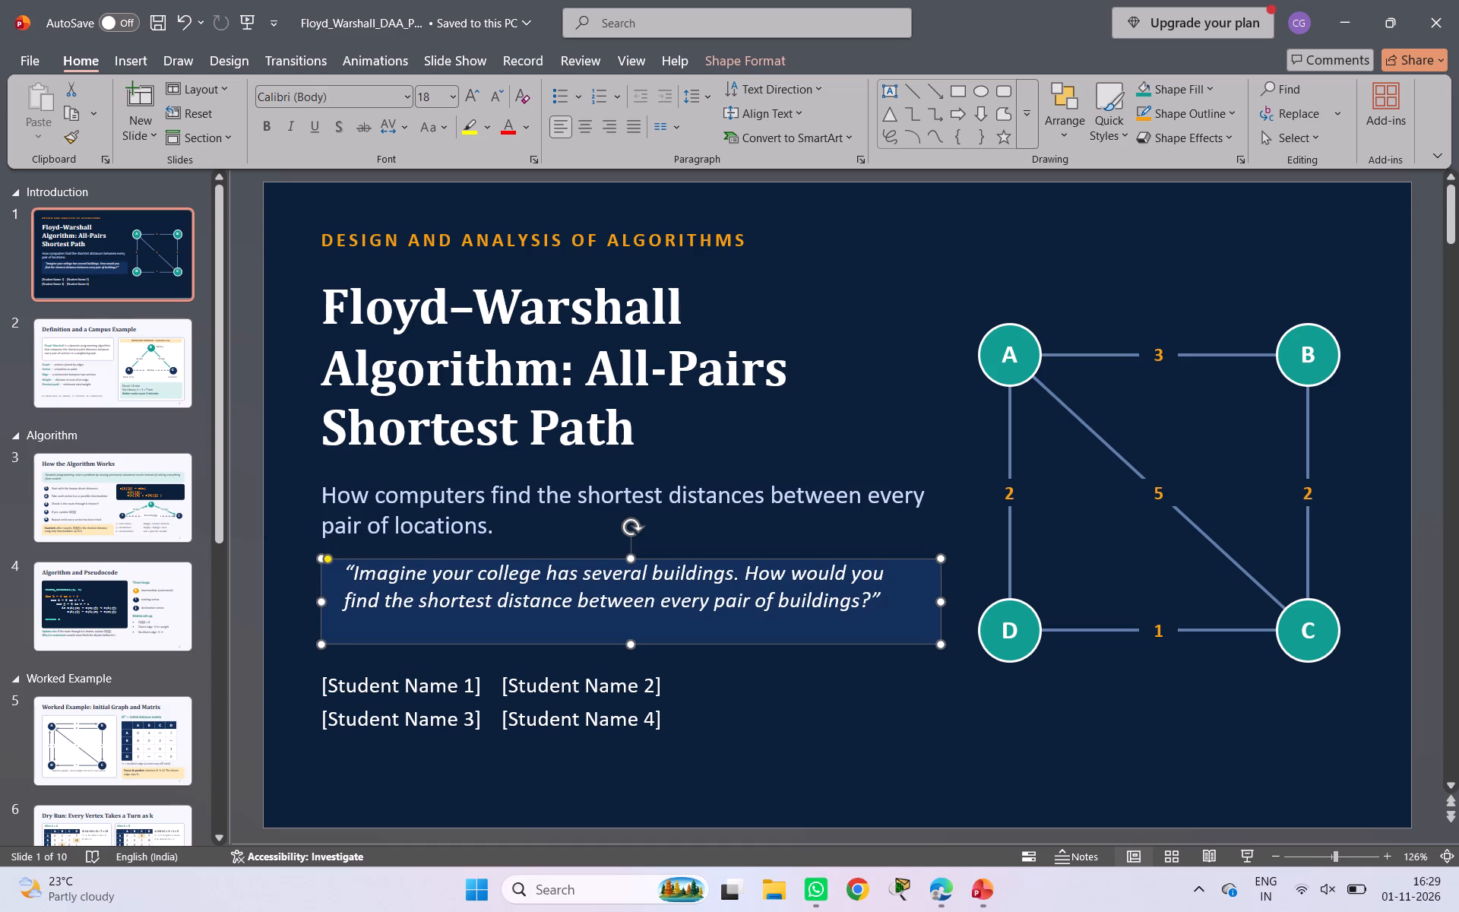
left_click(802, 697)
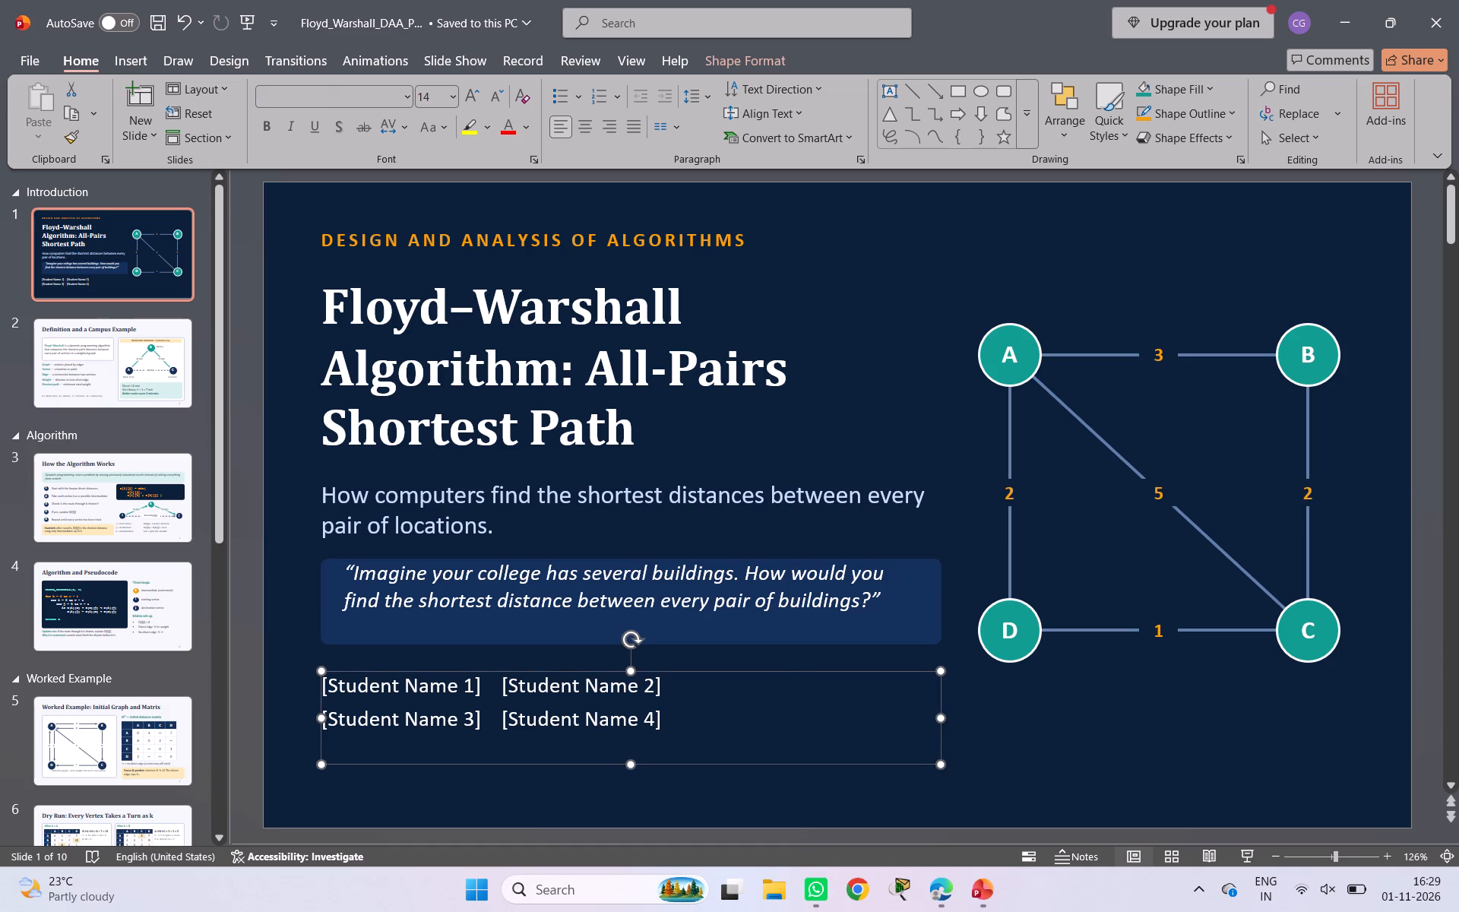
Review slides 2 and 3 and the closing "Thank You" slide.
left_click(83, 369)
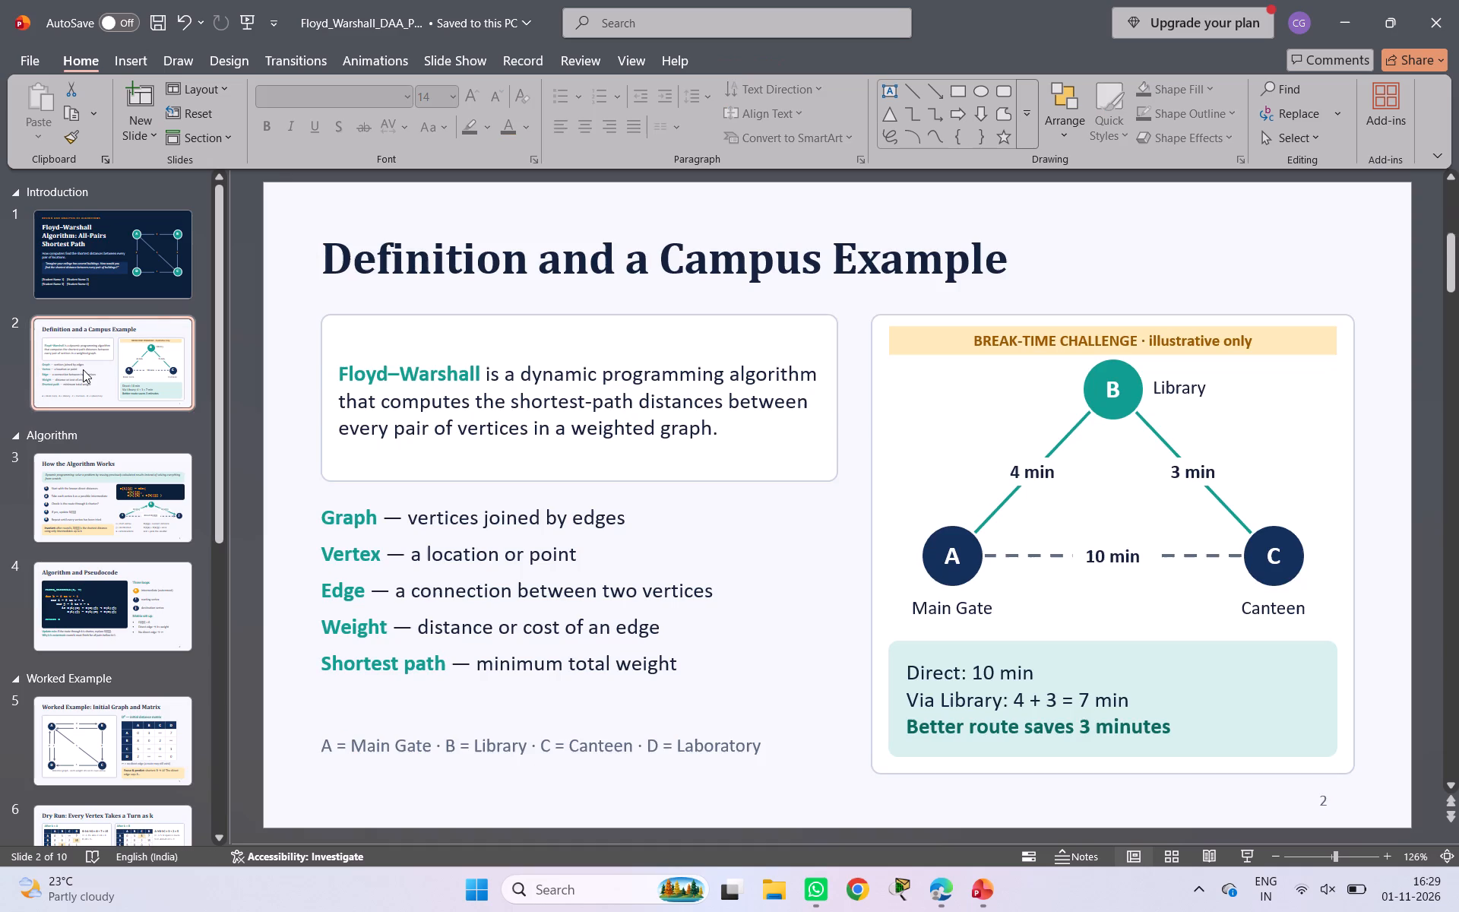
left_click(71, 525)
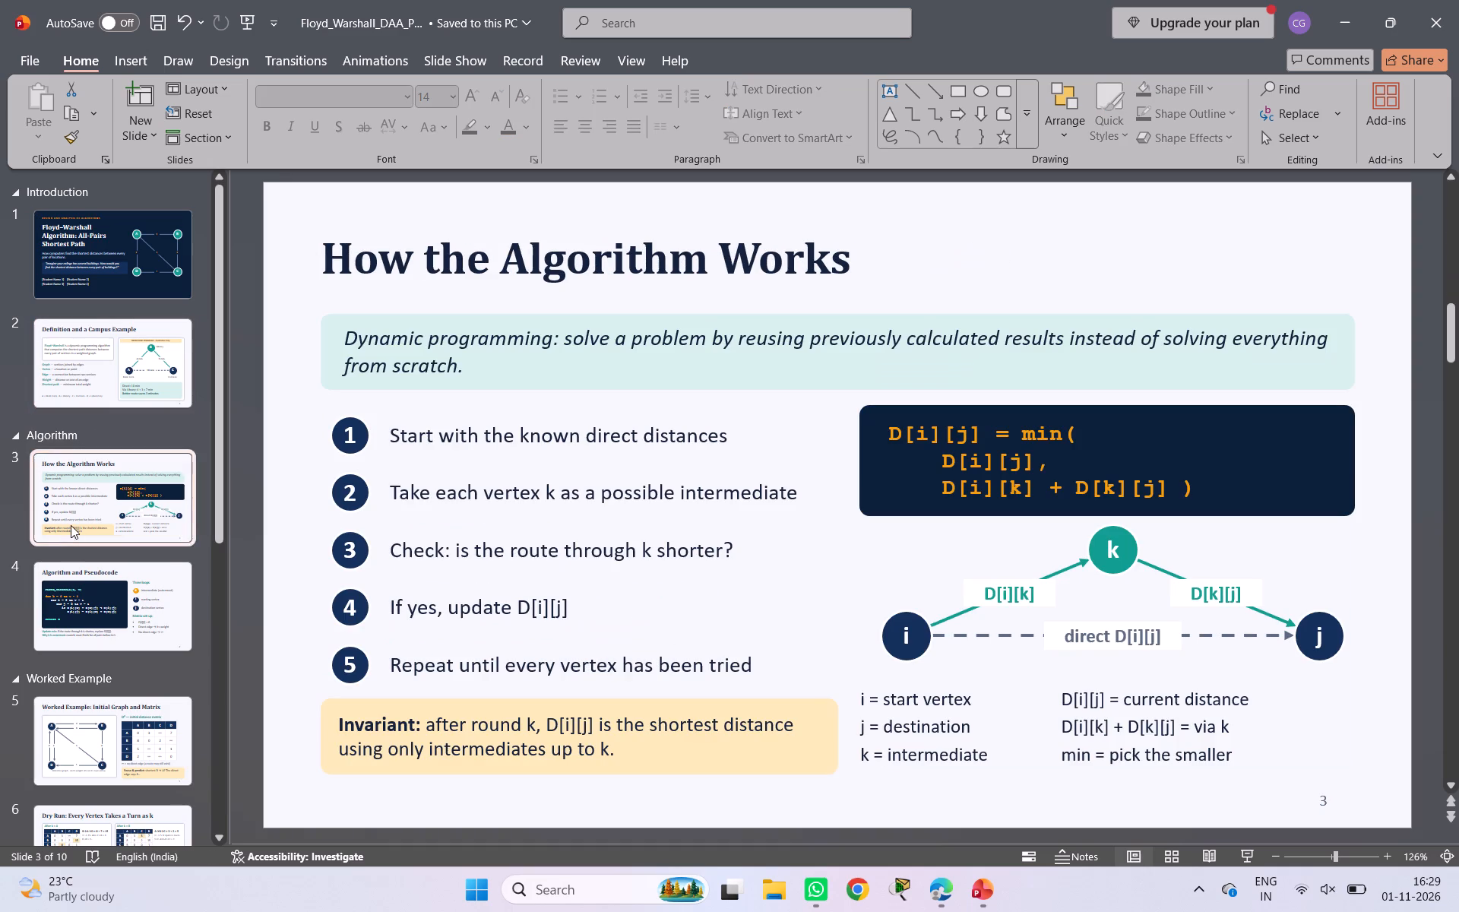
scroll(85, 771, "down", 7)
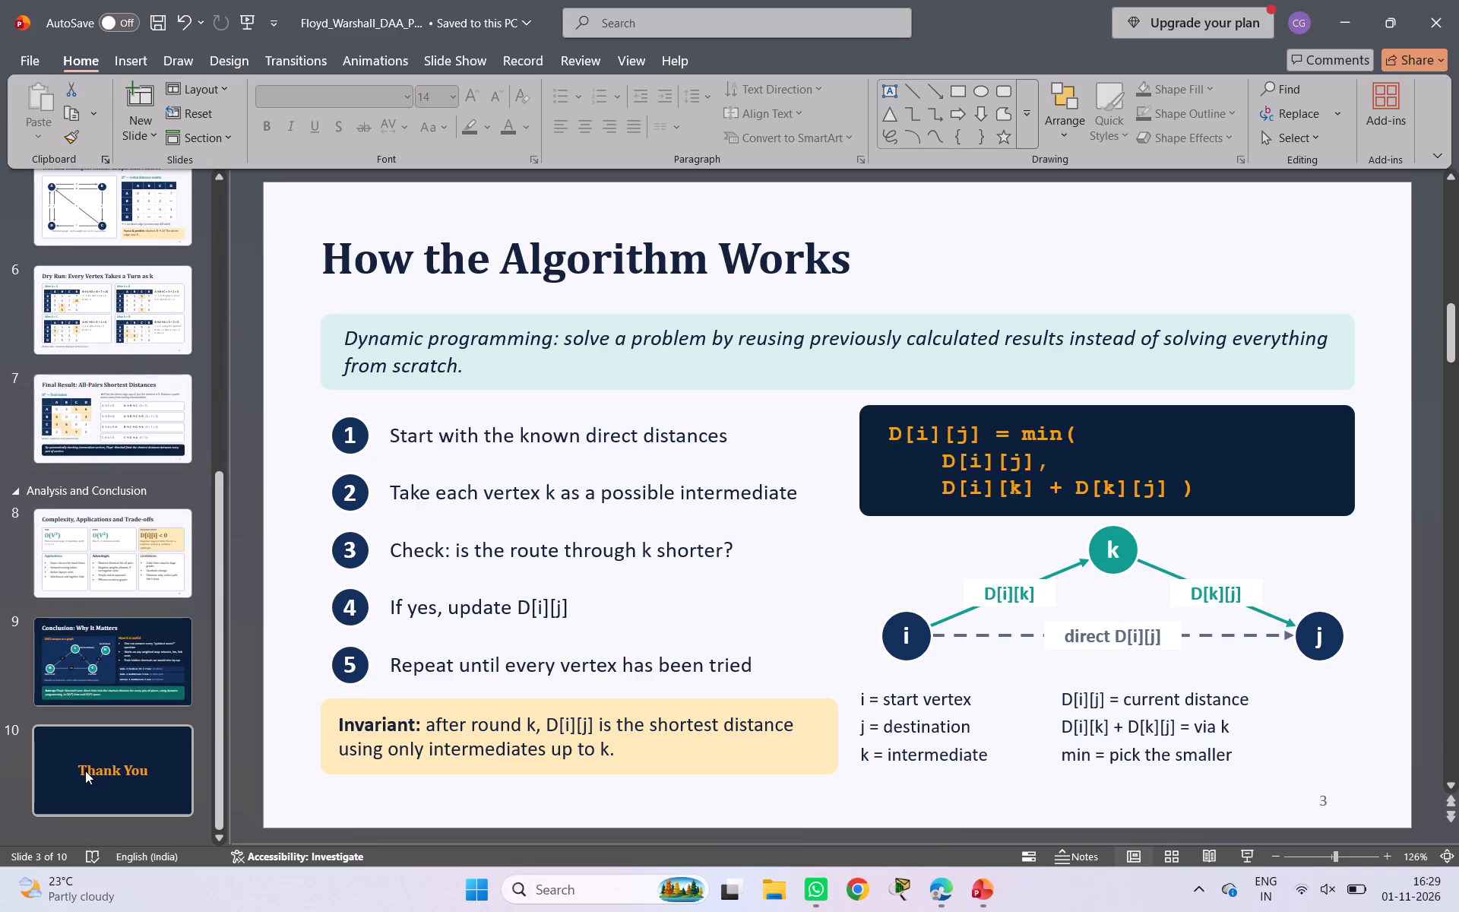
left_click(85, 771)
scroll(84, 386, "up", 20)
scroll(84, 386, "up", 9)
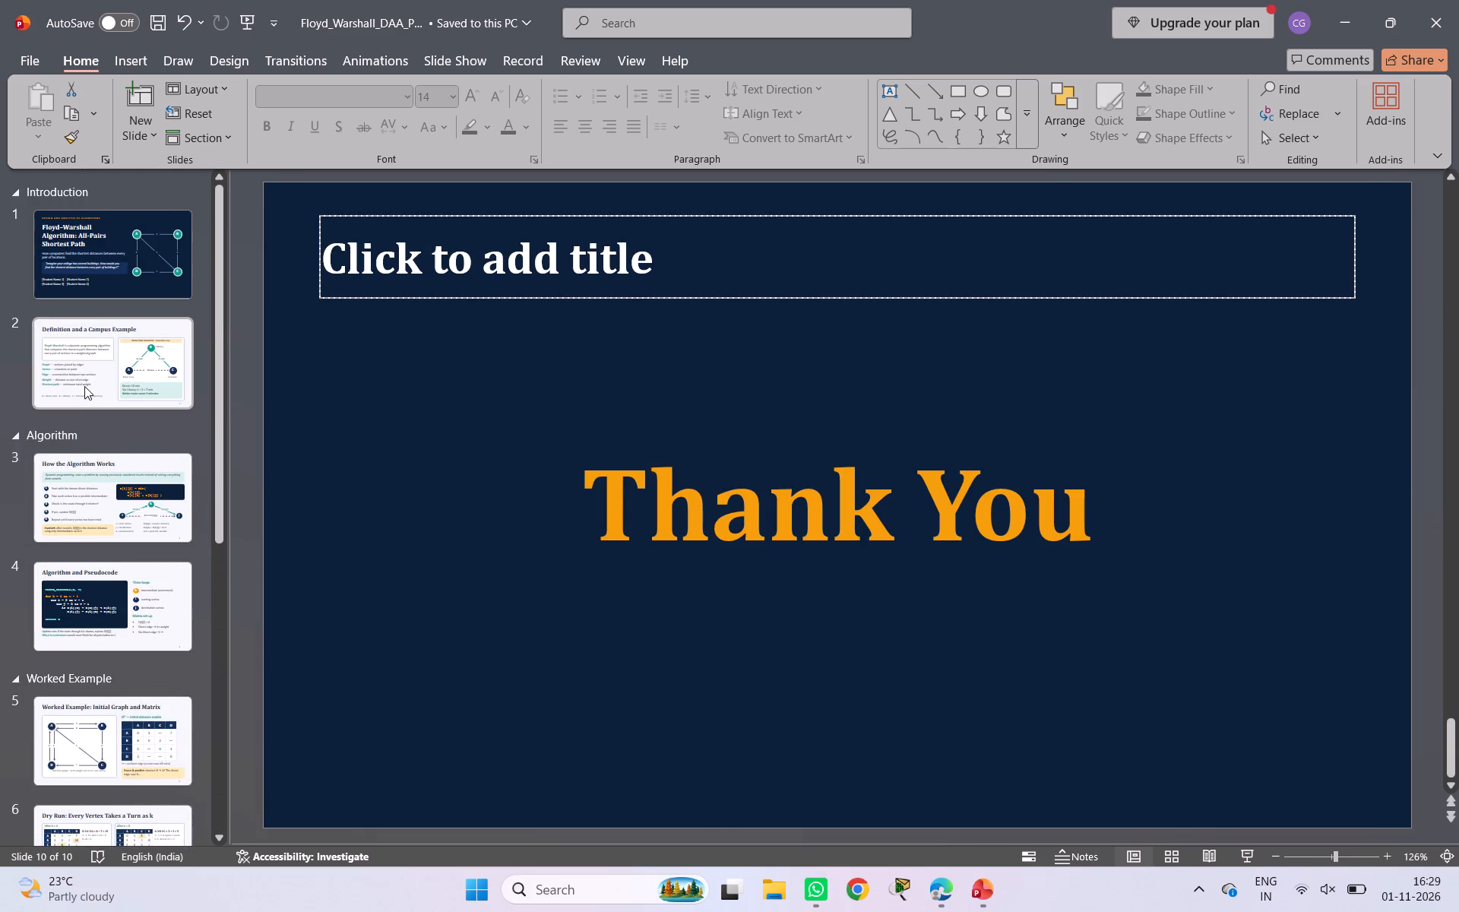
scroll(84, 386, "down", 6)
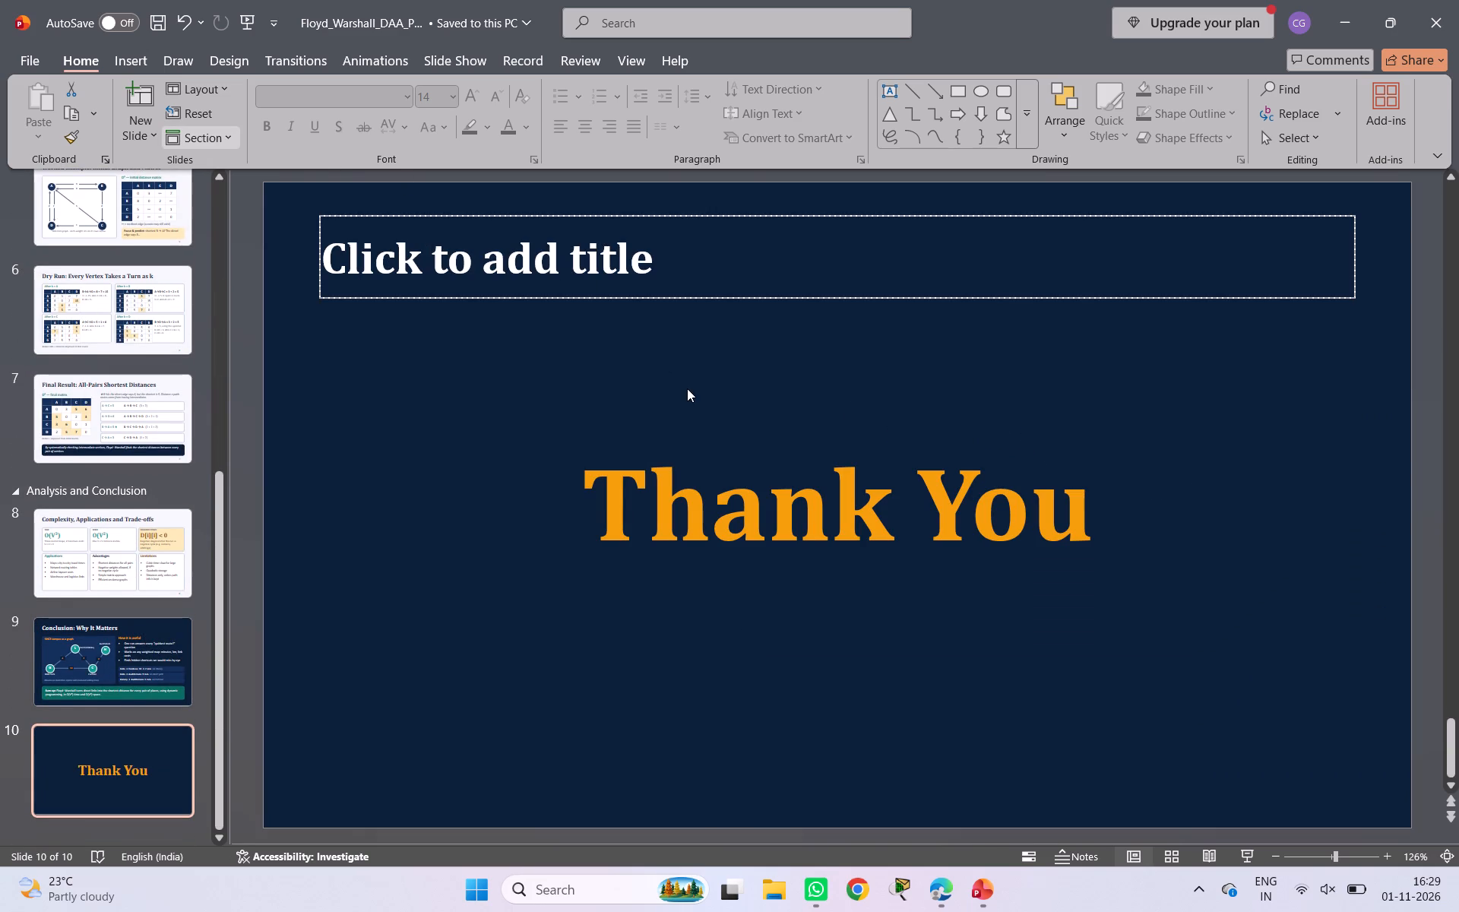
Save the presentation.
left_click(36, 59)
left_click(71, 311)
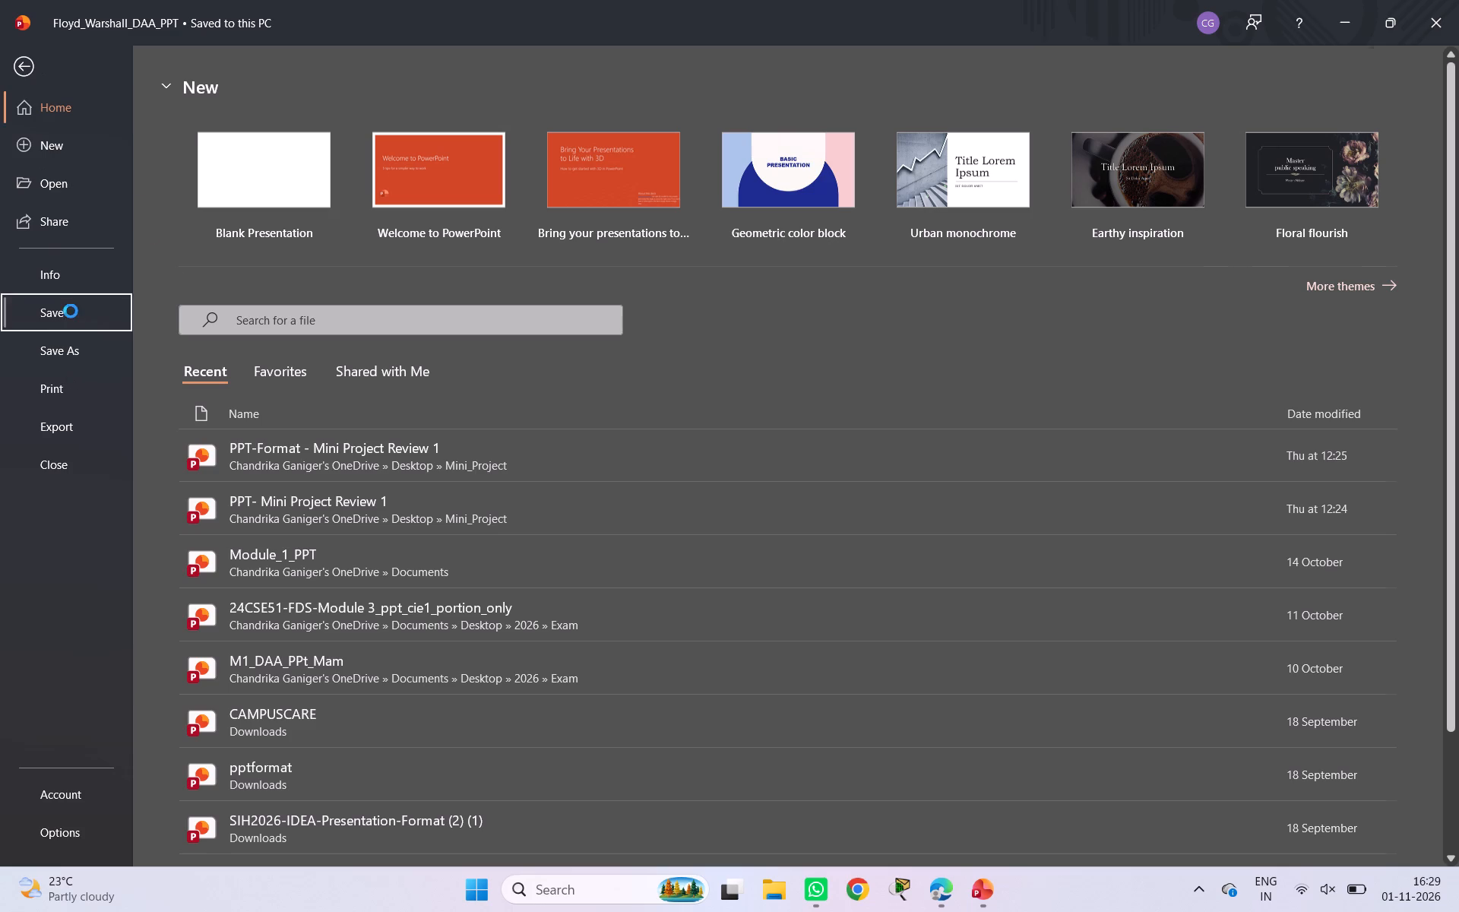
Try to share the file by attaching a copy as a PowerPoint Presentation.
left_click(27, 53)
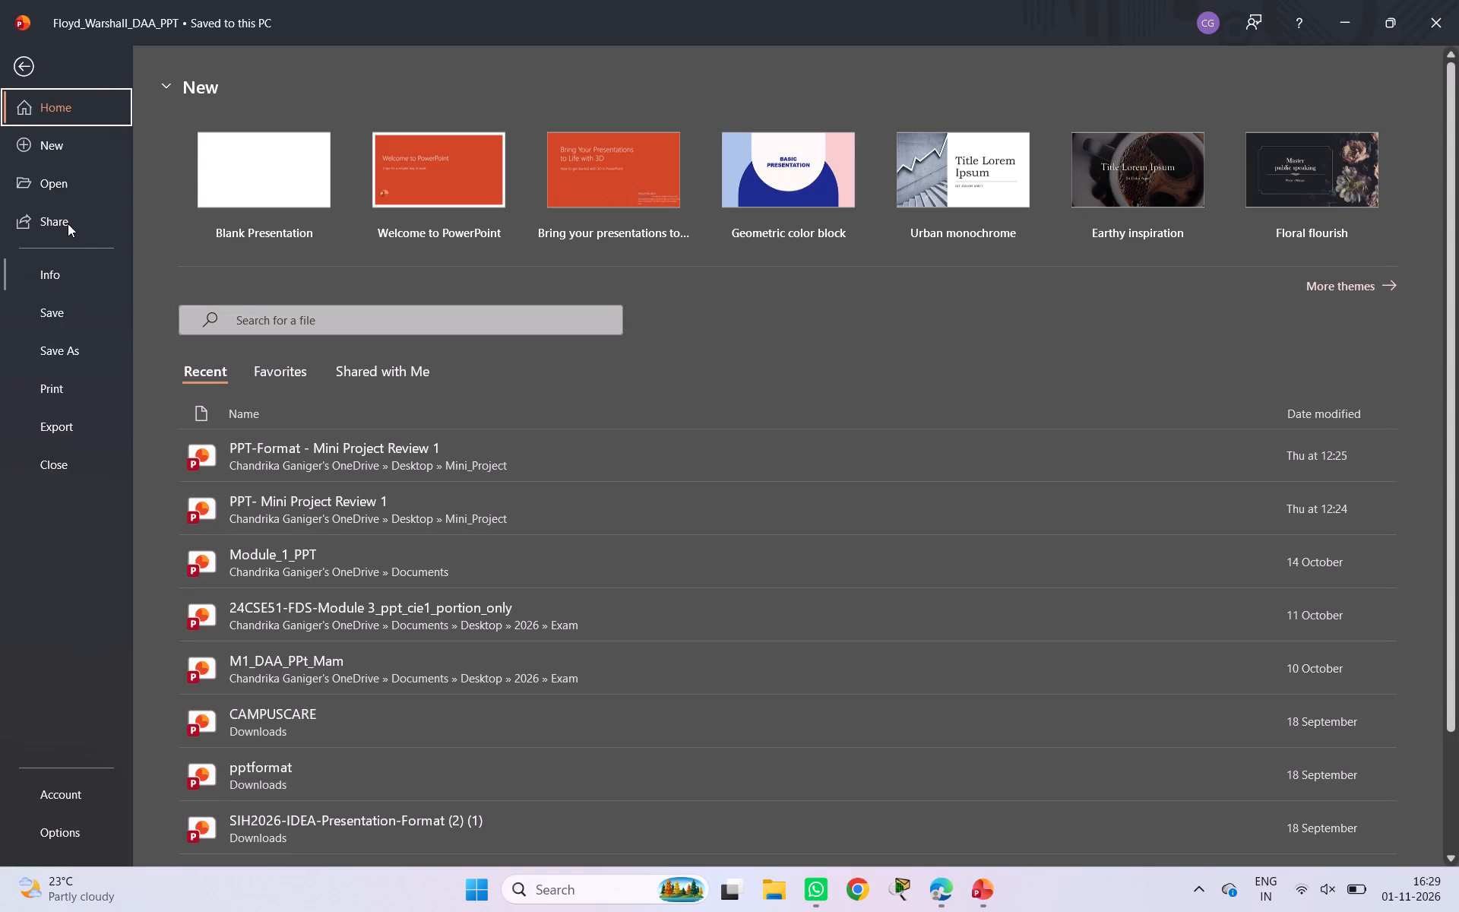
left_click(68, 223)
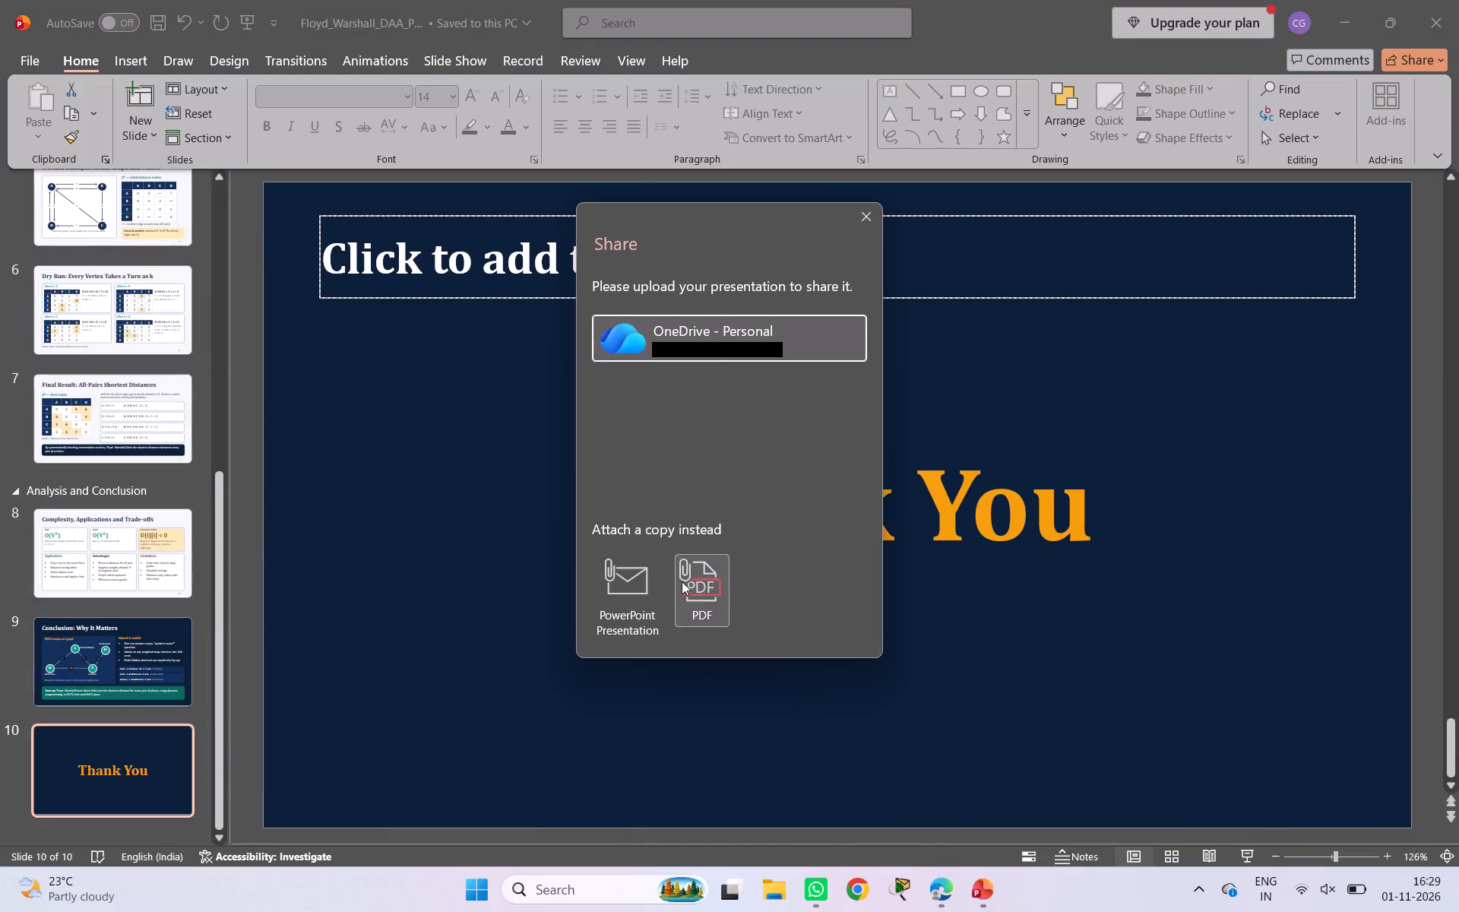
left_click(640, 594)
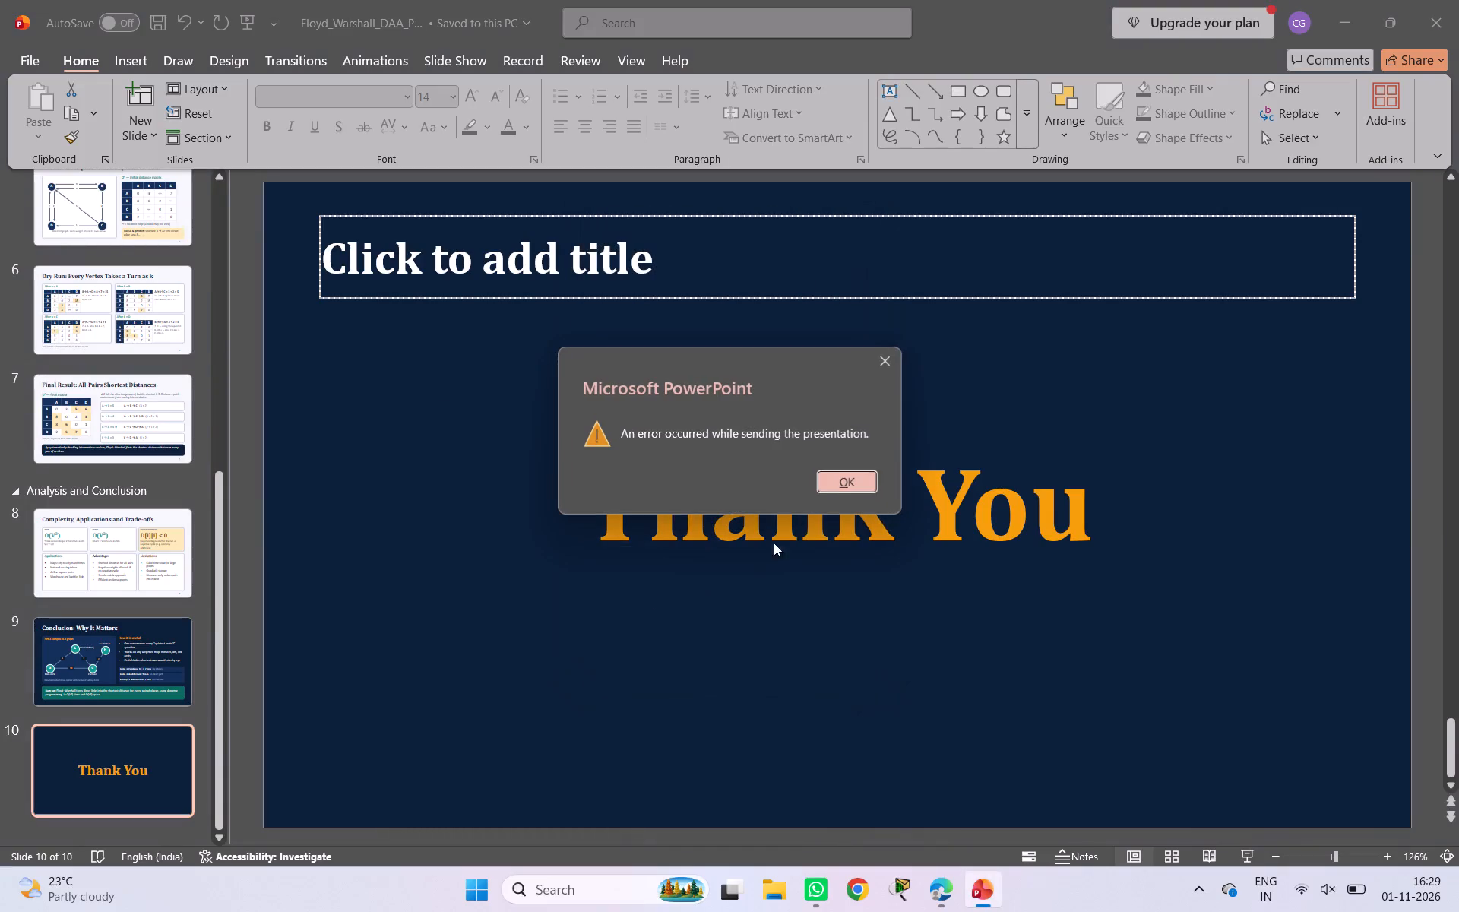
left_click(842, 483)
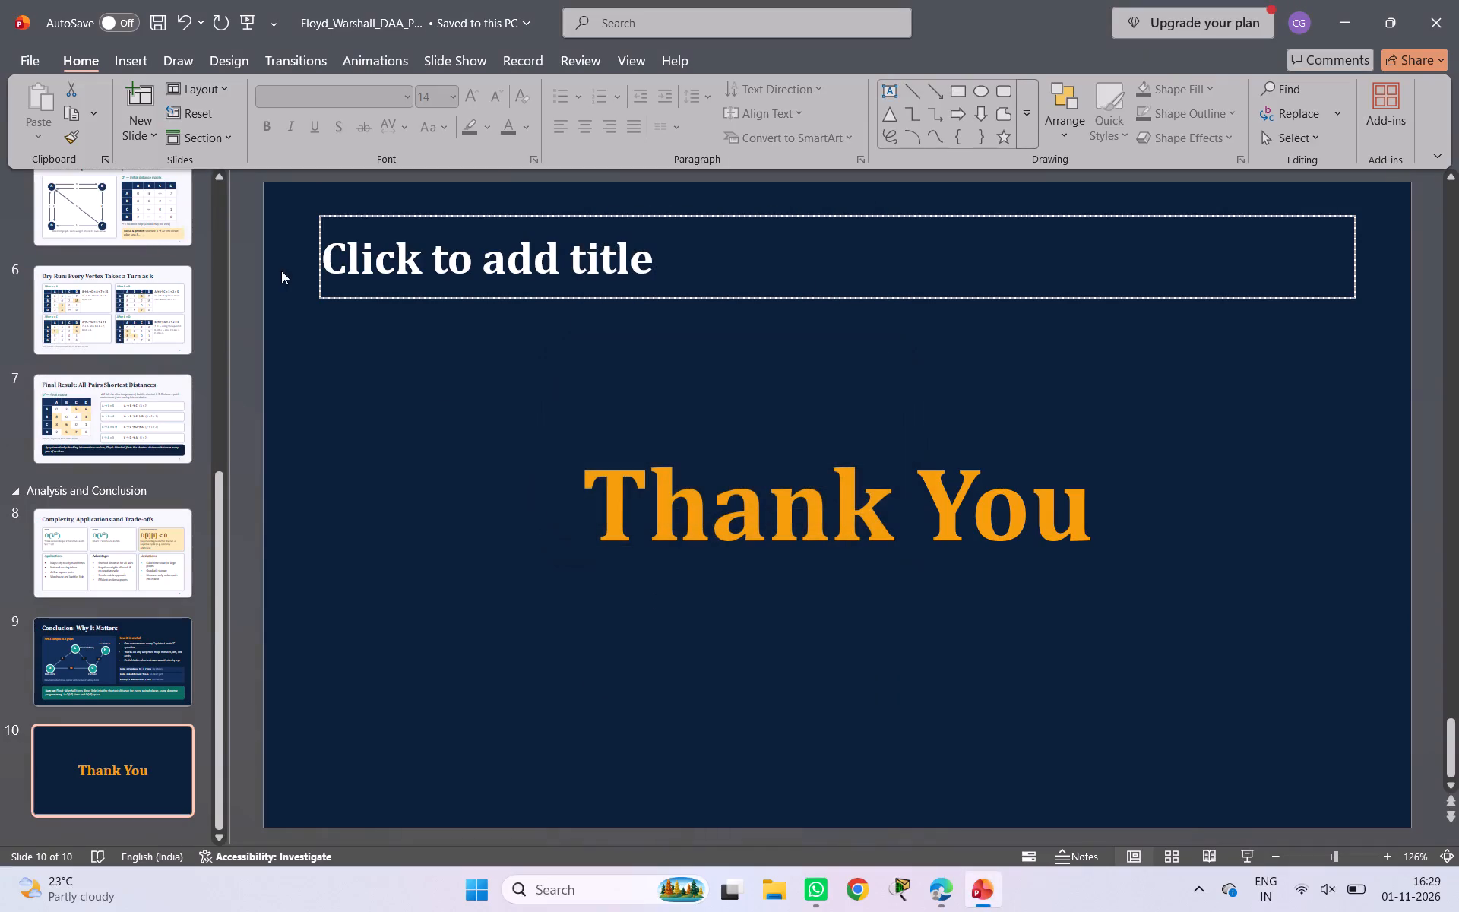
Save the presentation to the OneDrive Desktop folder as Floyd_Warshall_DAA_PPT in PowerPoint Presentation format.
left_click(21, 54)
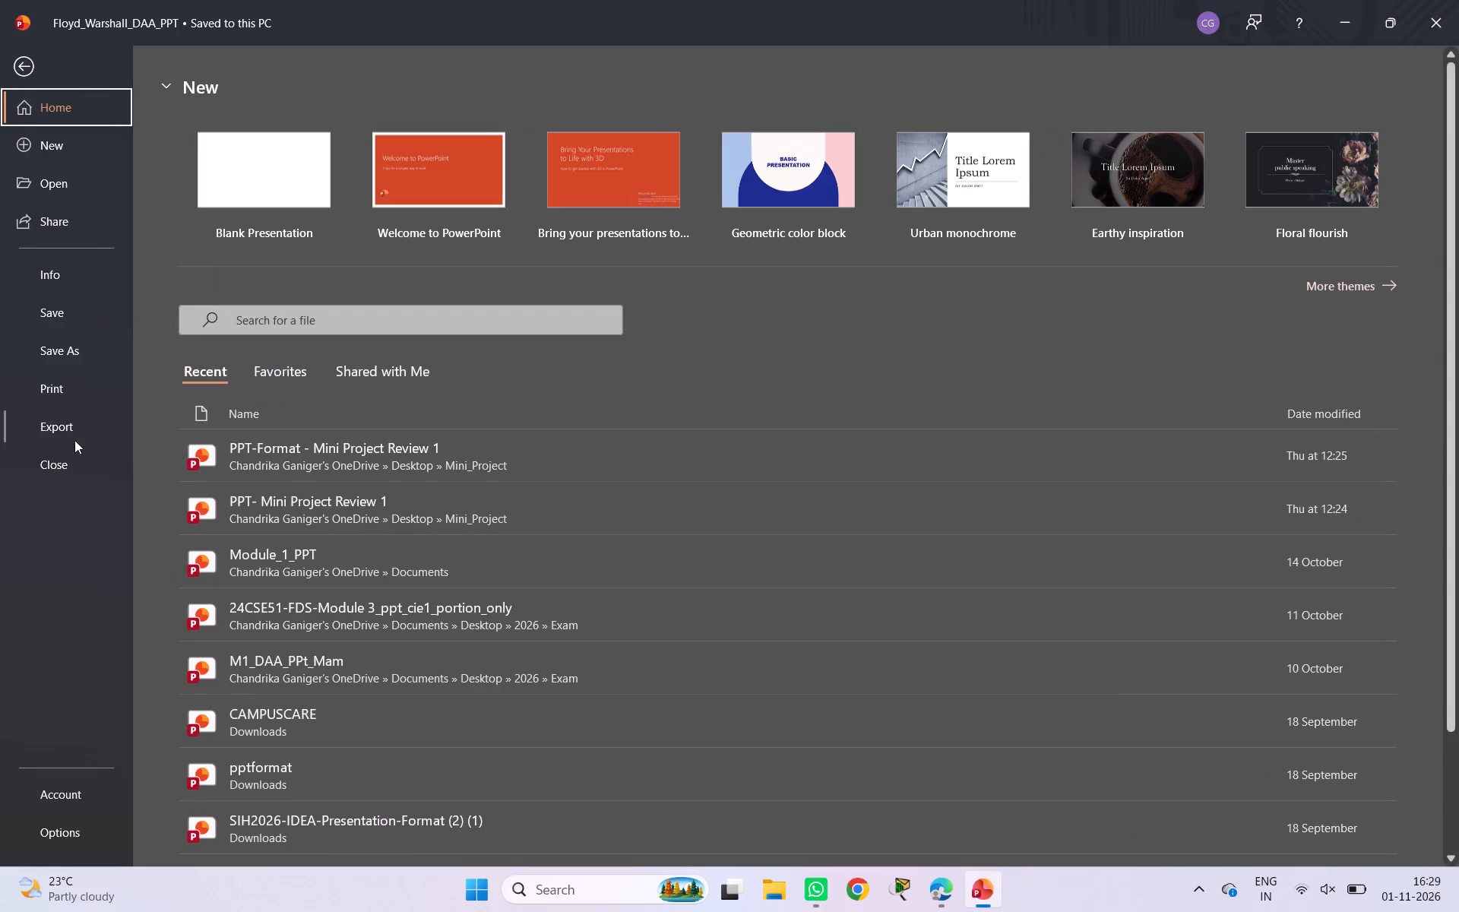
left_click(54, 356)
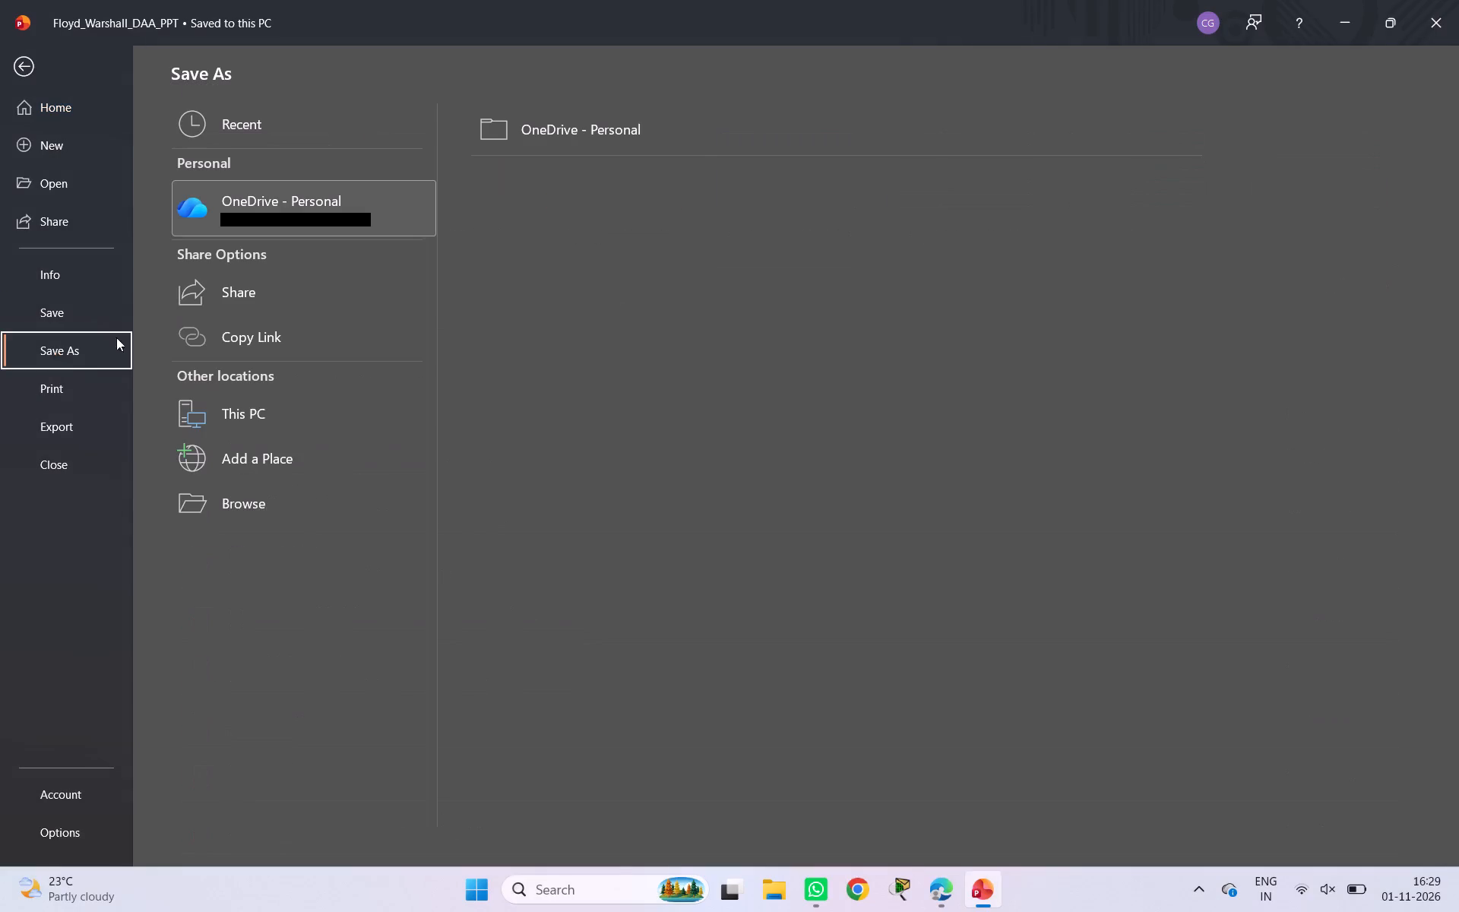
left_click(282, 418)
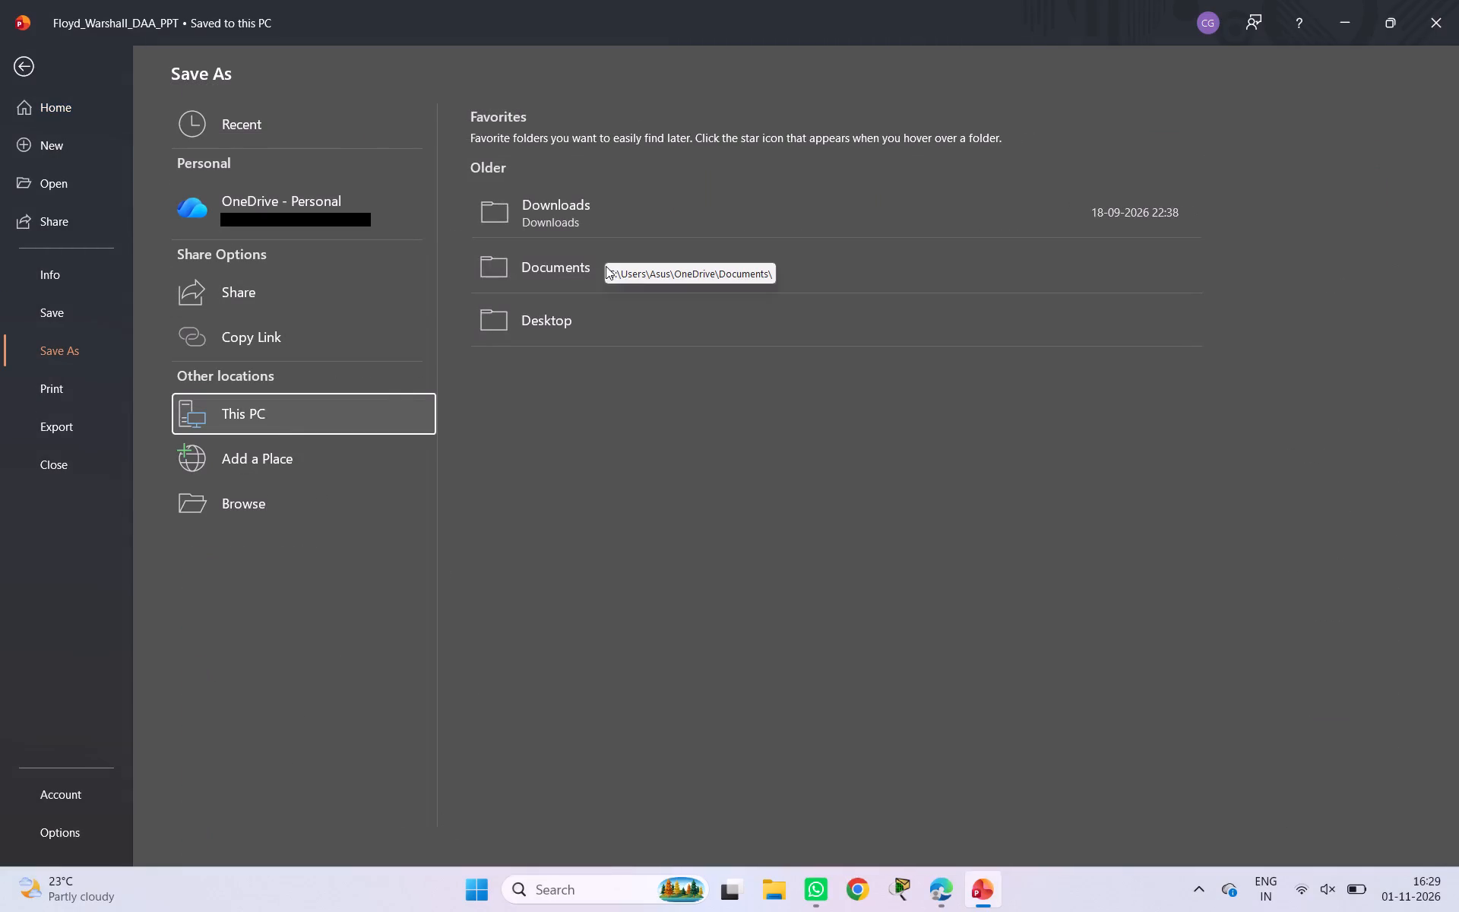
left_click(591, 317)
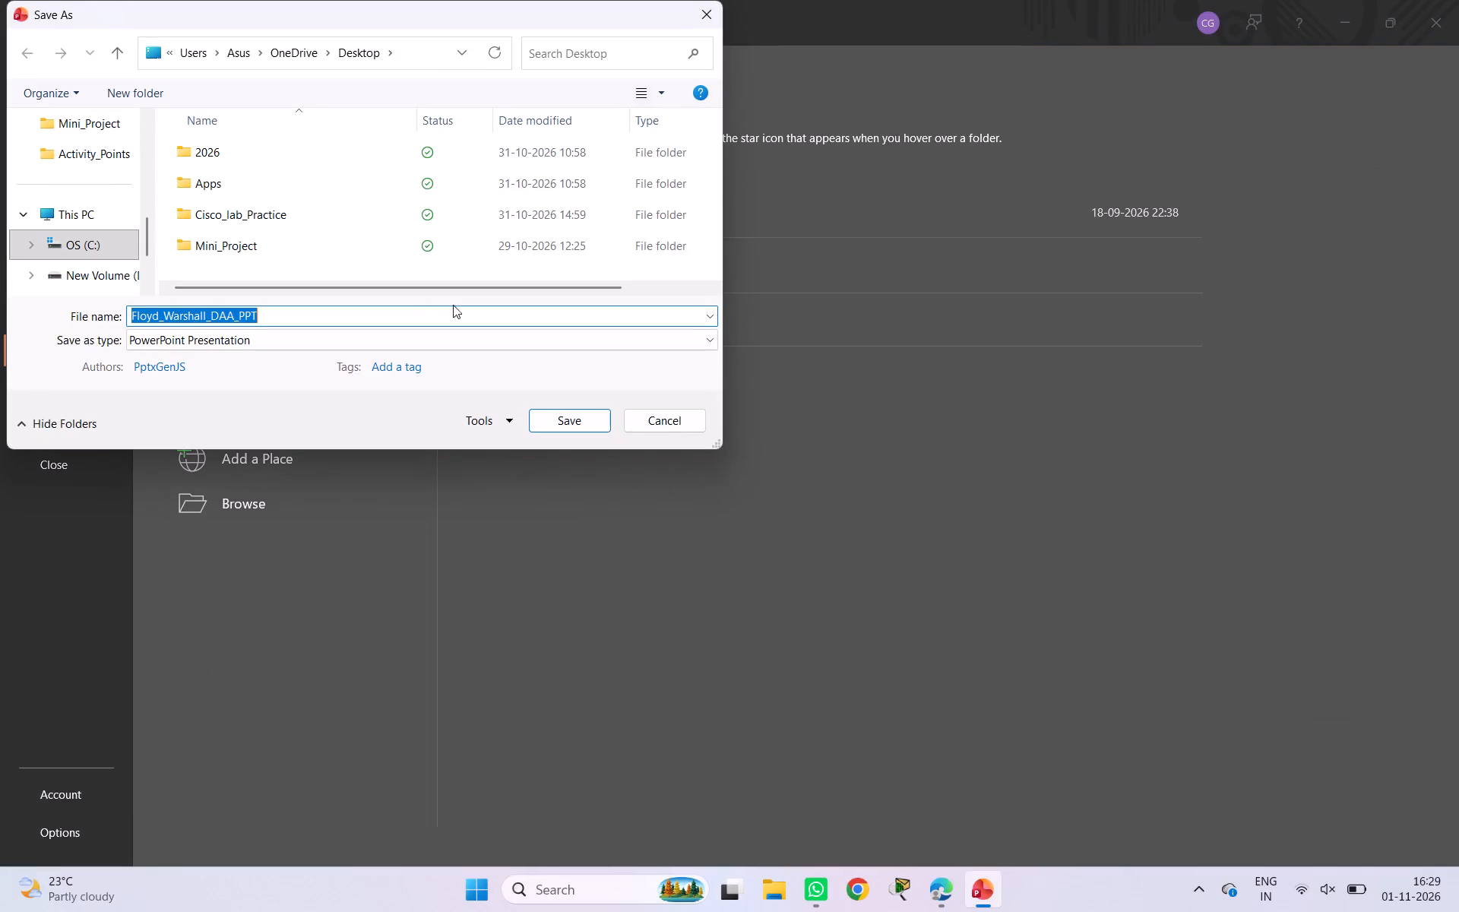
left_click(568, 423)
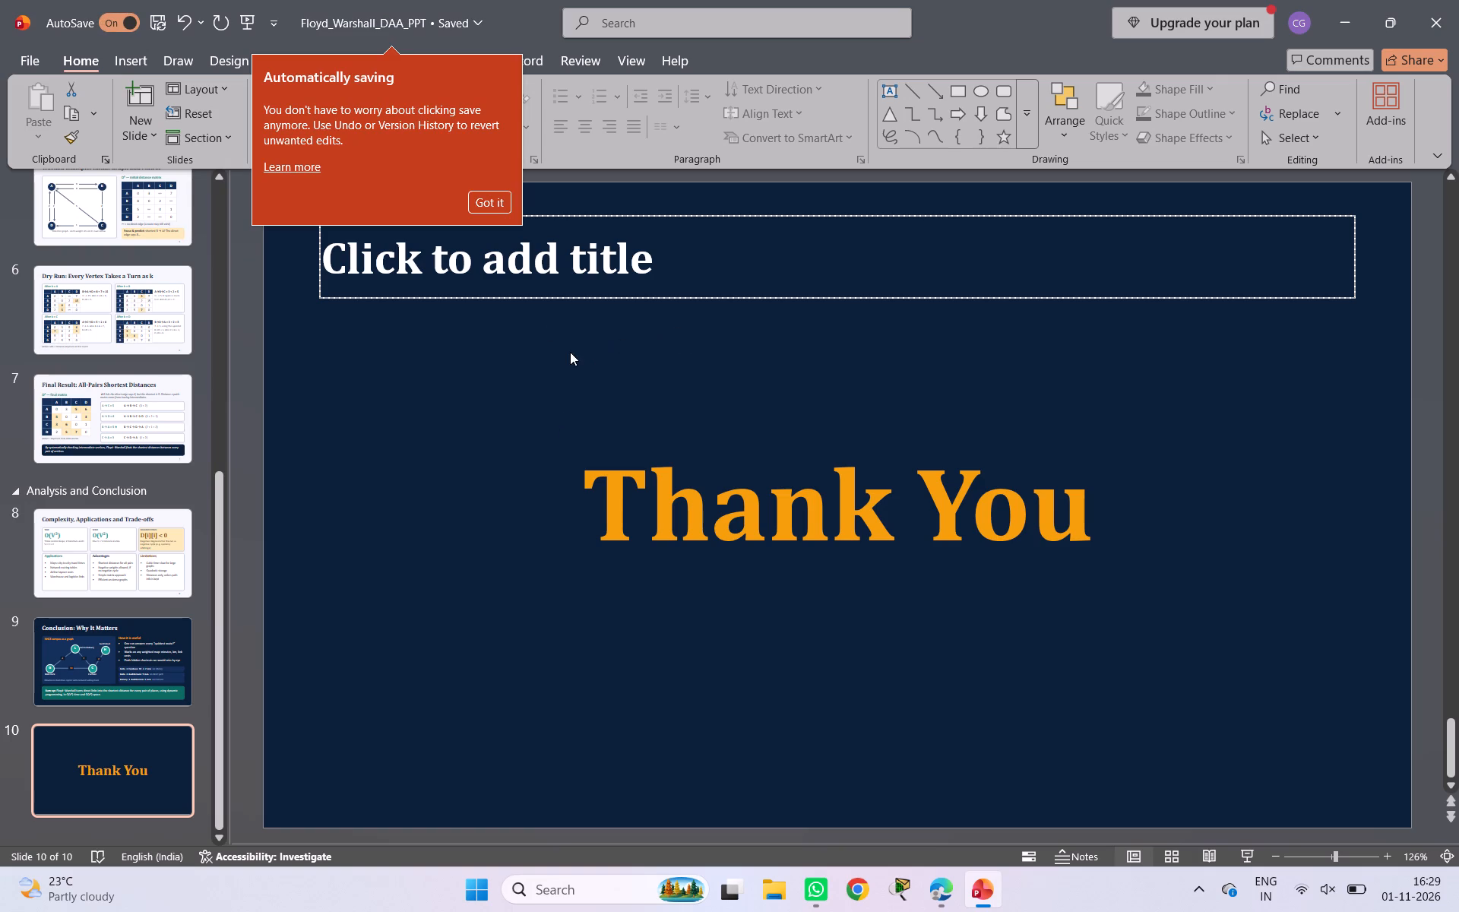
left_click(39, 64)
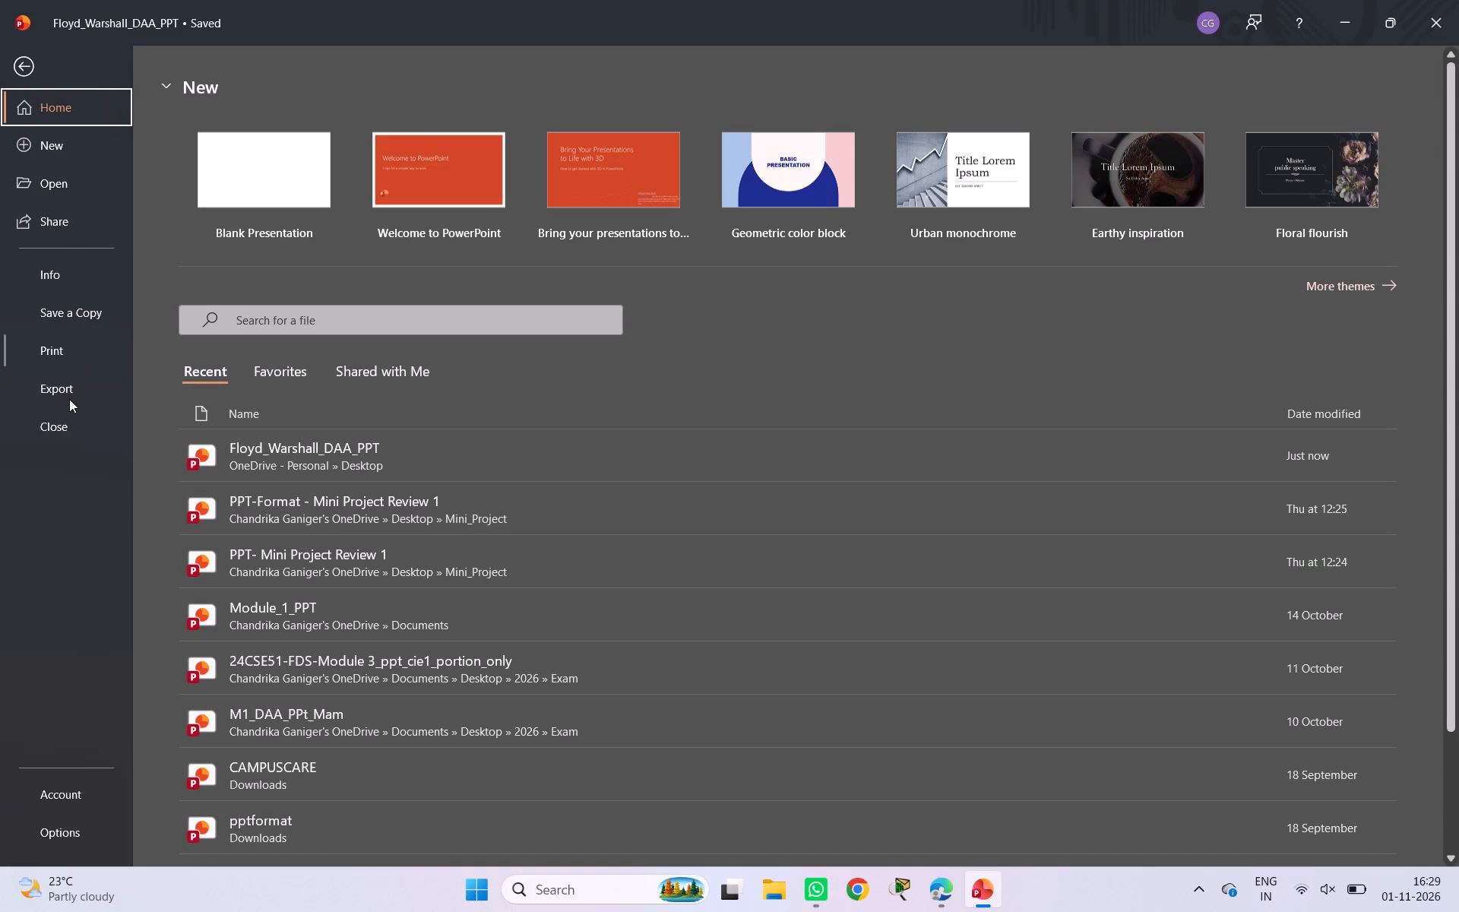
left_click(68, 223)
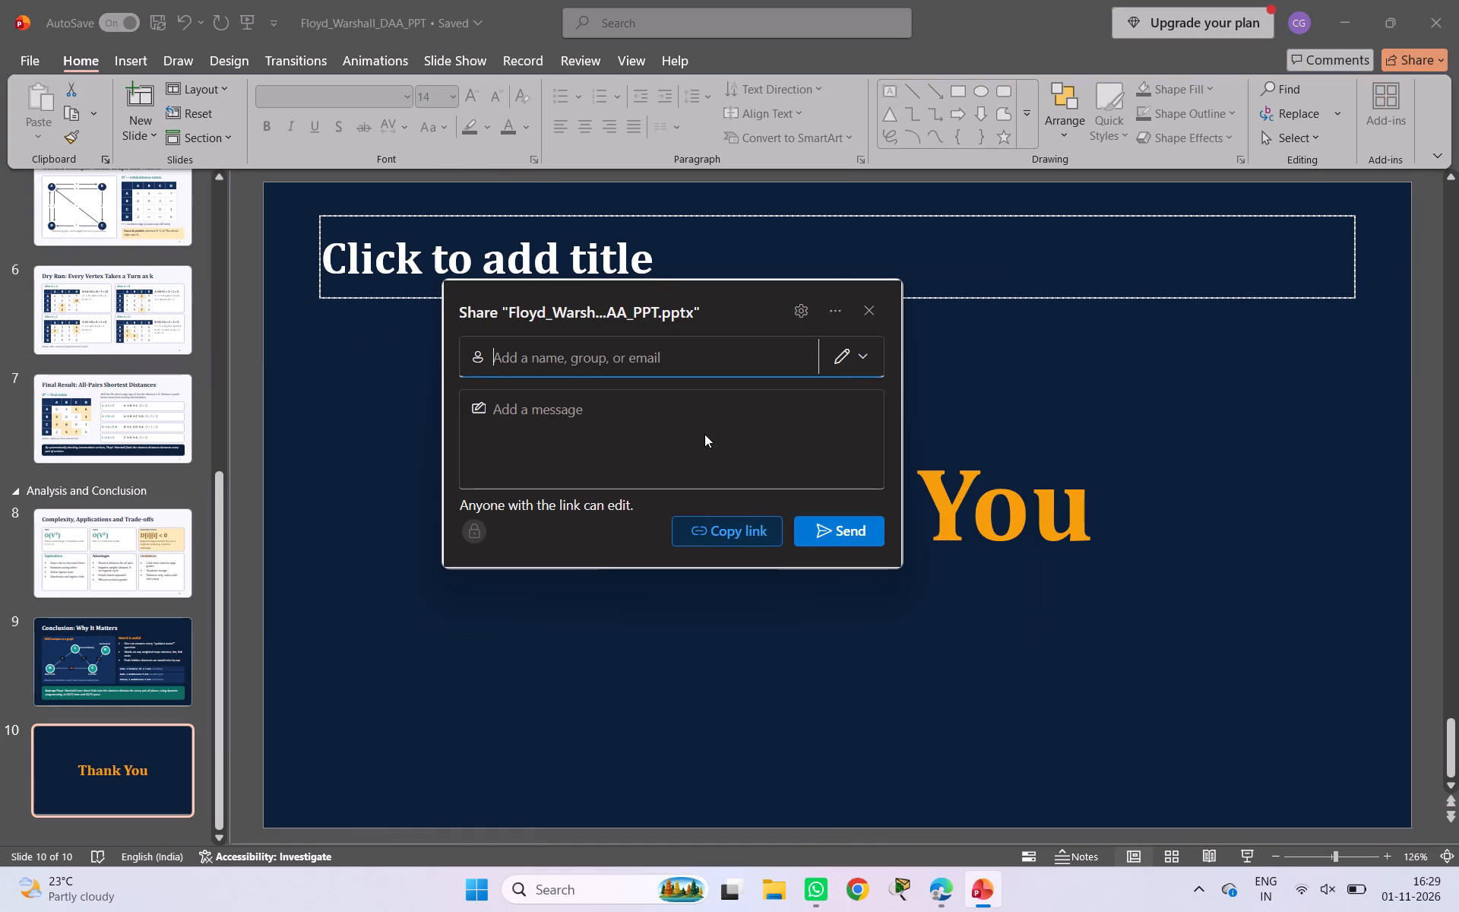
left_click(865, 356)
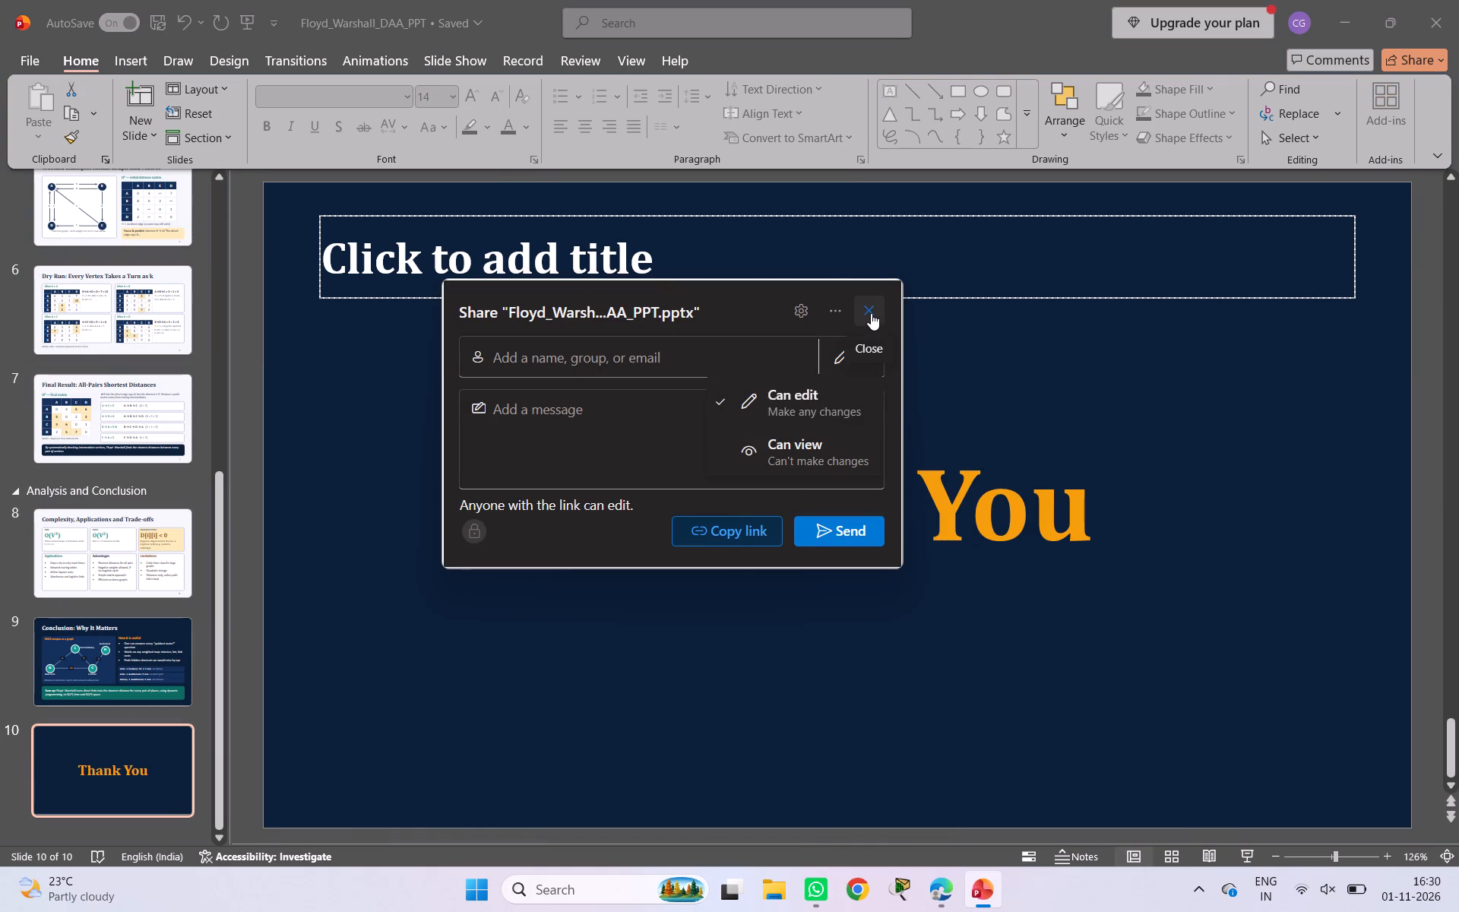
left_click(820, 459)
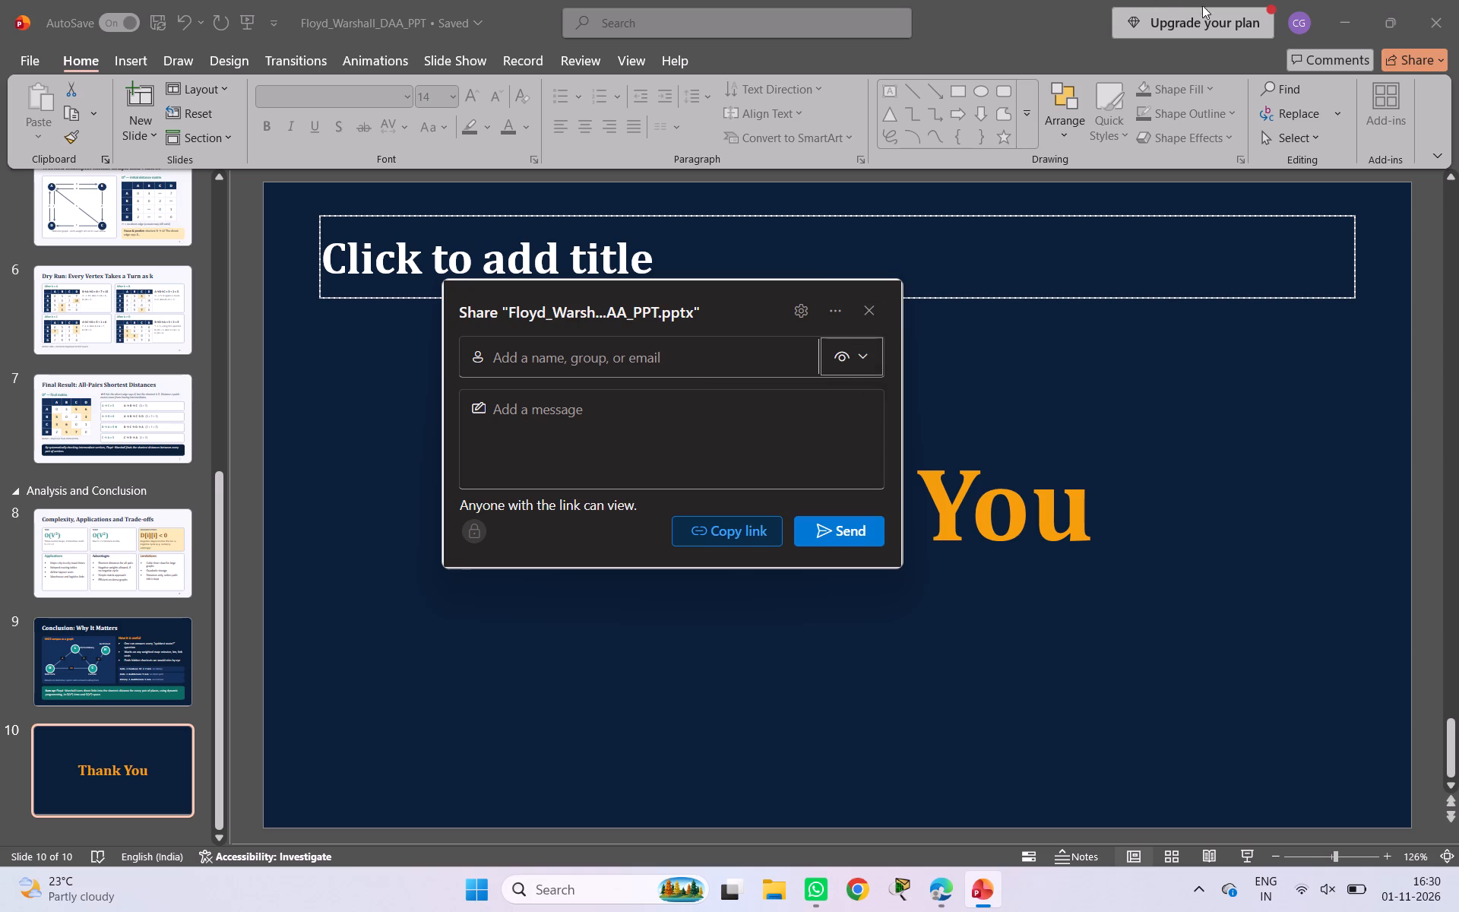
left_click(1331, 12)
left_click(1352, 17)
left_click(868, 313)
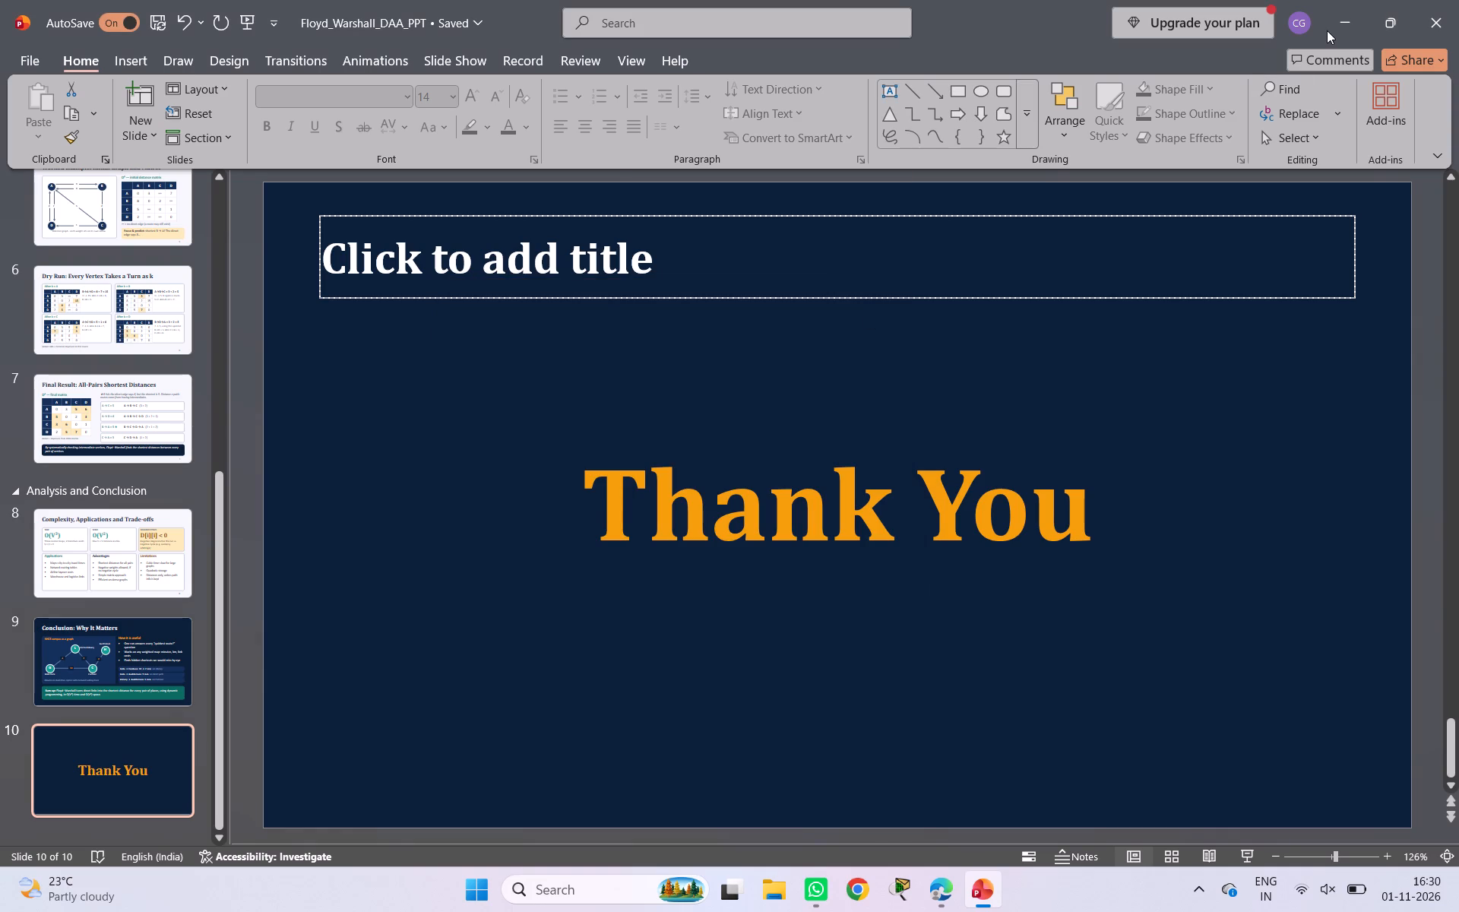
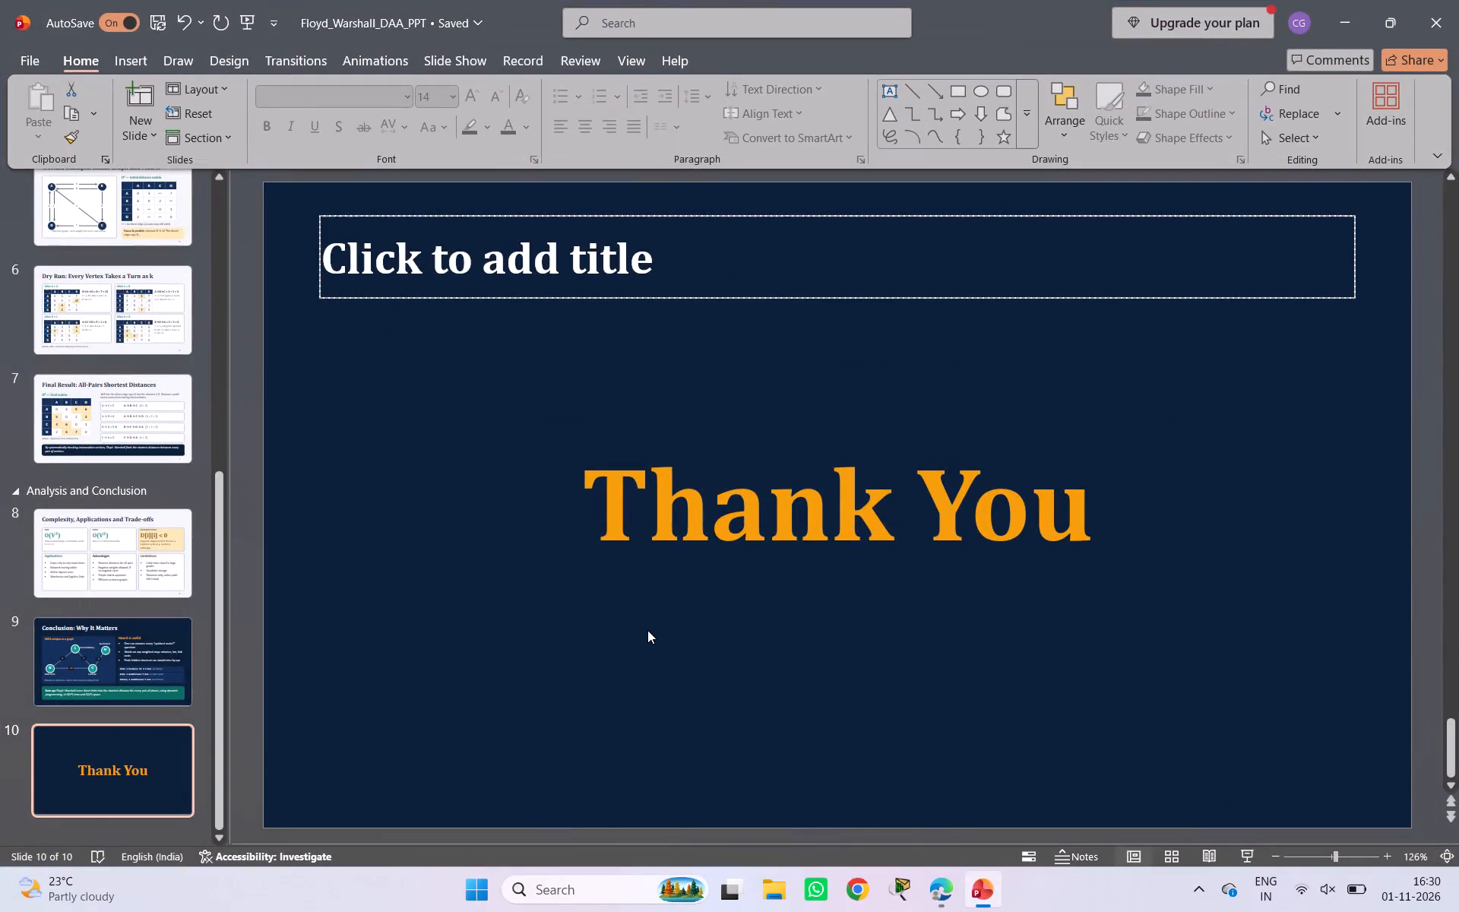
Save a copy of the presentation to this PC's Desktop folder as Floyd_Warshall_DAA_PPT in PowerPoint Presentation format.
key("ctrl+s")
left_click(30, 57)
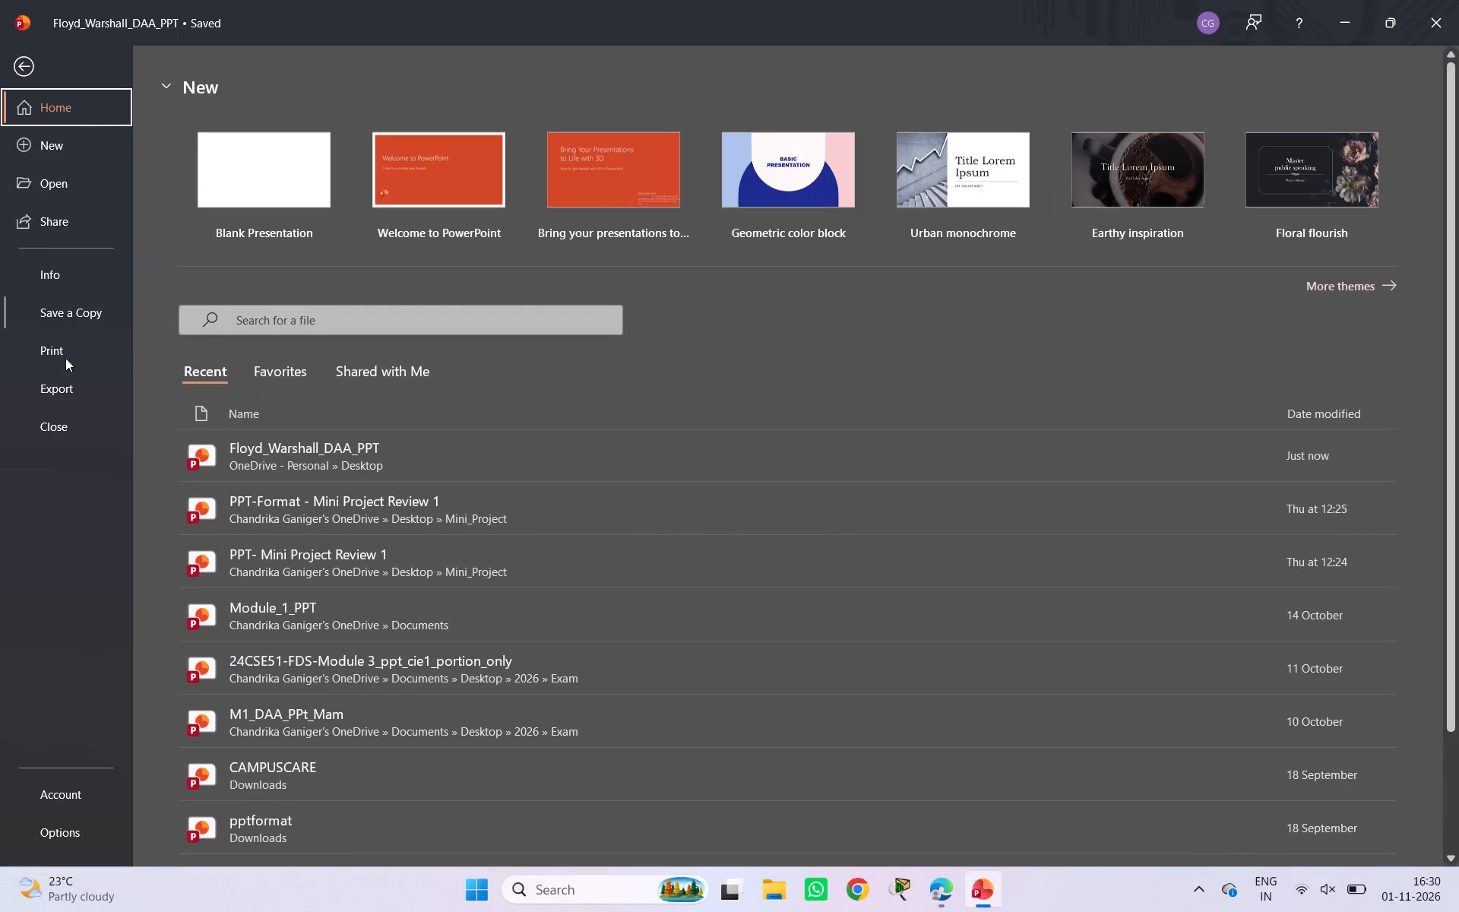
left_click(74, 307)
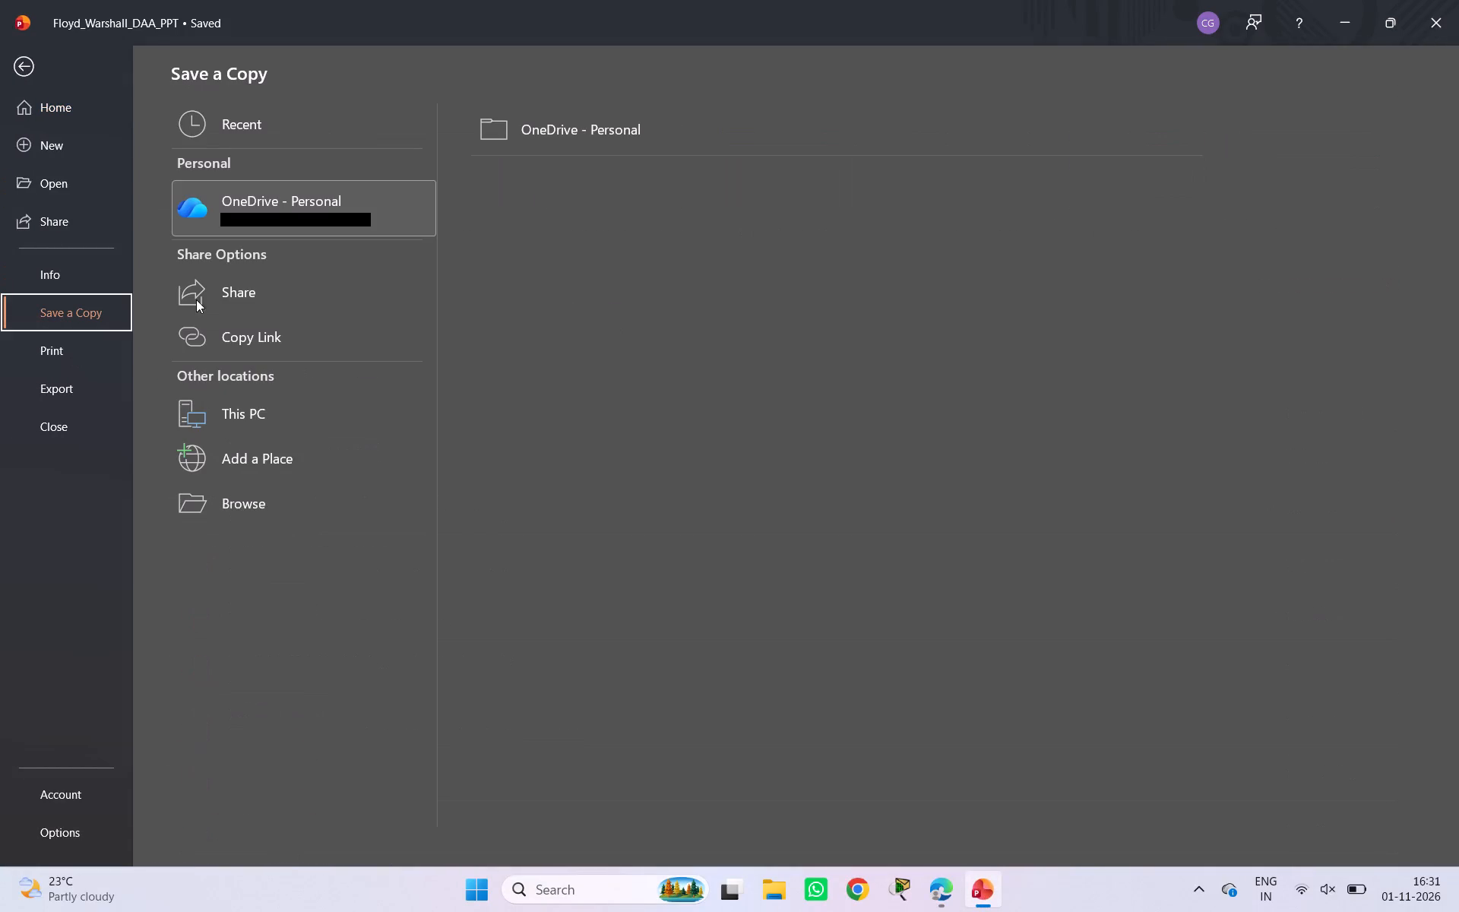
left_click(300, 392)
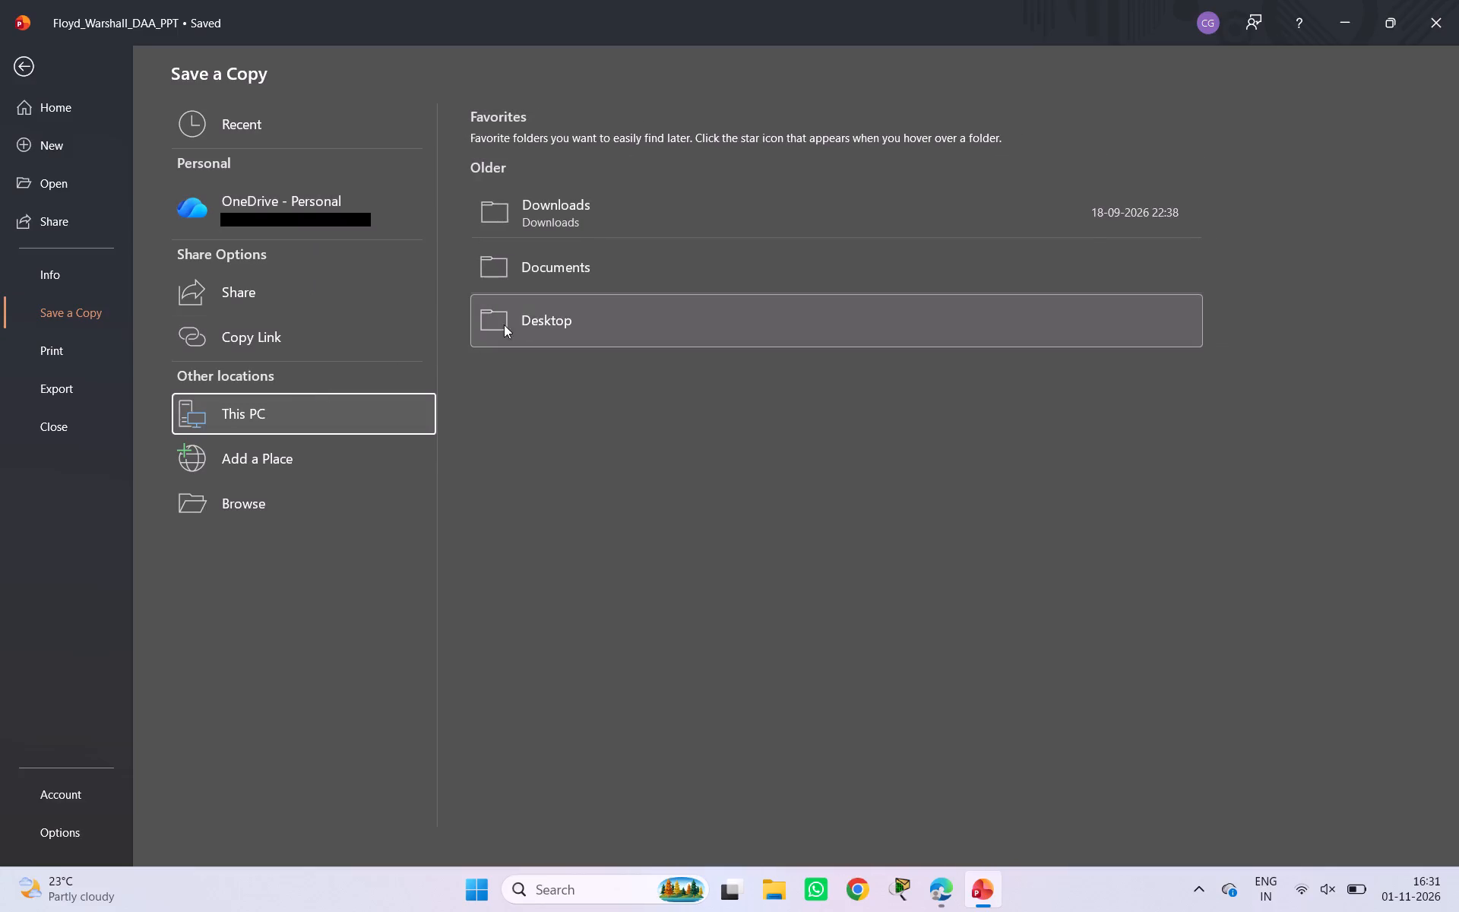
left_click(535, 312)
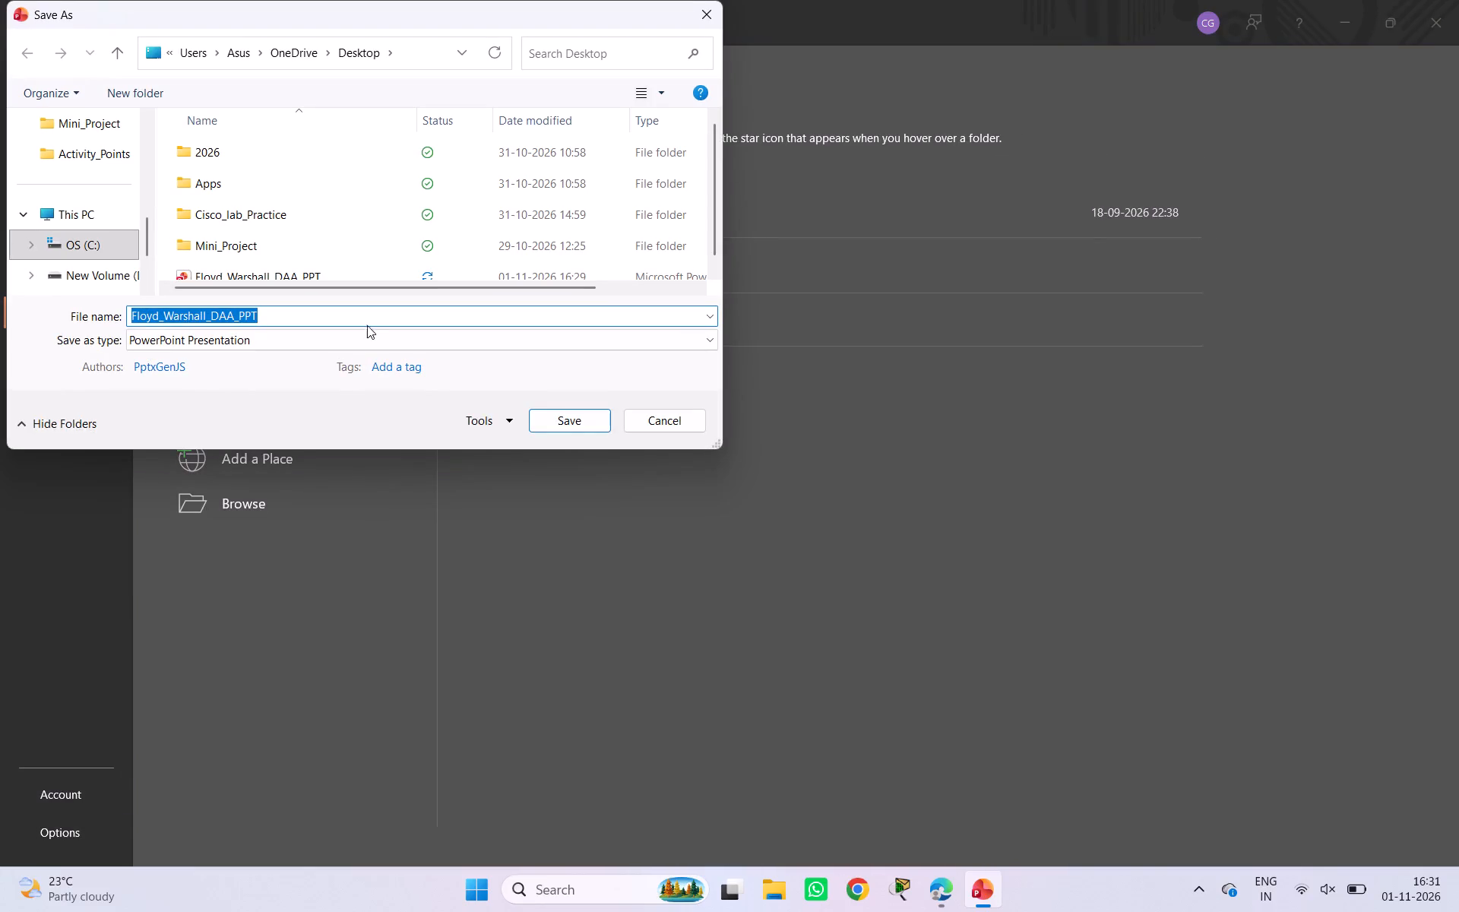
left_click(568, 423)
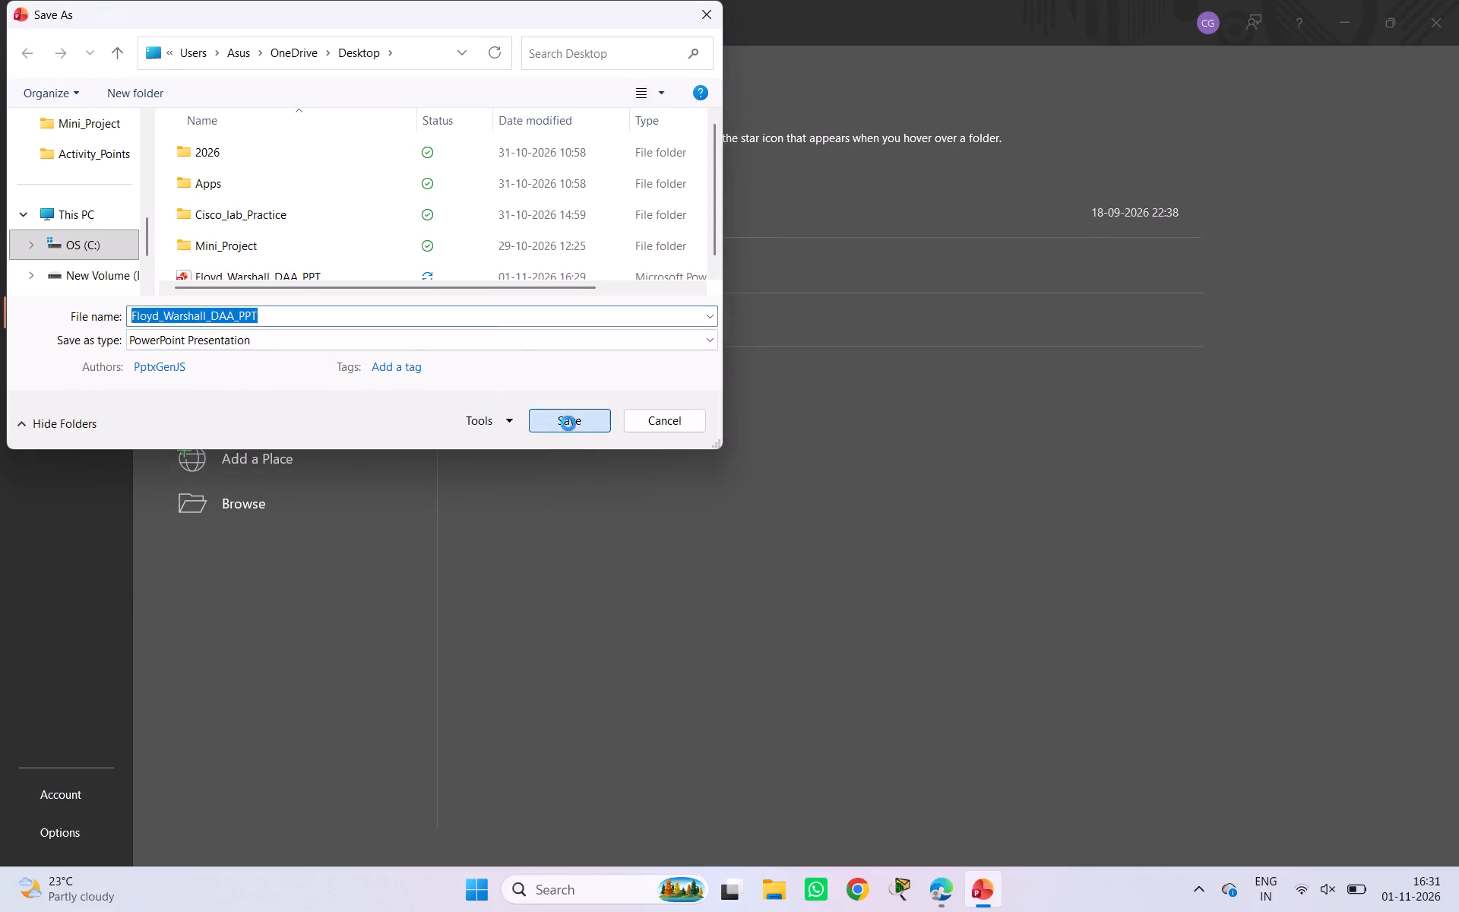
left_click(768, 439)
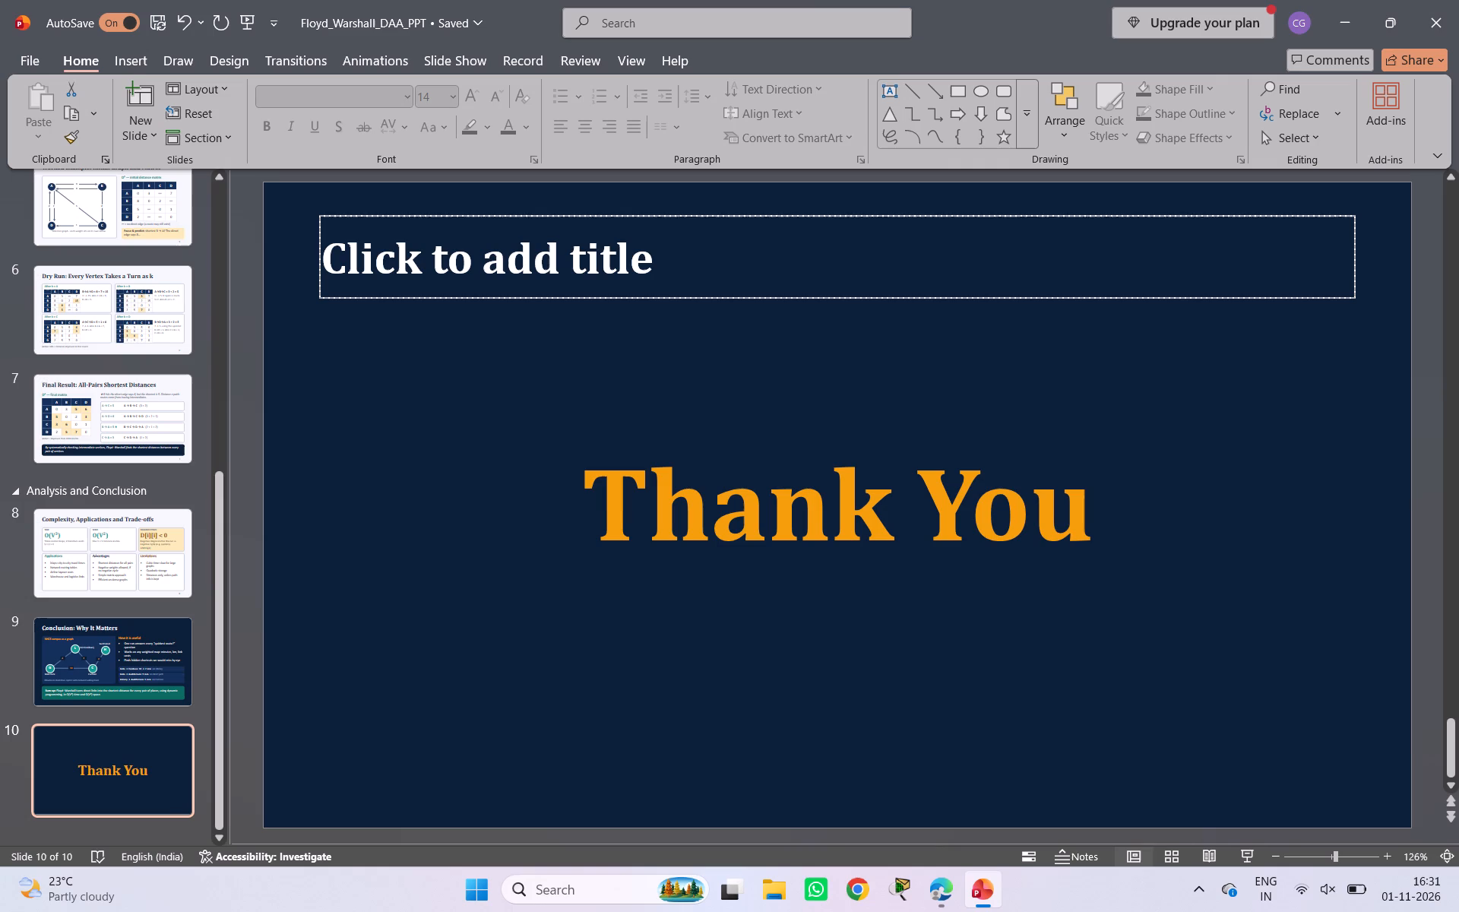
Close the presentation and dismiss the McAfee notification about restarting Chrome.
left_click(1441, 20)
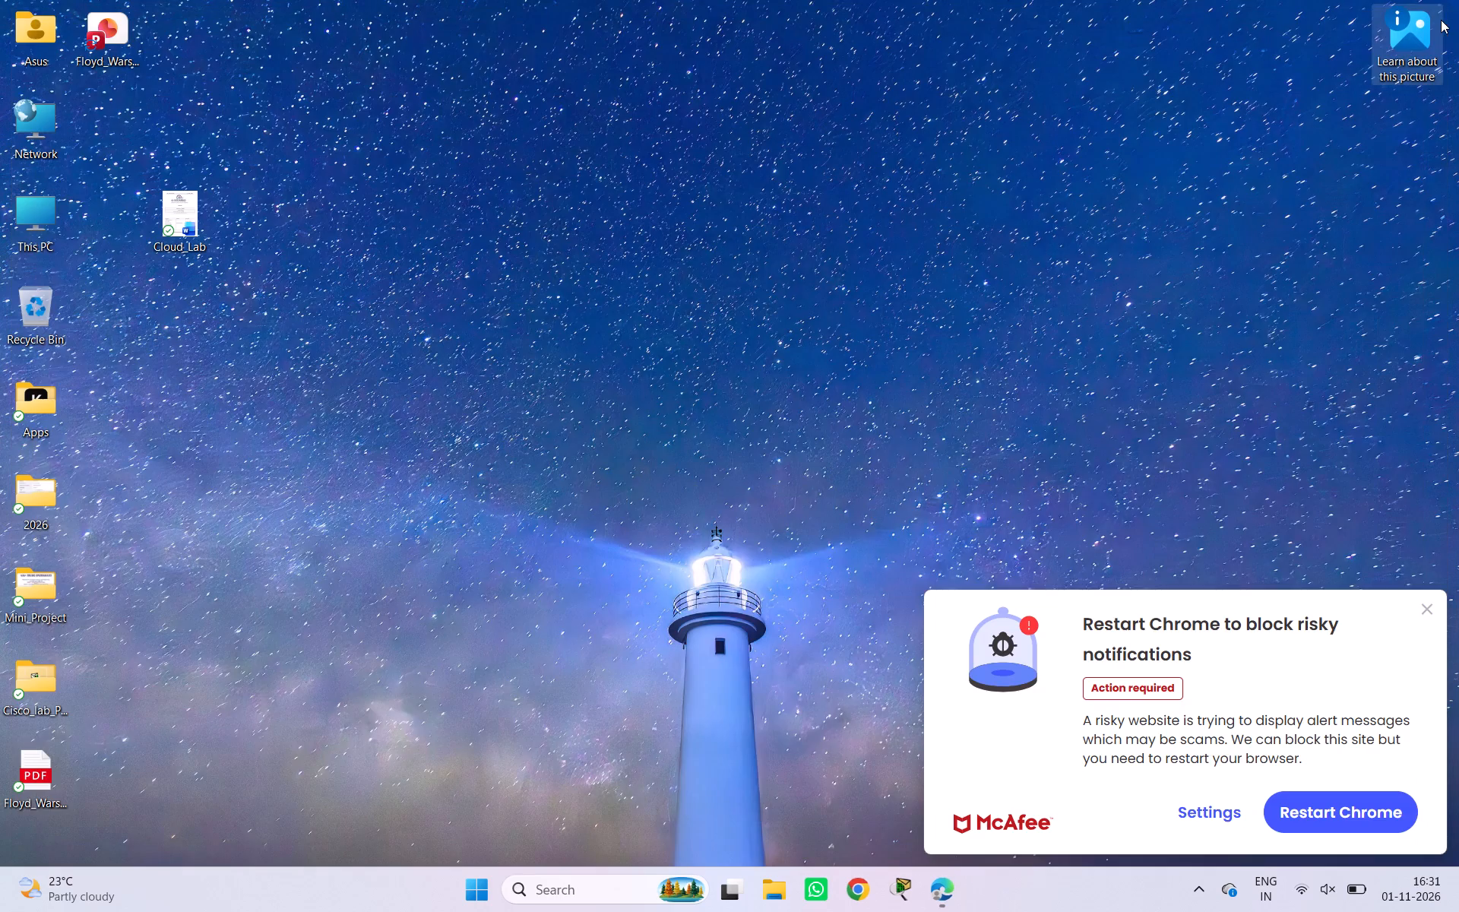
left_click(1435, 608)
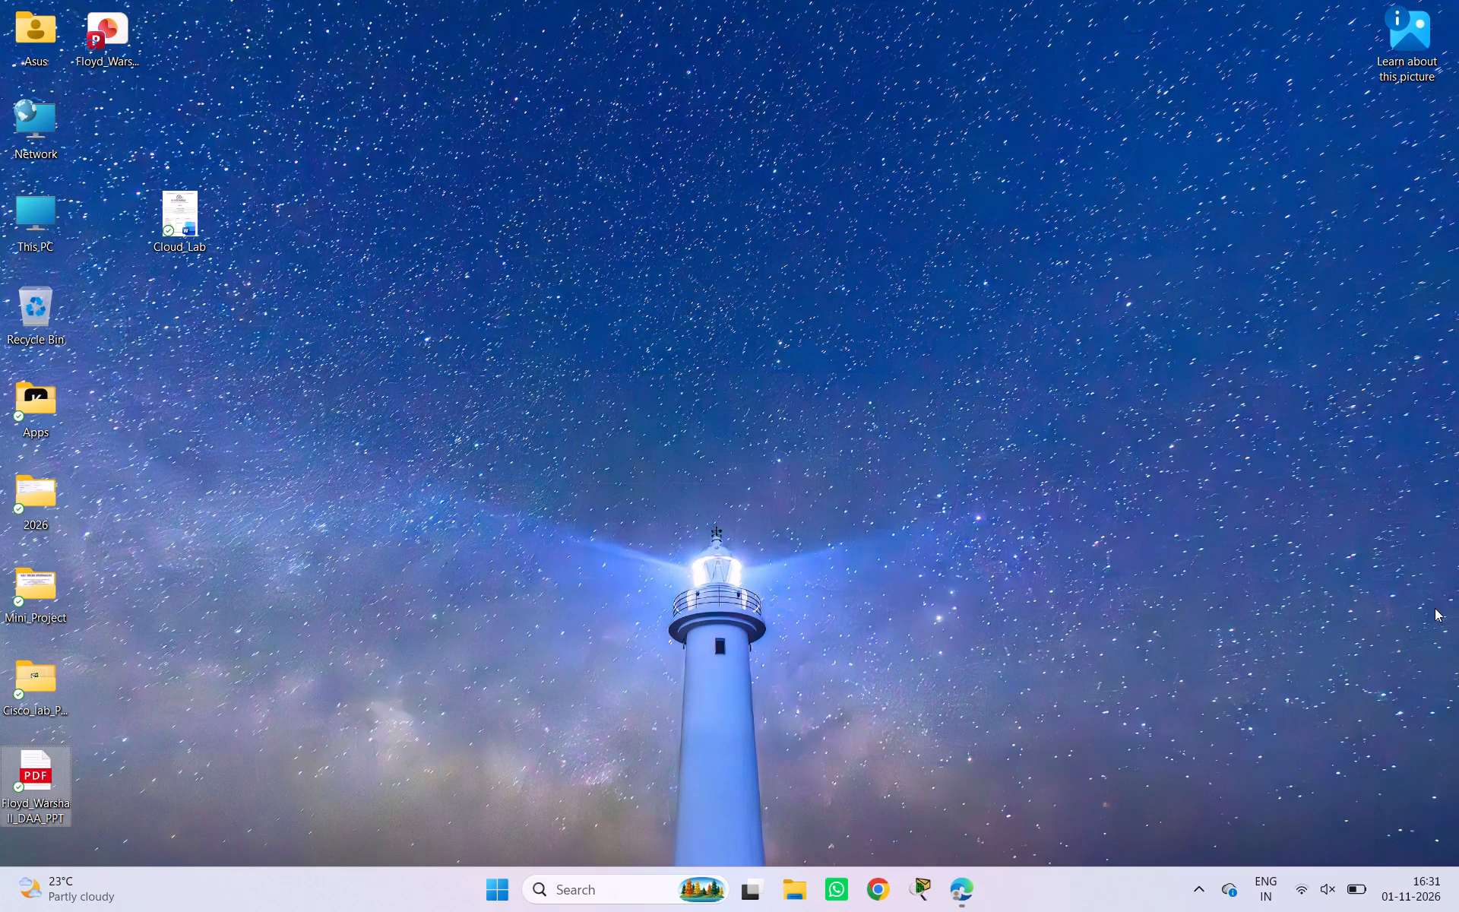
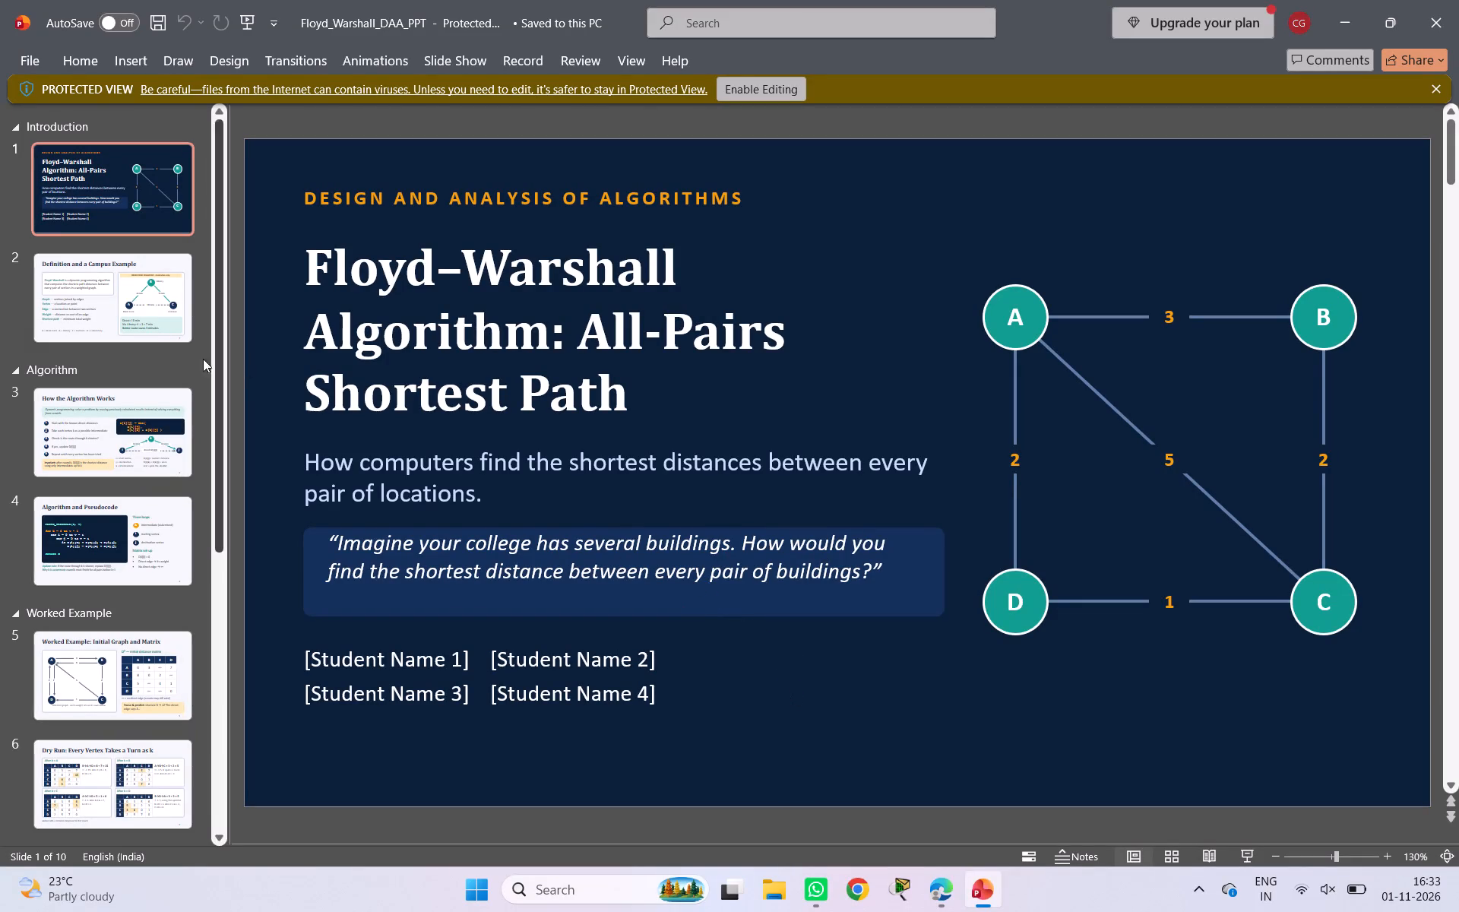
Look through the slides of the Floyd_Warshall_DAA_PPT presentation, from the campus example to the closing Thank You slide.
left_click(140, 318)
left_click(109, 412)
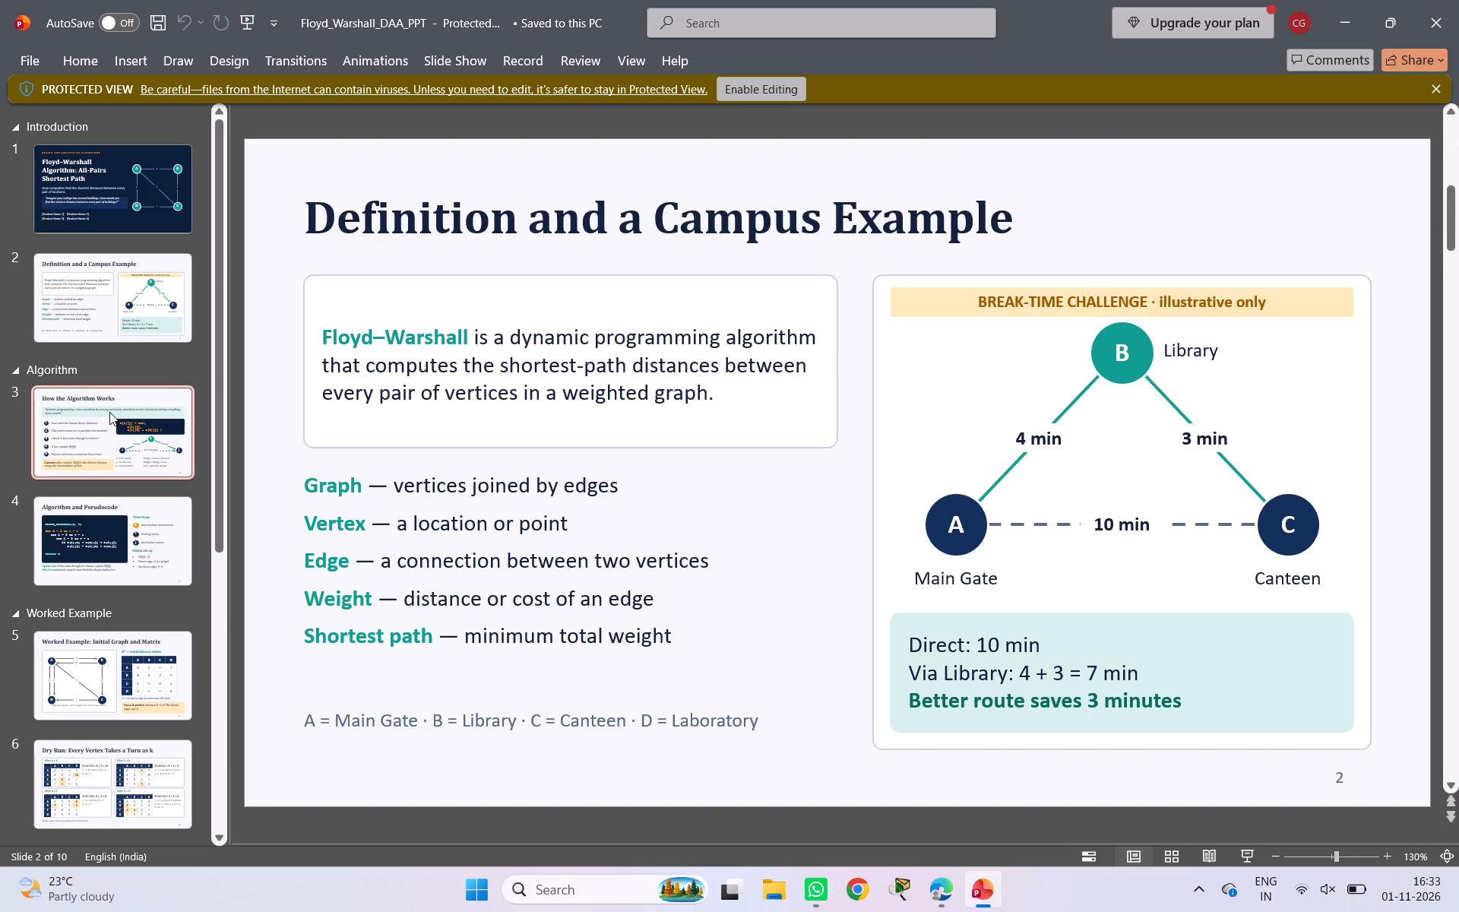
left_click(88, 542)
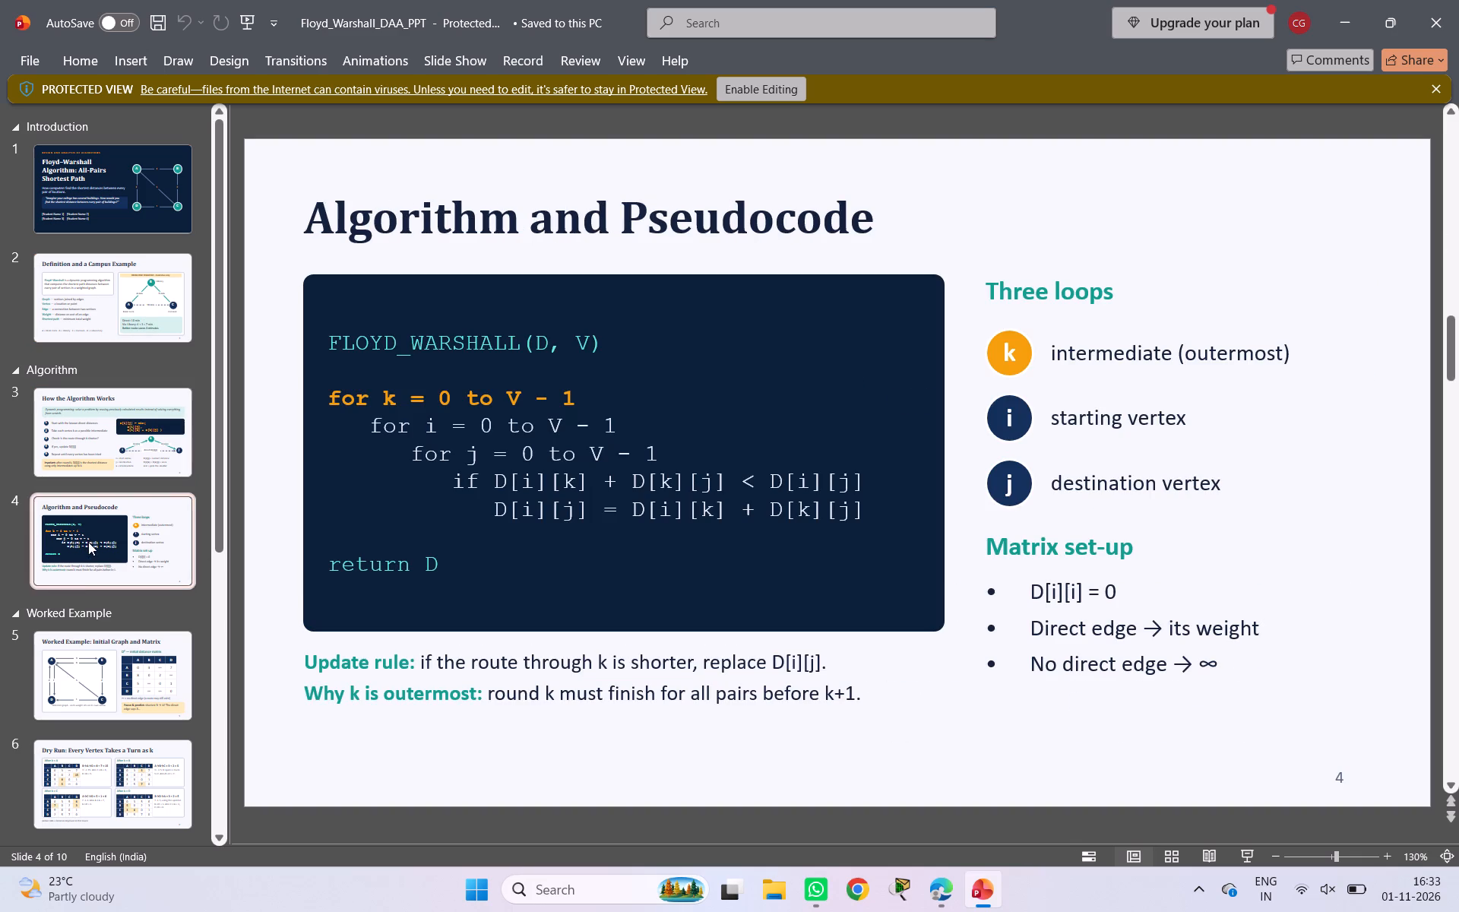
left_click(74, 659)
scroll(74, 659, "down", 6)
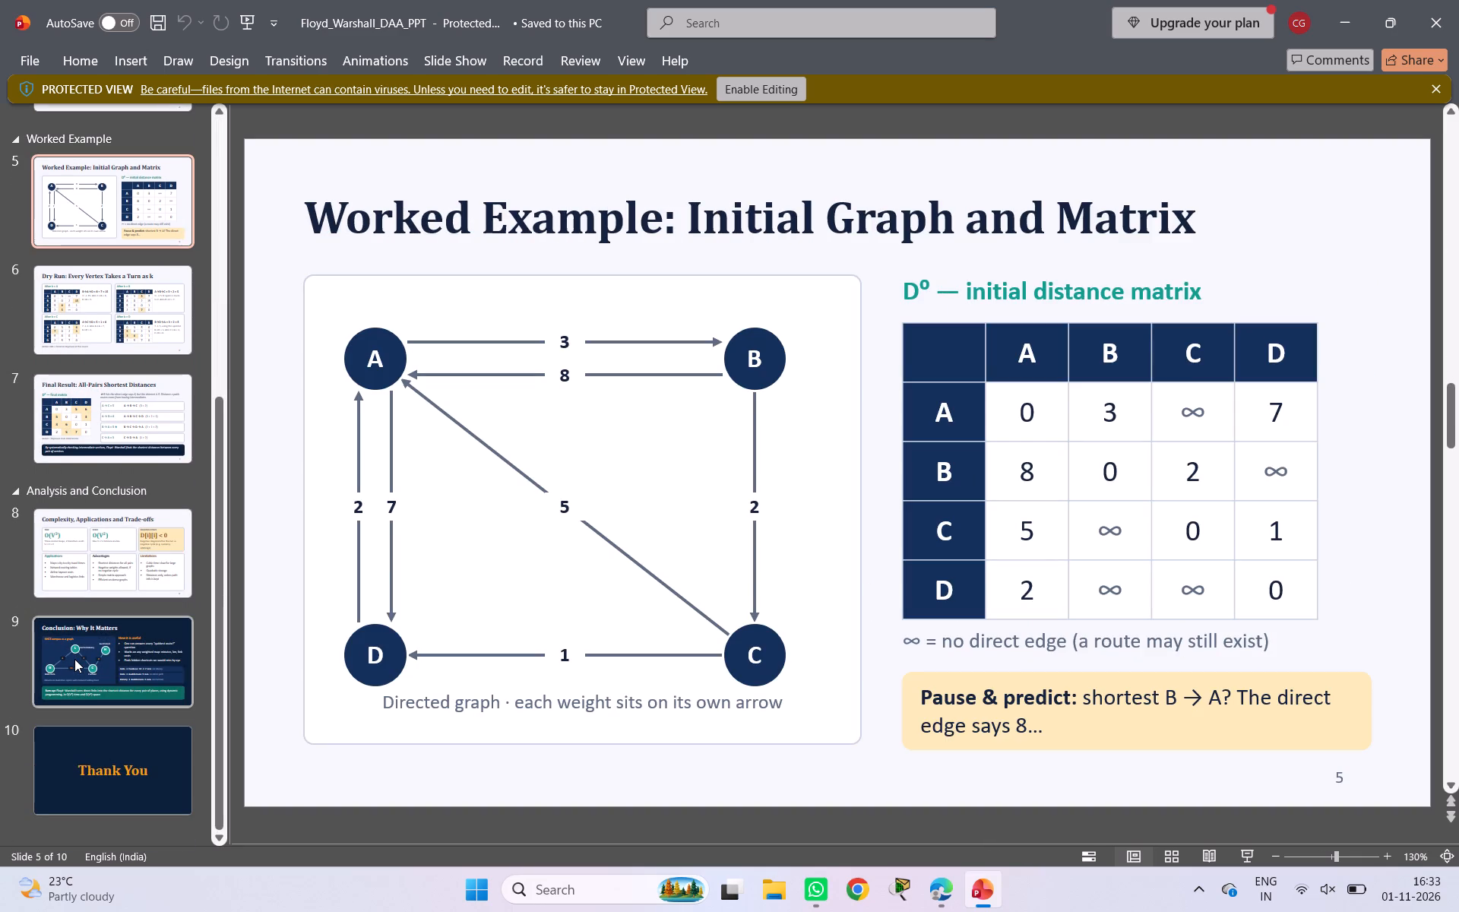
left_click(81, 563)
left_click(77, 660)
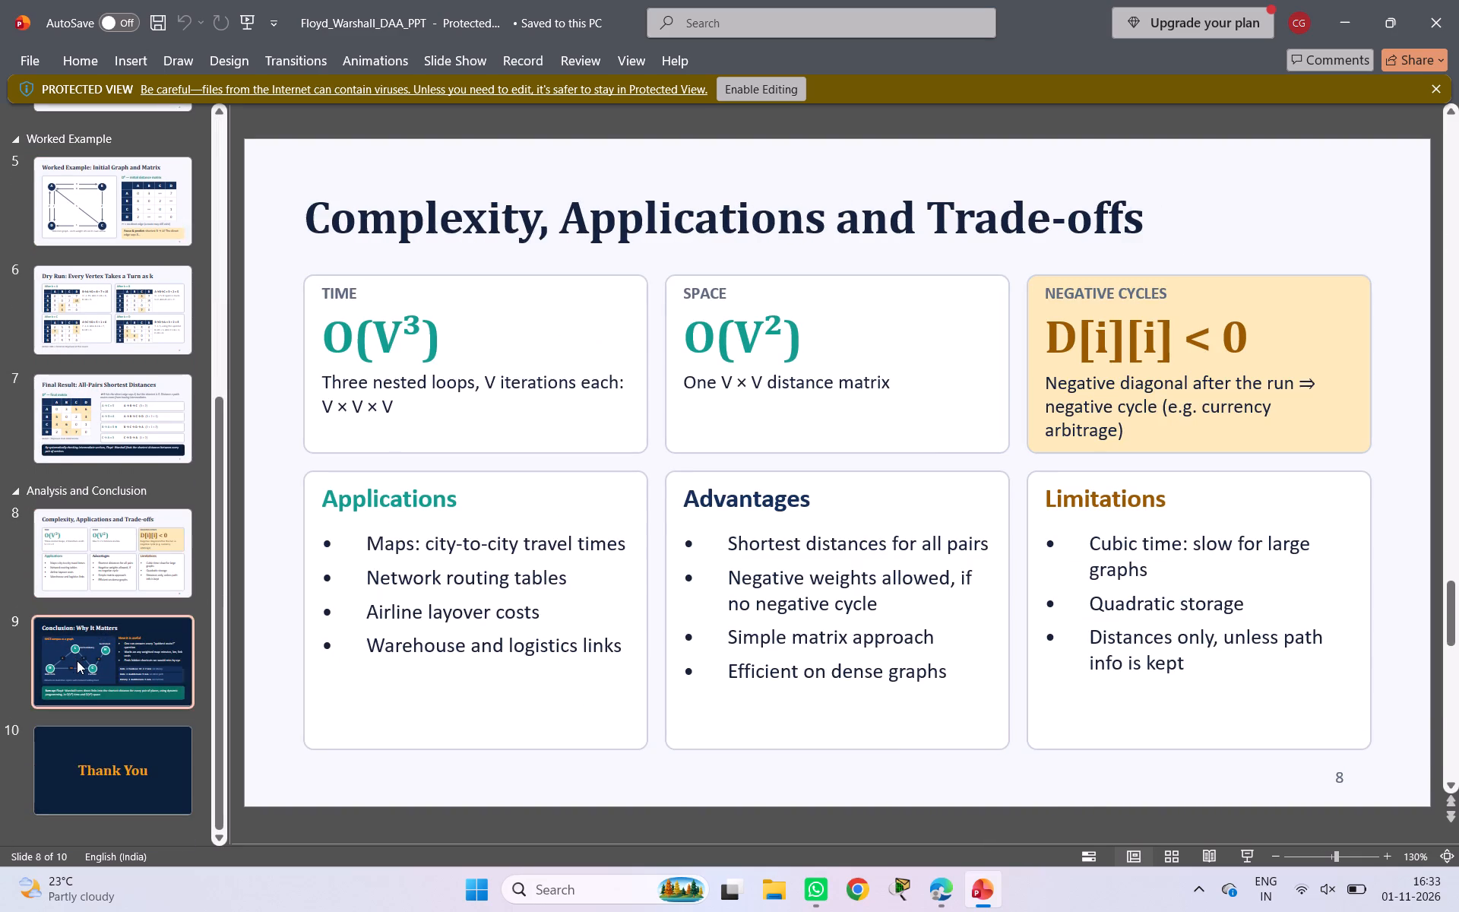
left_click(87, 756)
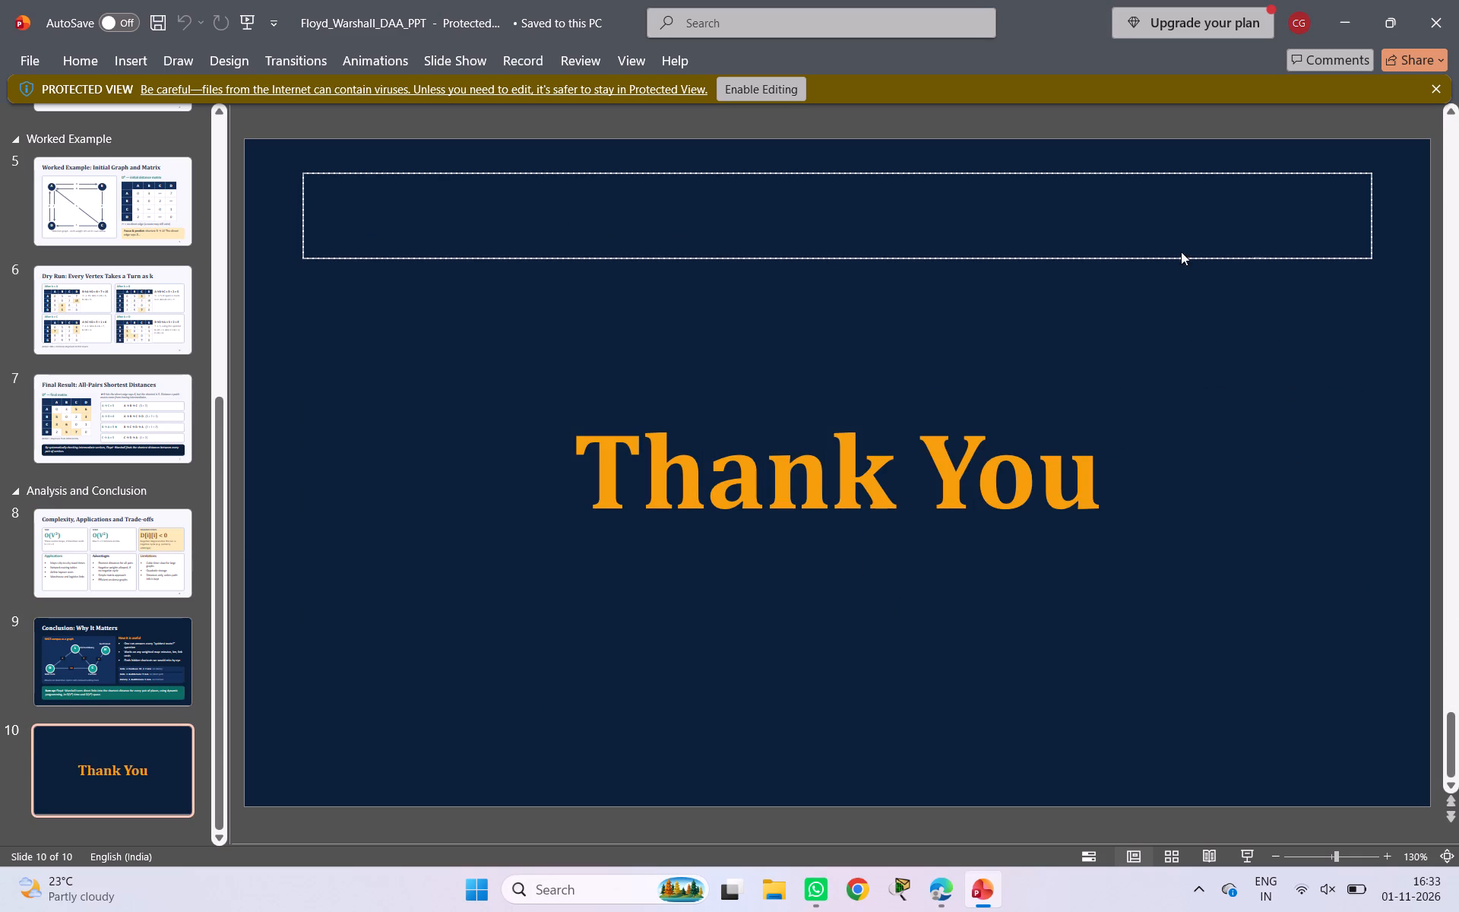
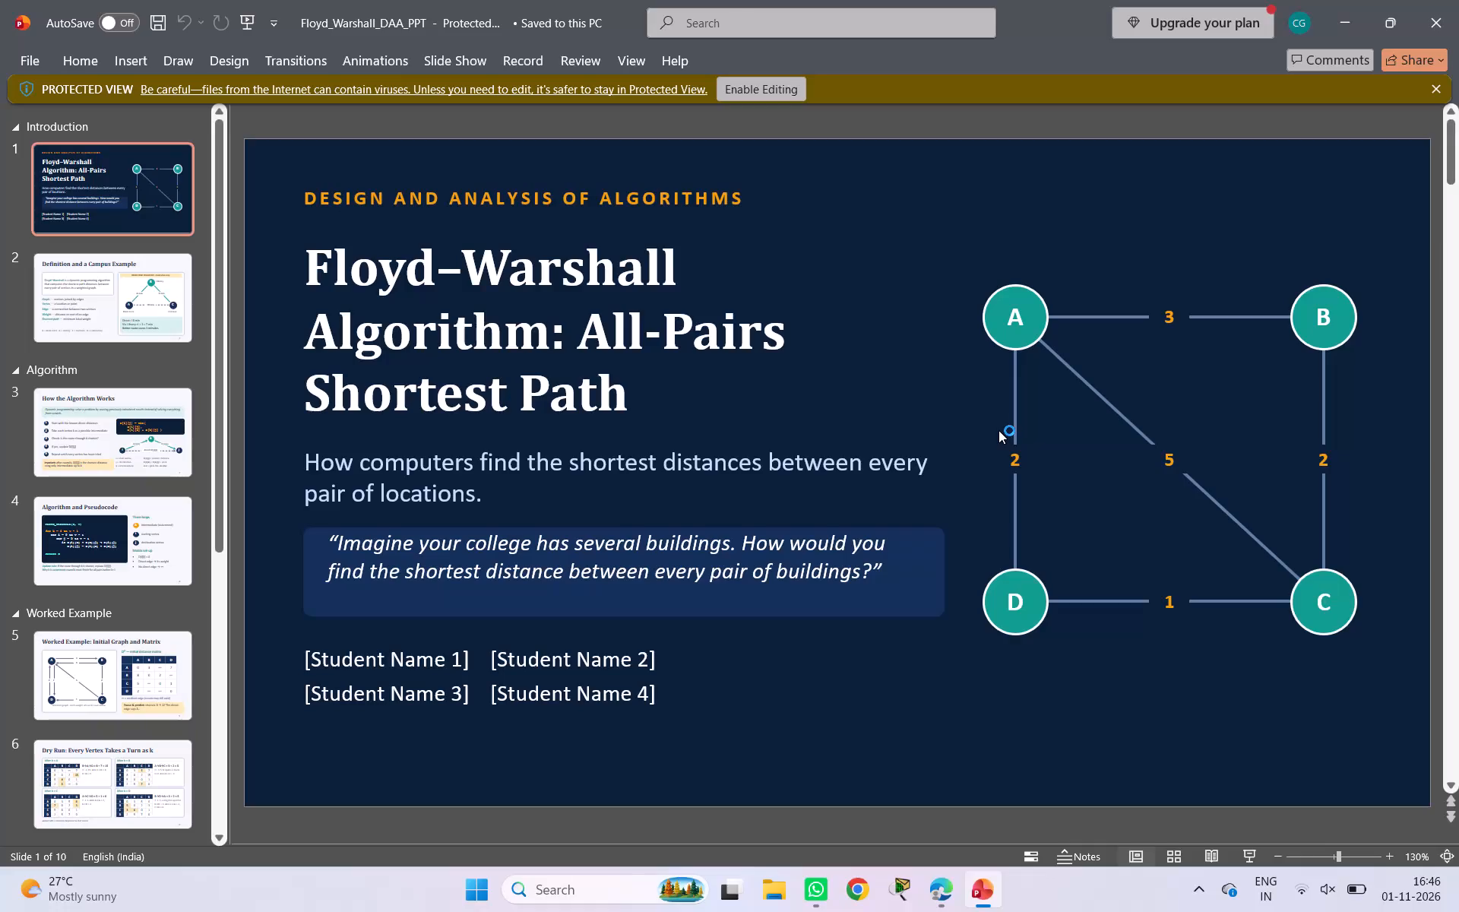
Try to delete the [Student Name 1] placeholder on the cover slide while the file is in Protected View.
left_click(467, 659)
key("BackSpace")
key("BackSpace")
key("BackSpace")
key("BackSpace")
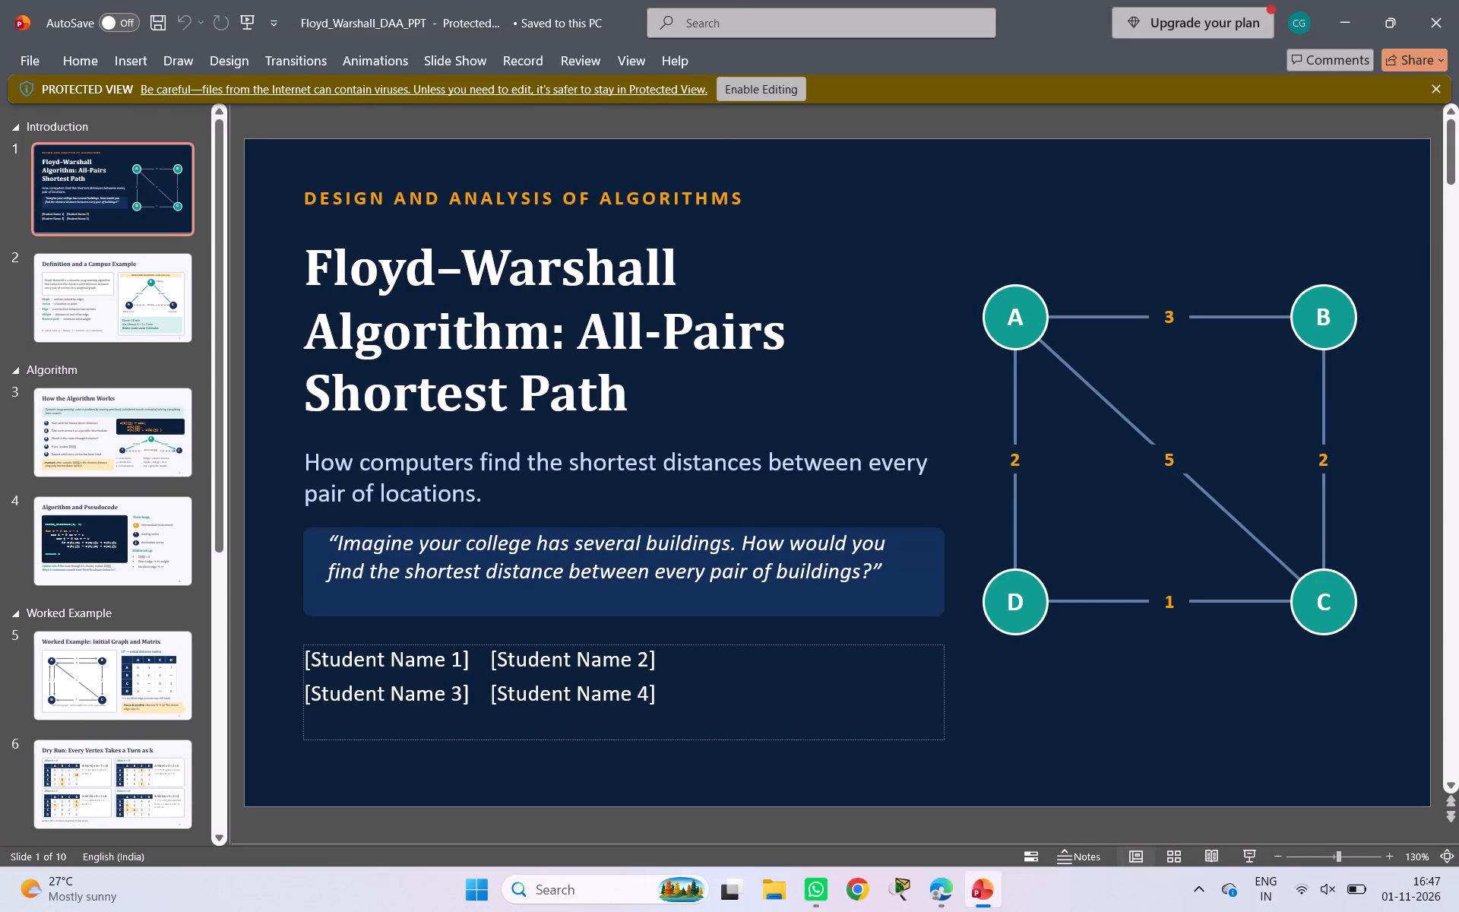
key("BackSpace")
Enable editing for the protected Floyd_Warshall_DAA_PPT presentation.
left_click(743, 84)
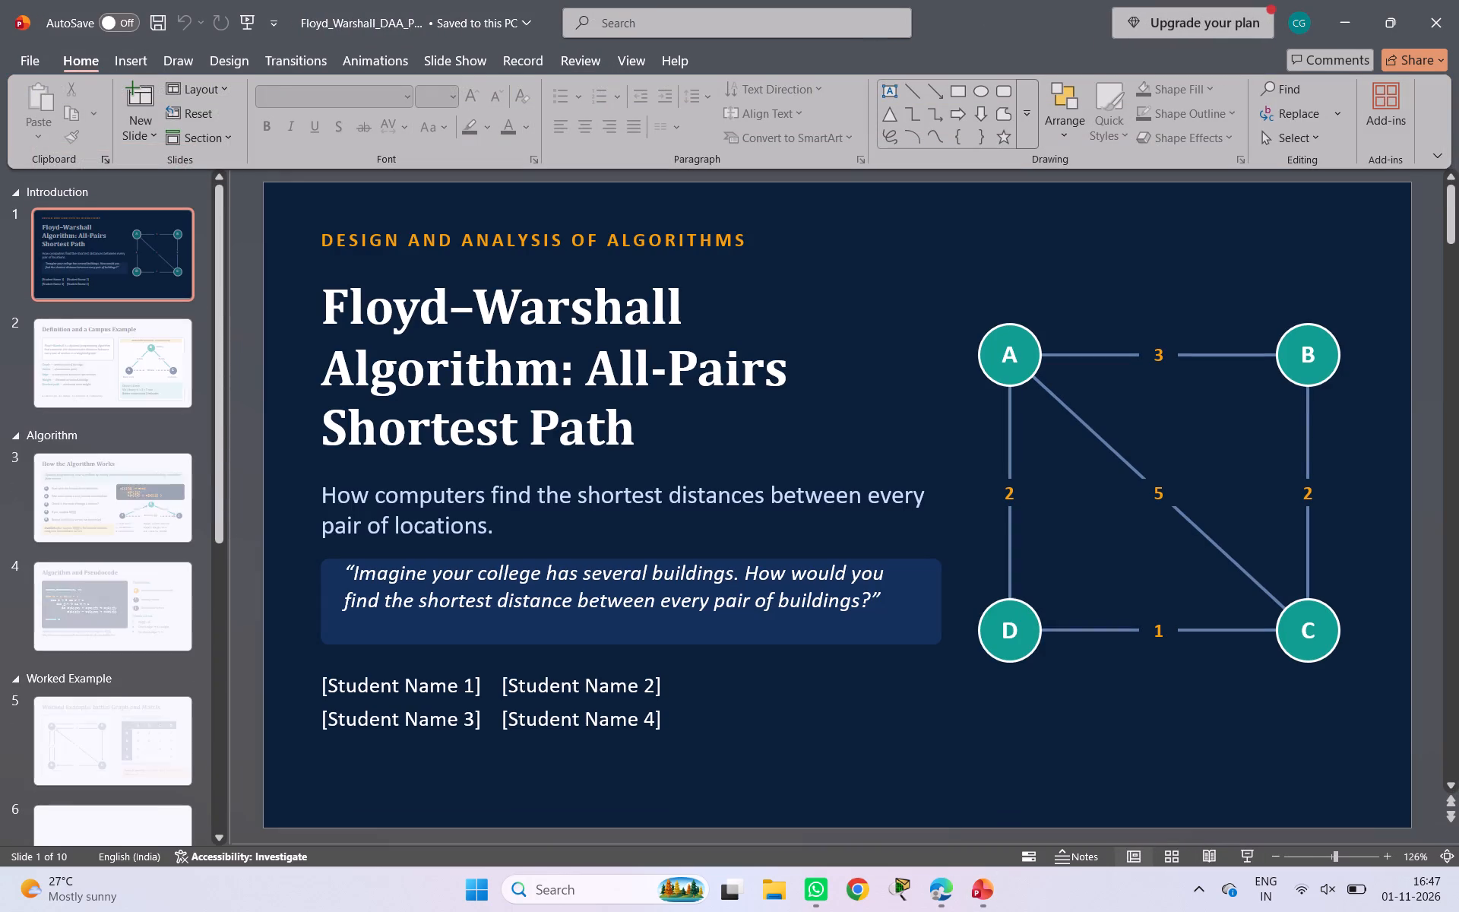
Replace the [Student Name 1] placeholder on the cover slide with the first team member's name.
left_click(475, 681)
left_click(487, 684)
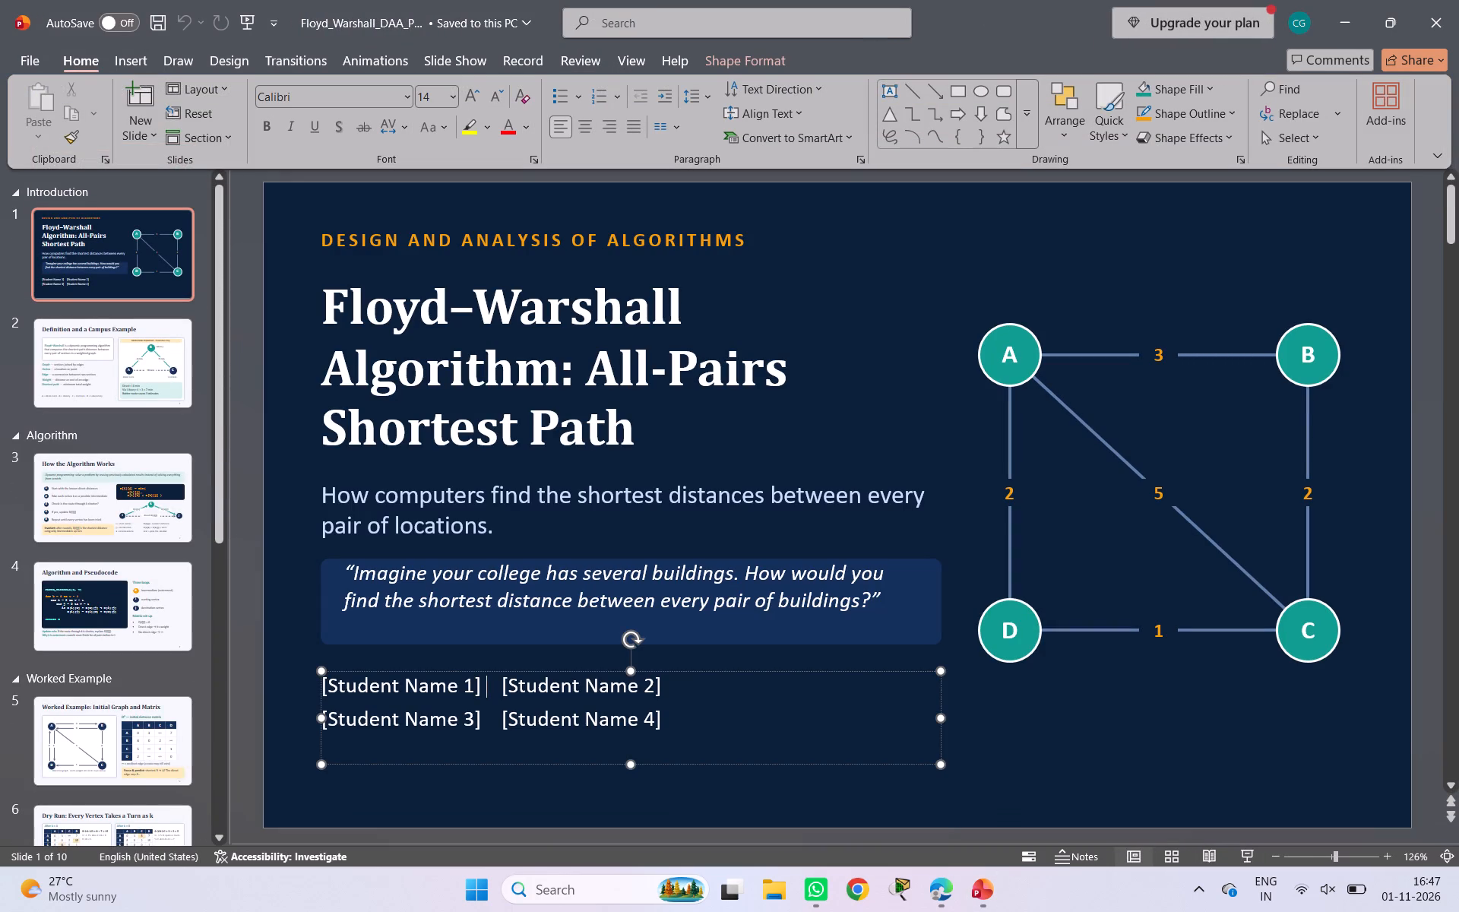
key("BackSpace")
key("BackSpace")
key("BackSpace")
key("BackSpace")
key("BackSpace")
key("BackSpace")
key("BackSpace")
key("BackSpace")
key("BackSpace")
key("BackSpace")
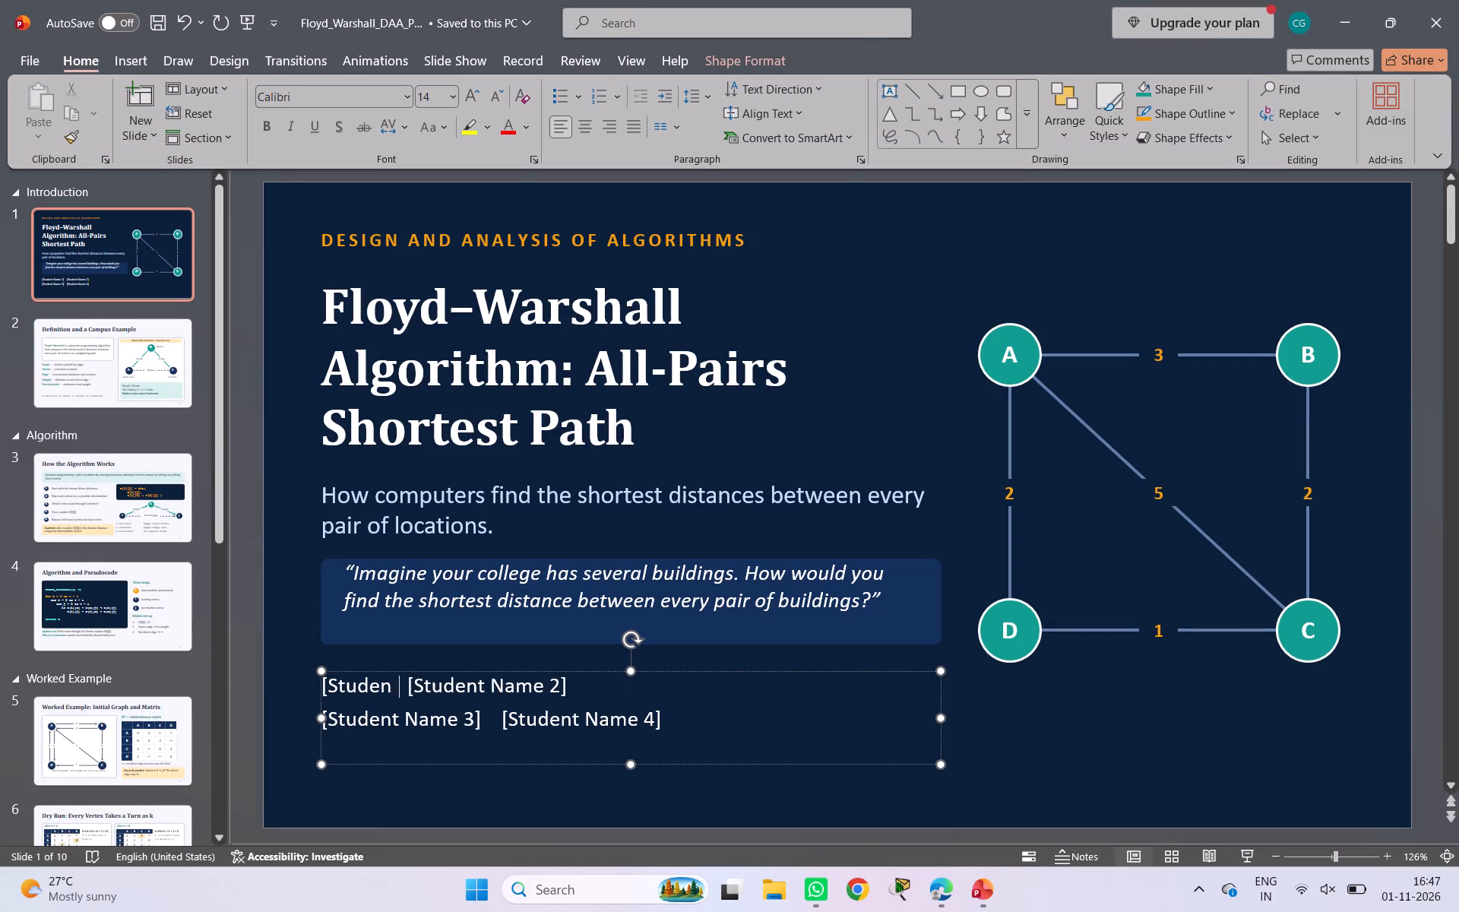
key("BackSpace")
key("BackSpace")
key("BackSpace")
key("BackSpace")
key("BackSpace")
key("BackSpace")
key("BackSpace")
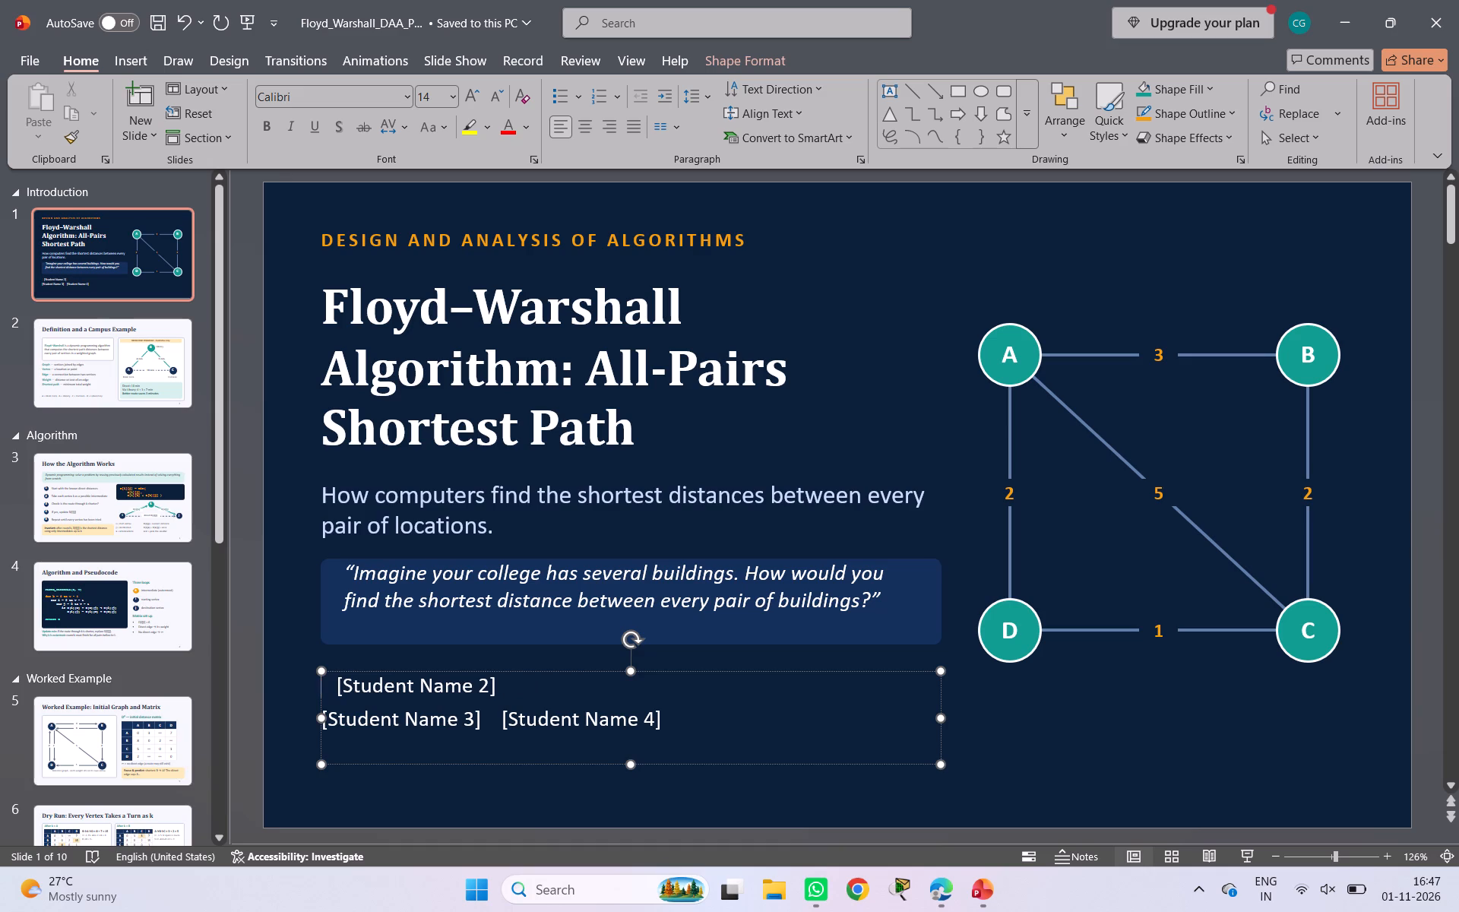
key("shift+greater")
key("BackSpace")
key("period")
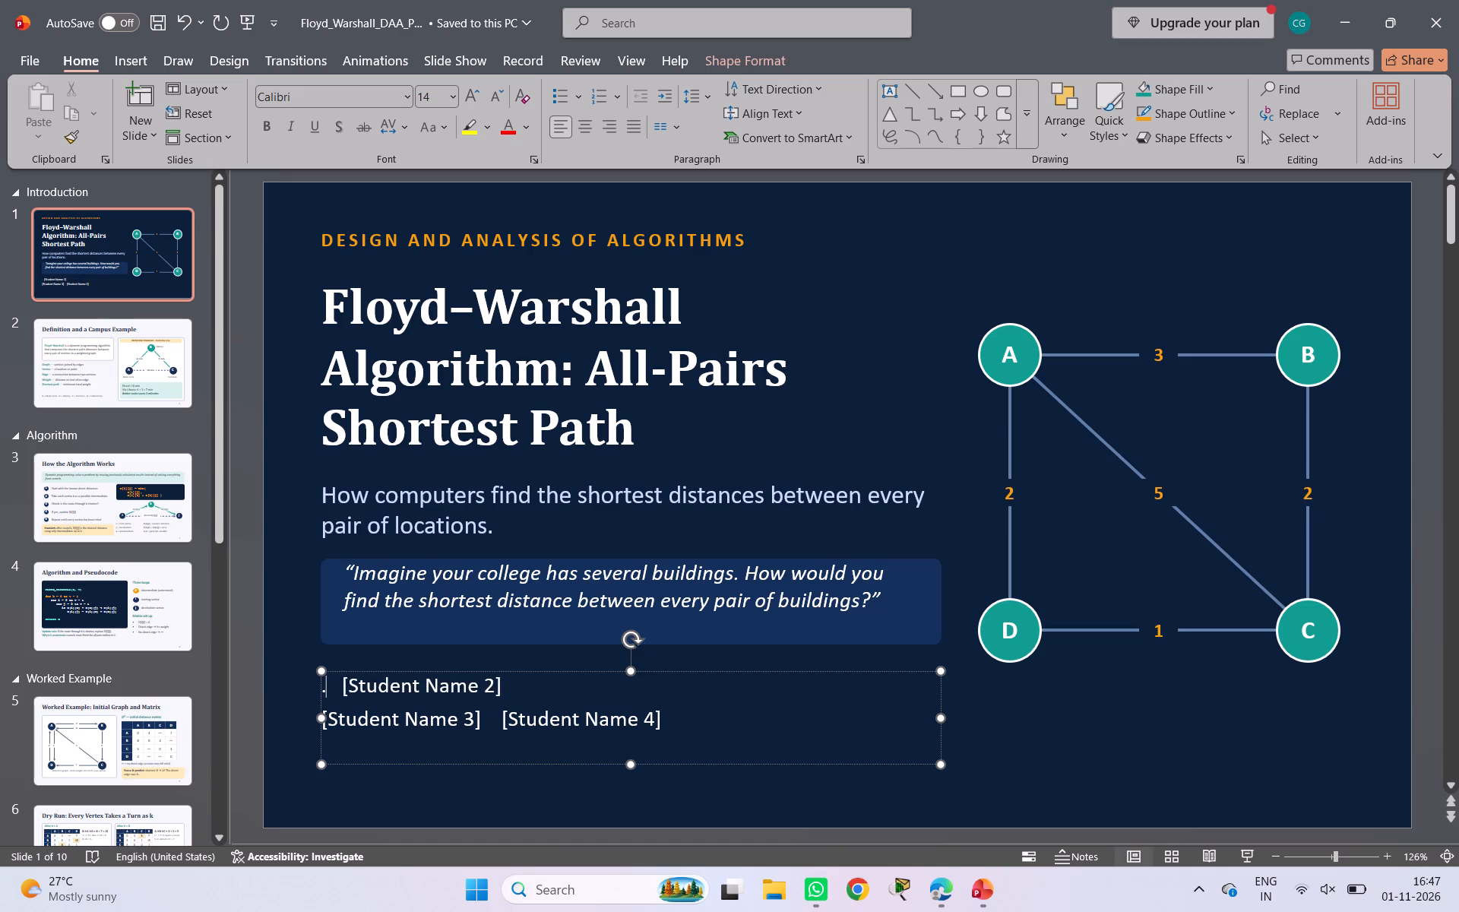
key("BackSpace")
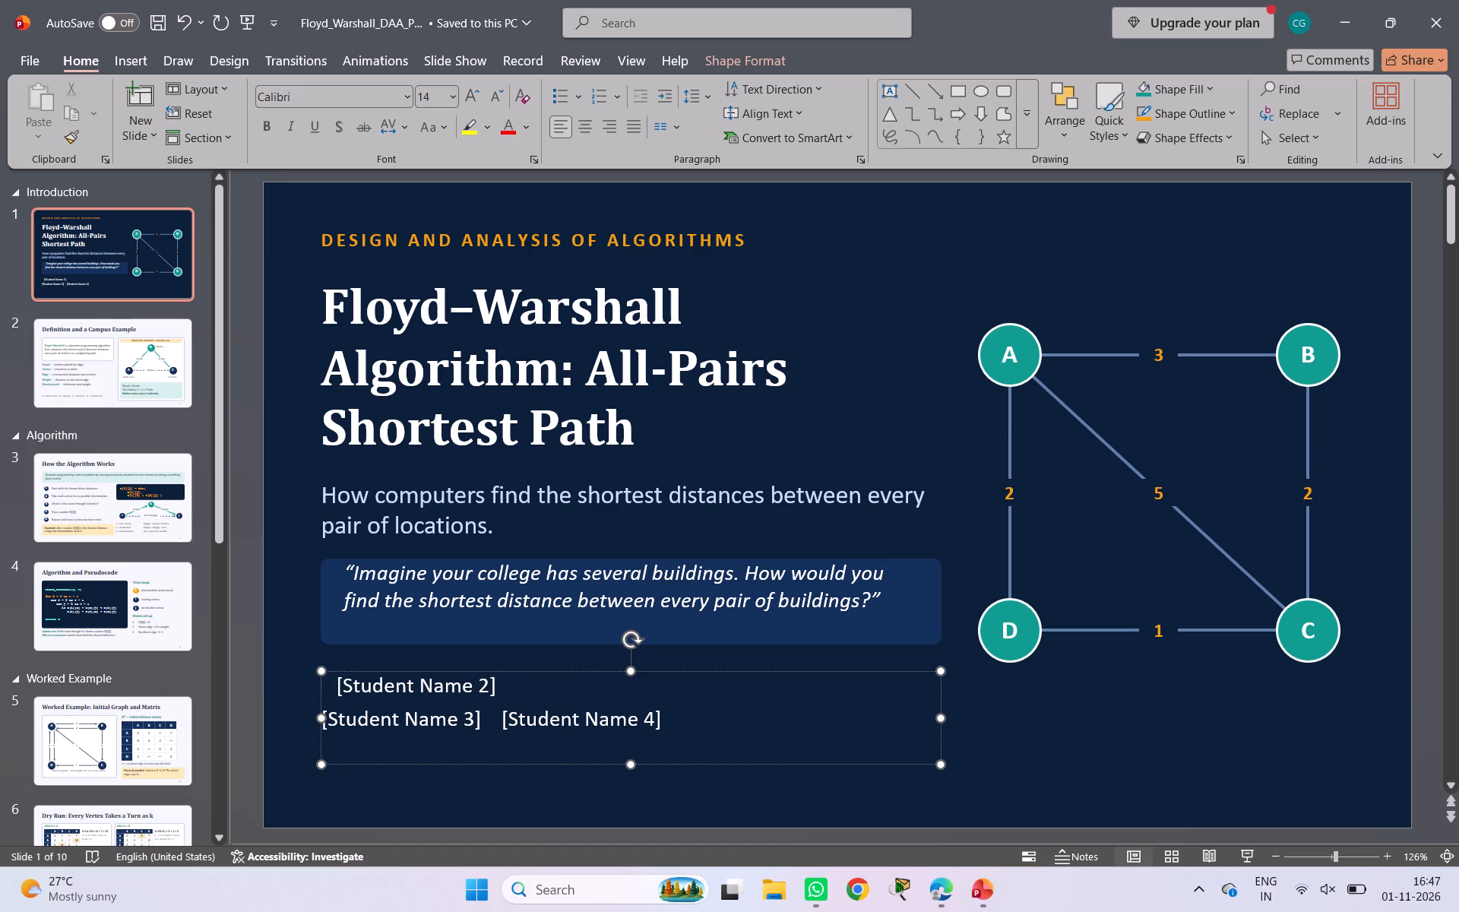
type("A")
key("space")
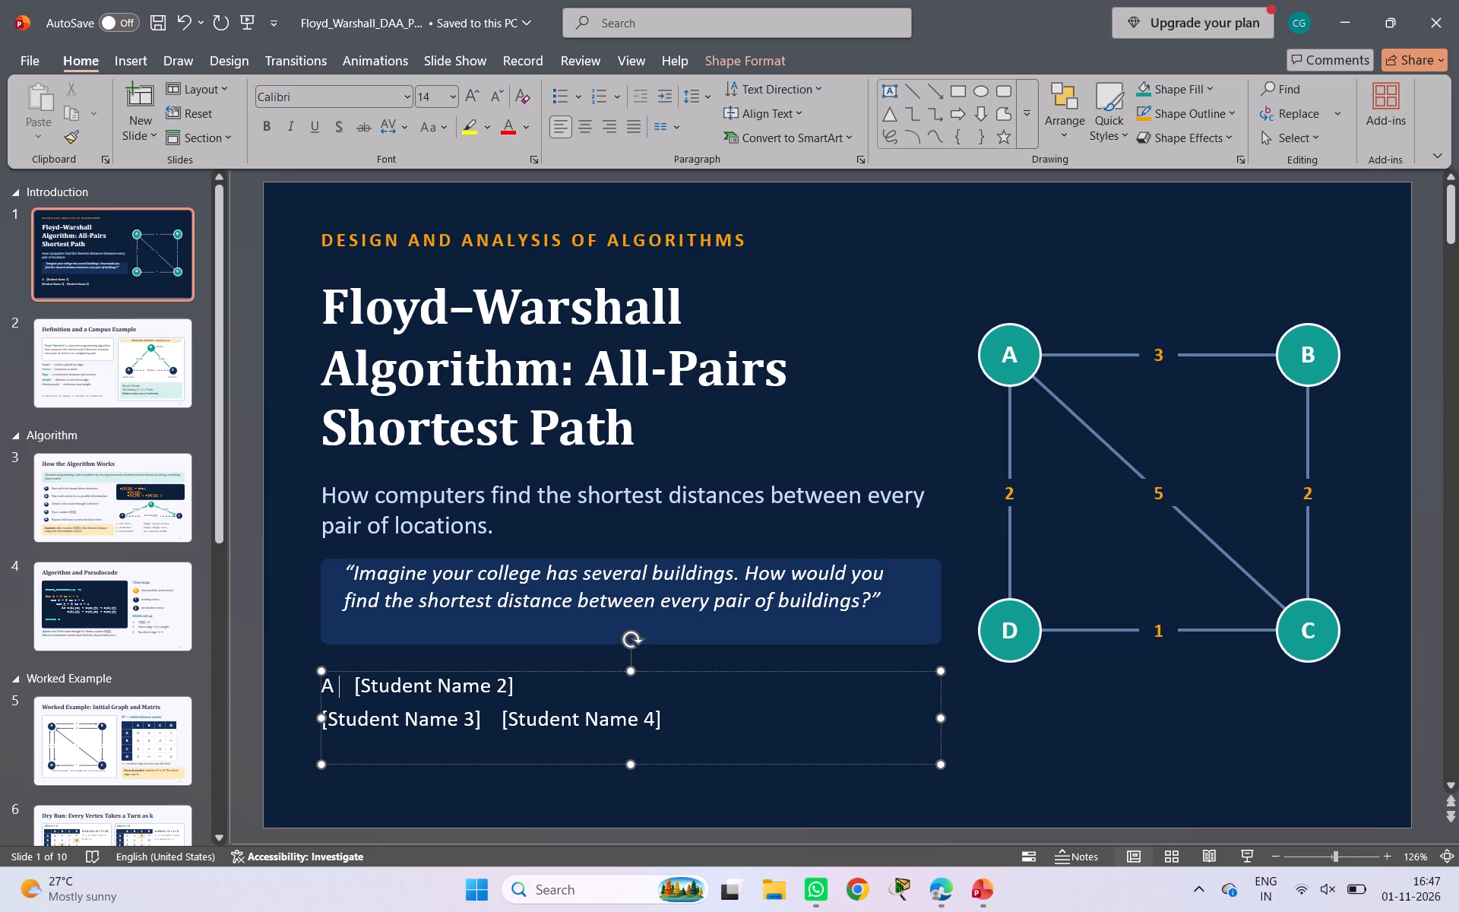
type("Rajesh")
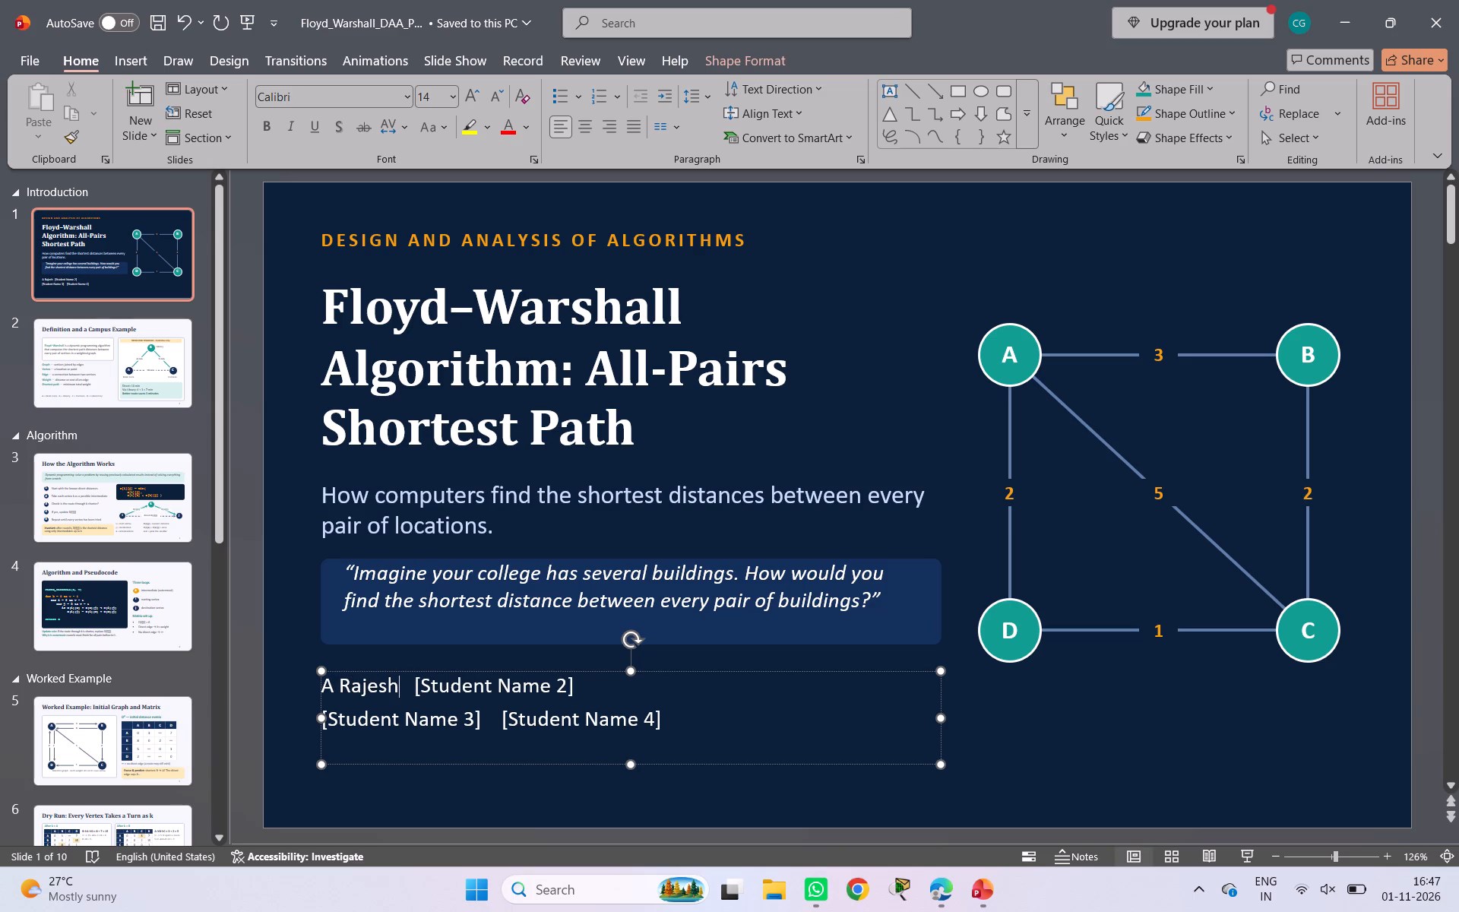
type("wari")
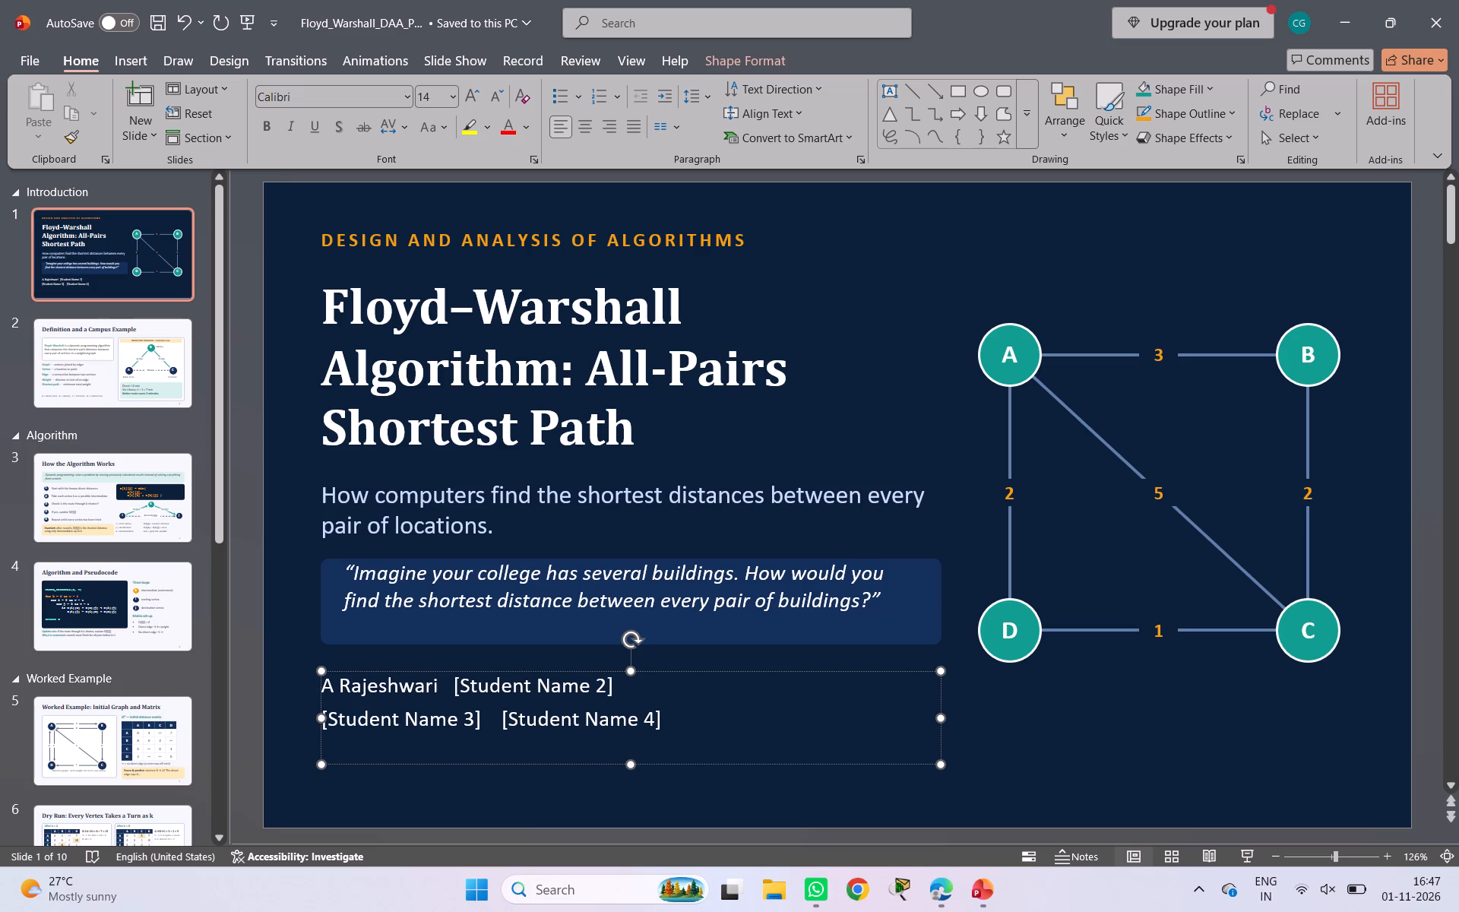
Insert a new line reading "Team Members:" above the student names on the cover slide.
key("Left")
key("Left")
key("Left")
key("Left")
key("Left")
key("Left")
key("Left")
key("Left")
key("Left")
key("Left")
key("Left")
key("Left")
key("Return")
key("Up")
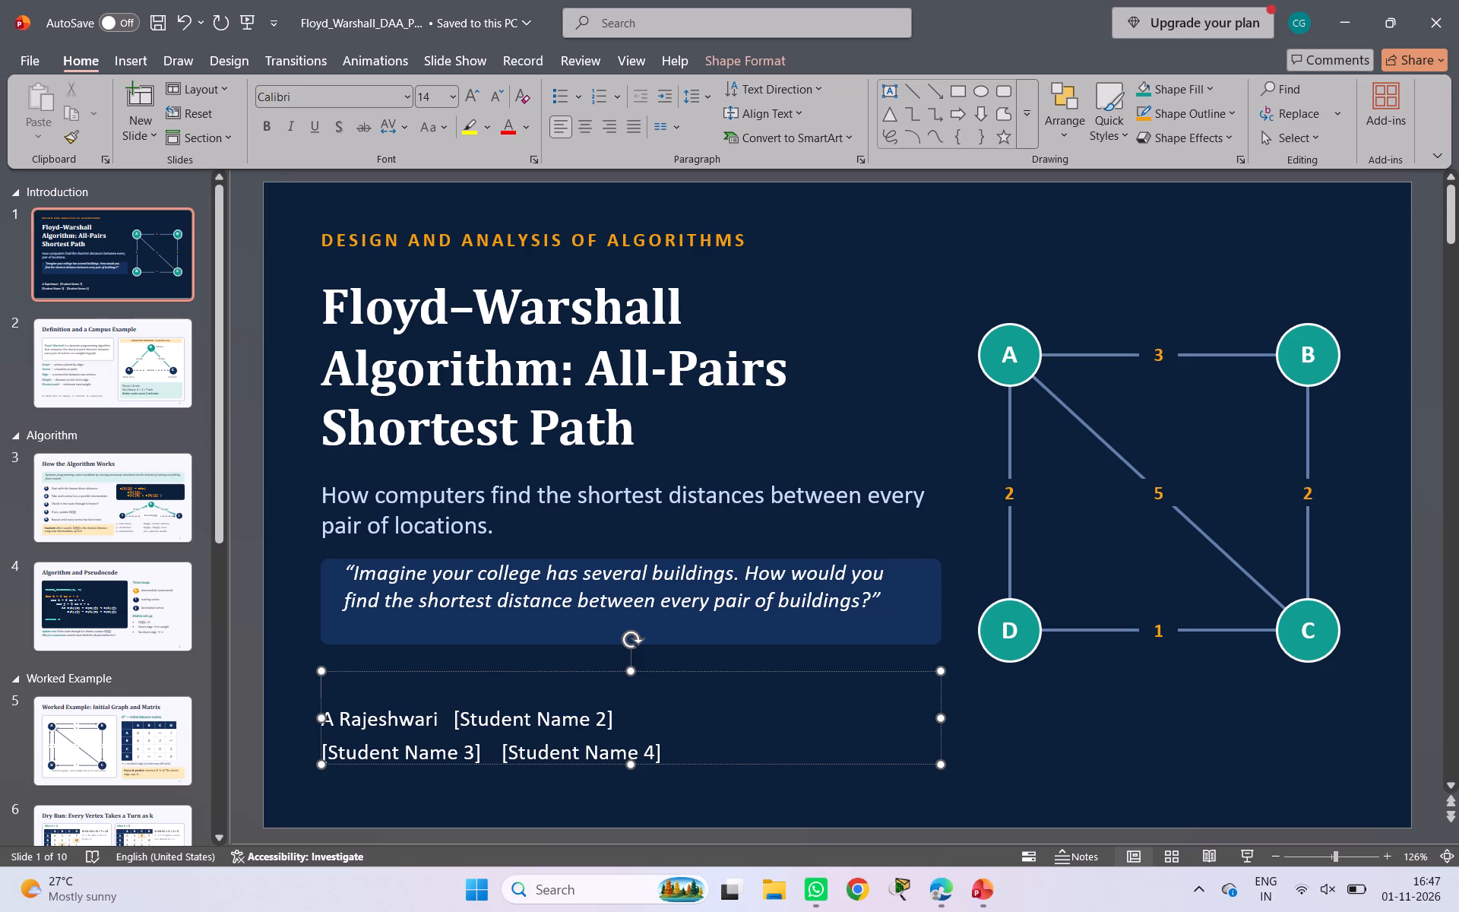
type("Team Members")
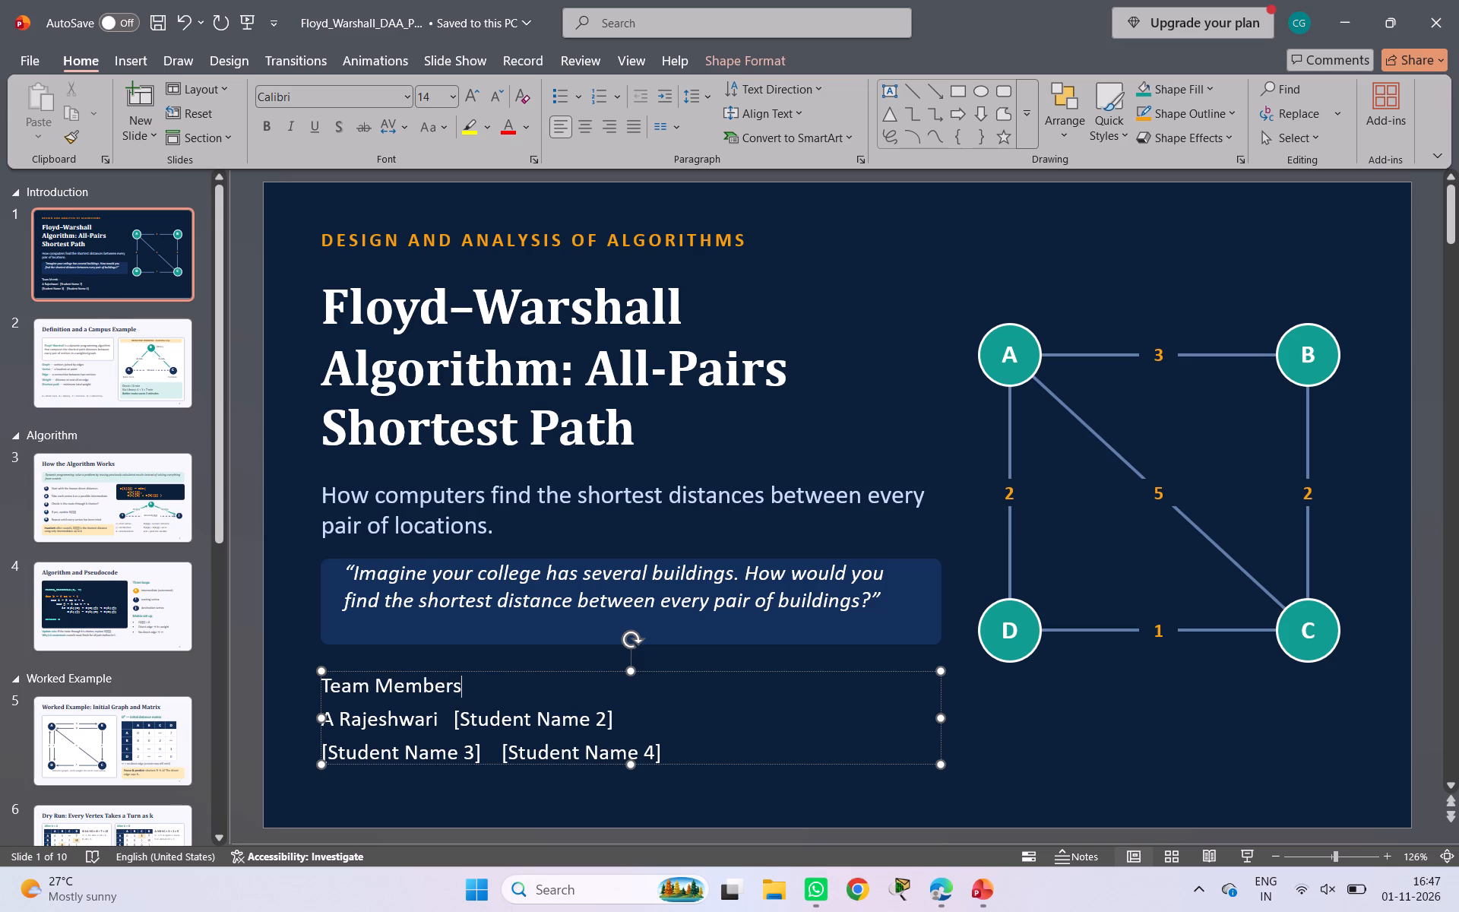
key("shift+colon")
Remove the [Student Name 2] placeholder text beside the first team member's name on the cover slide.
left_click(620, 724)
key("BackSpace")
key("BackSpace")
key("BackSpace")
key("BackSpace")
key("BackSpace")
key("BackSpace")
key("BackSpace")
key("BackSpace")
key("BackSpace")
key("BackSpace")
key("BackSpace")
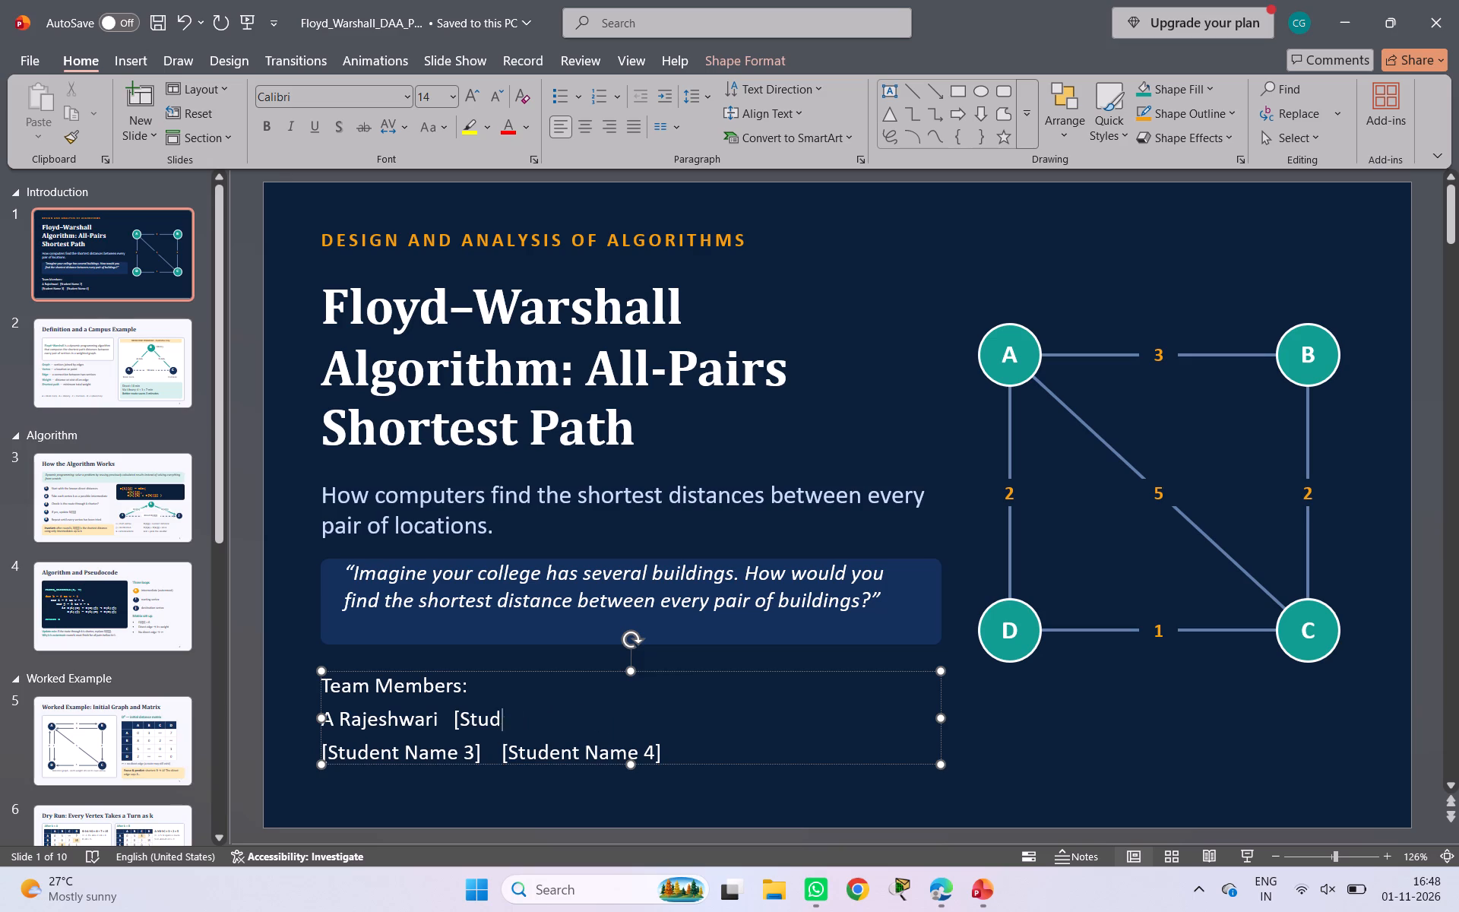
Replace the remaining placeholder text beside the first team member's name with a hyphen and that member's student ID number.
key("BackSpace")
key("BackSpace")
key("BackSpace")
key("BackSpace")
key("BackSpace")
key("BackSpace")
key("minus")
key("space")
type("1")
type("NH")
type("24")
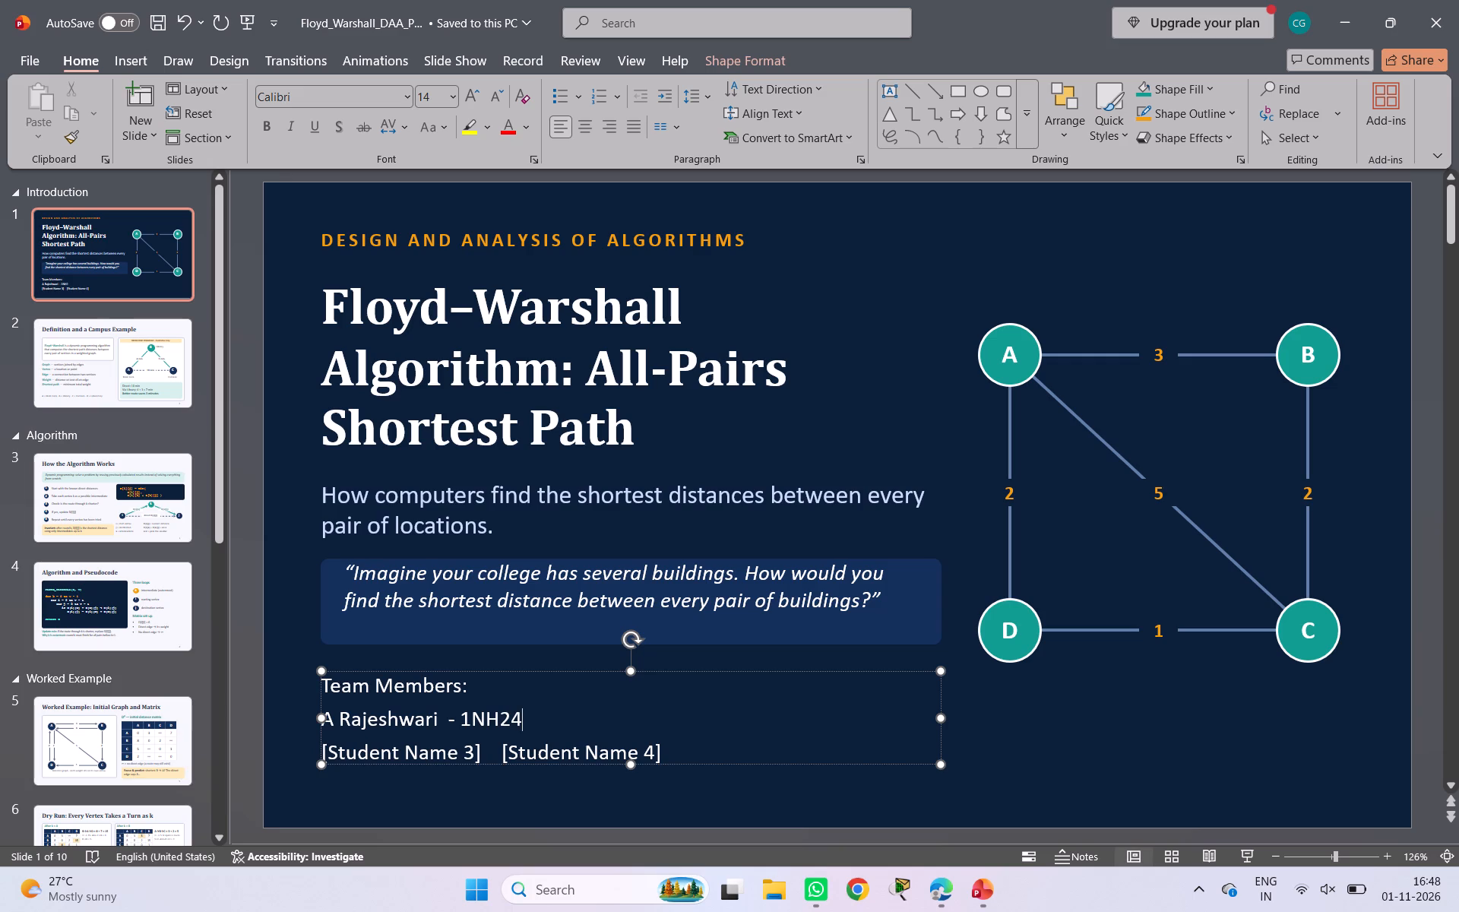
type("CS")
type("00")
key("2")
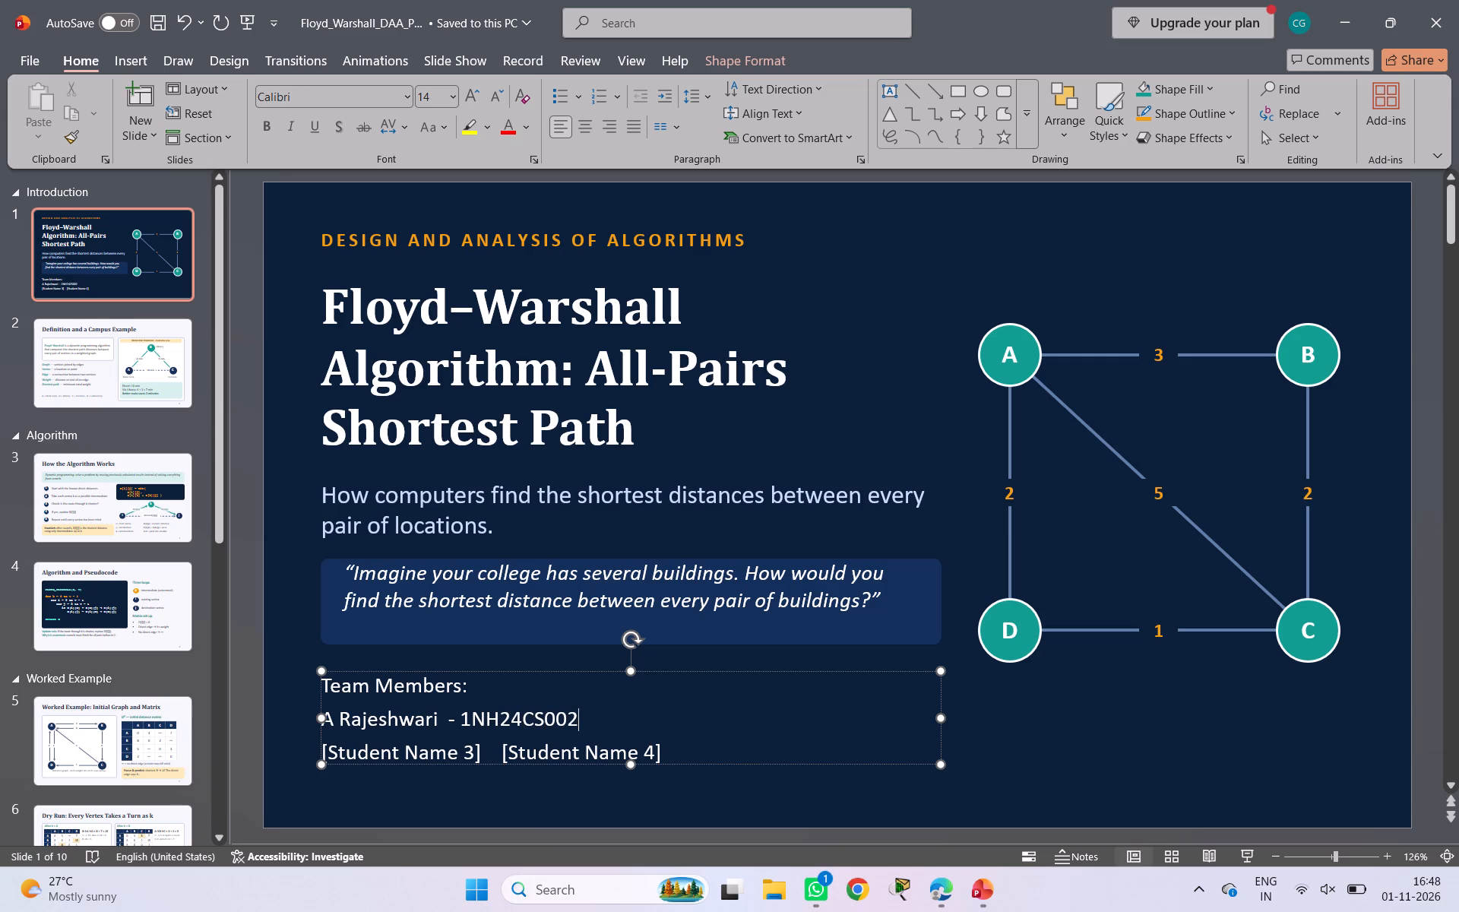
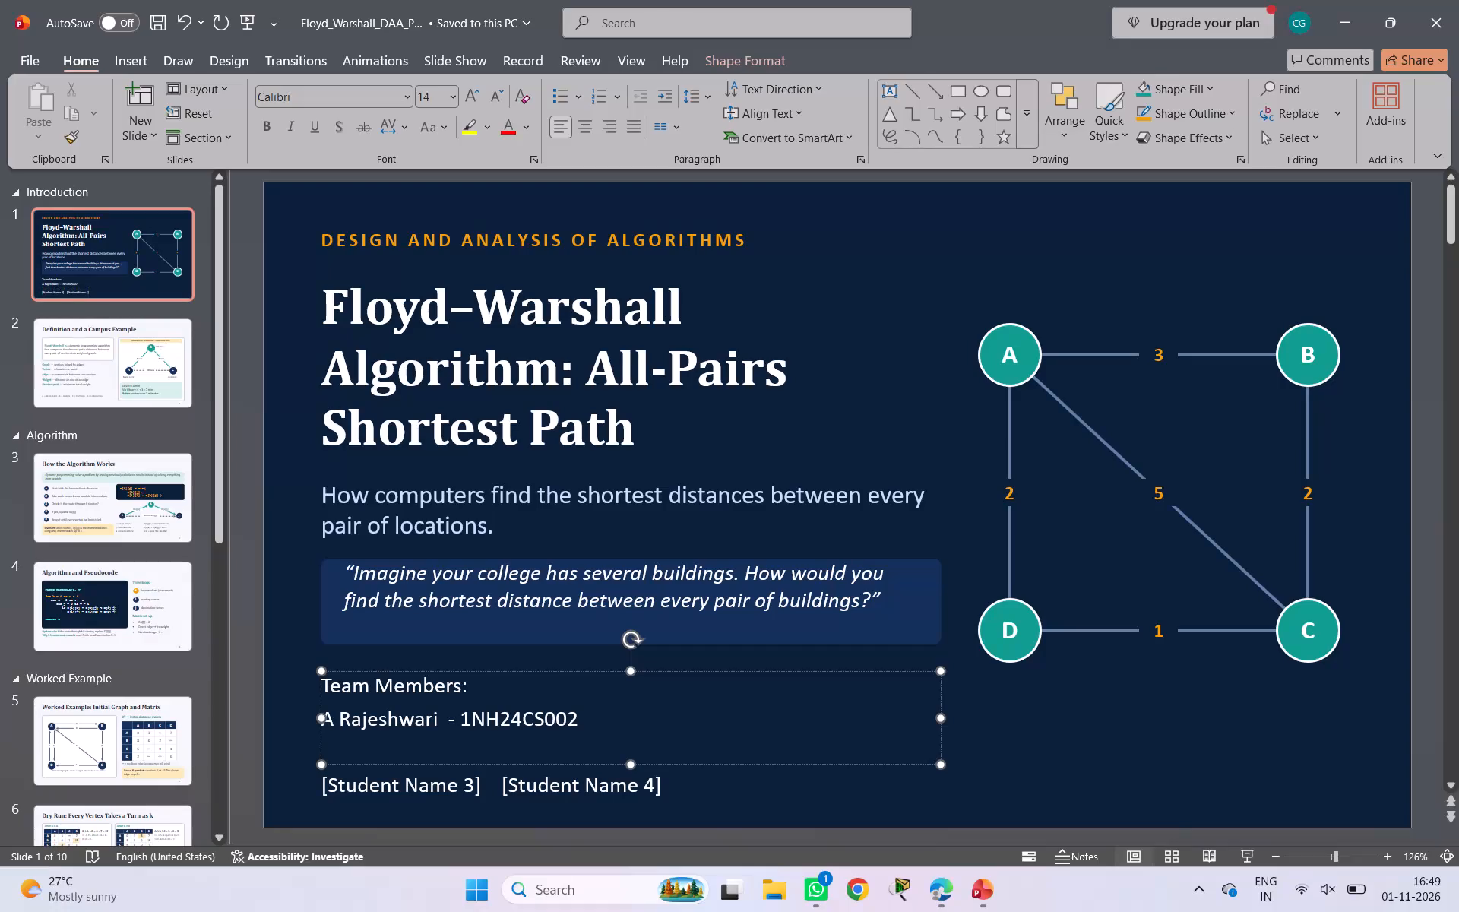
Enter the second team member's name on the empty line below the first member on the cover slide.
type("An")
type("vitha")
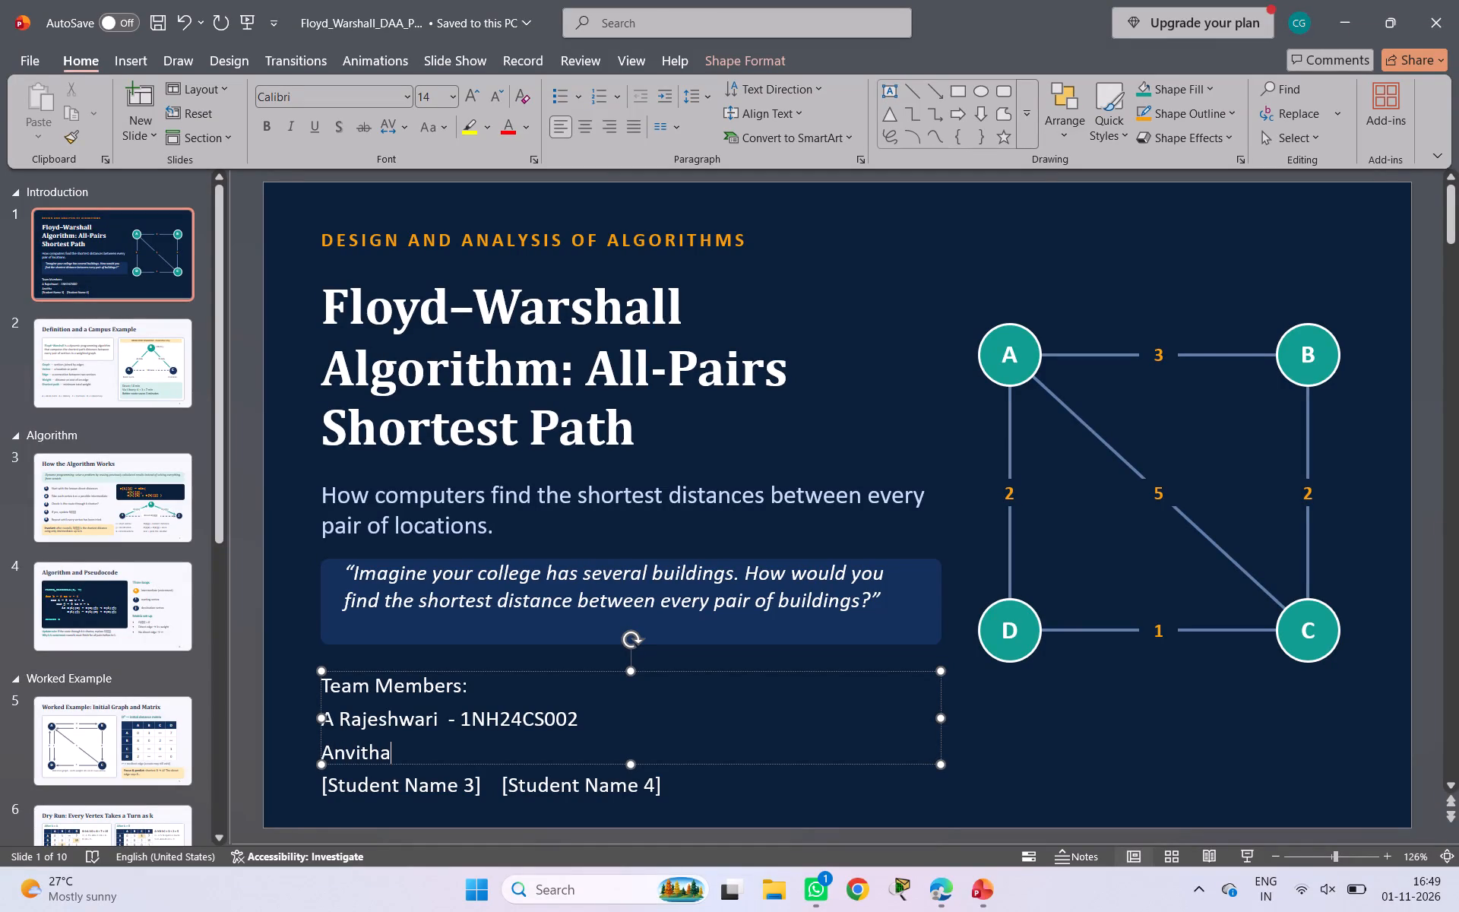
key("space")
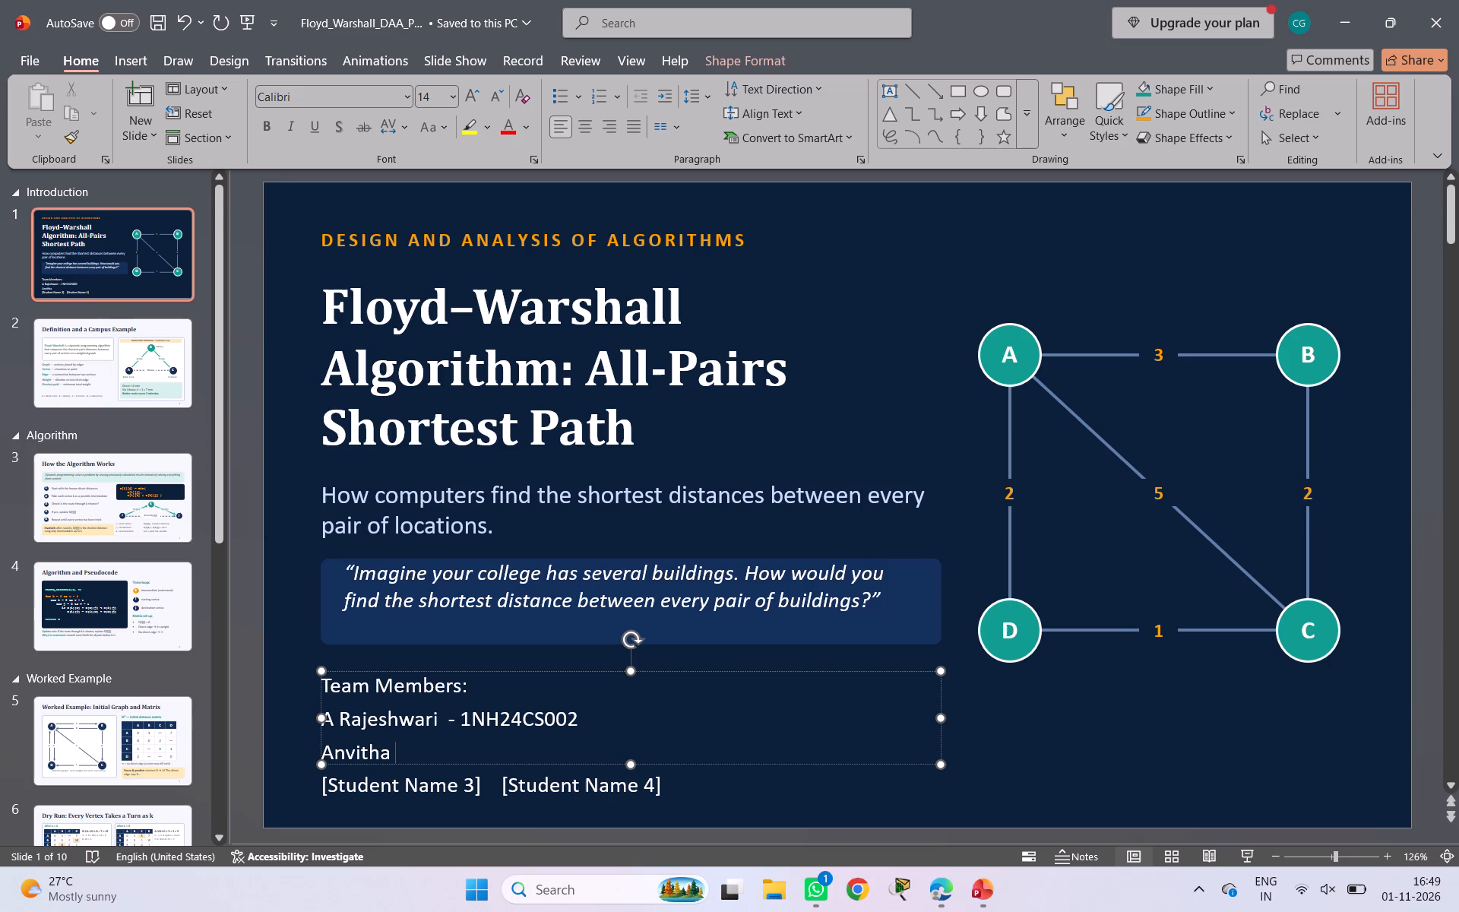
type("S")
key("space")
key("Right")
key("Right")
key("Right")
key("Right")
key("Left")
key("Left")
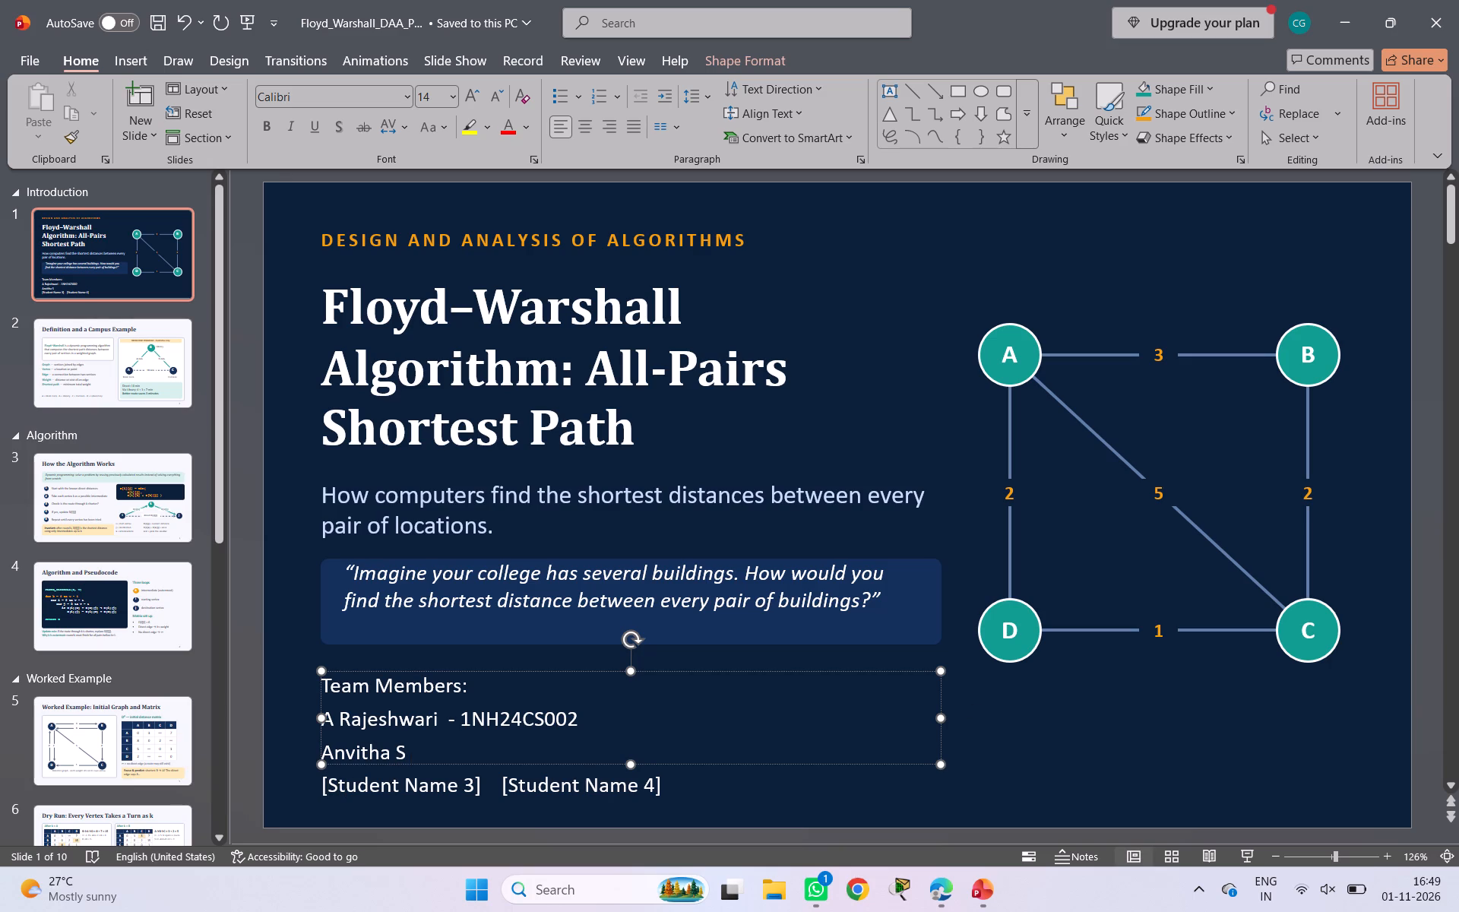
Extend the team members' text box downward so it encloses all four lines, including the student placeholders.
left_click_drag(631, 764, 634, 802)
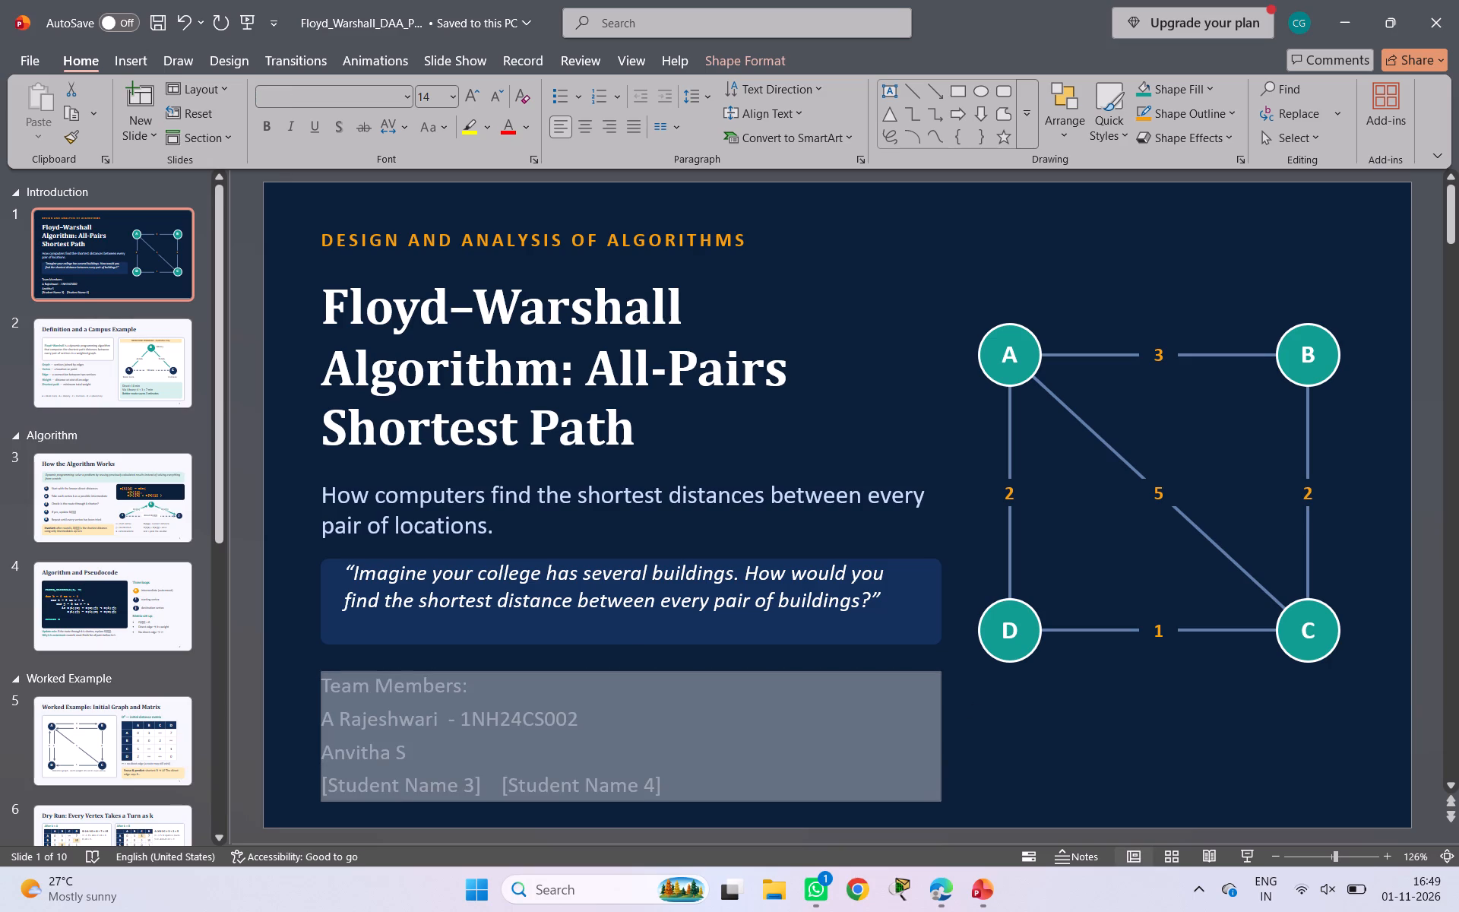
left_click_drag(634, 802, 634, 815)
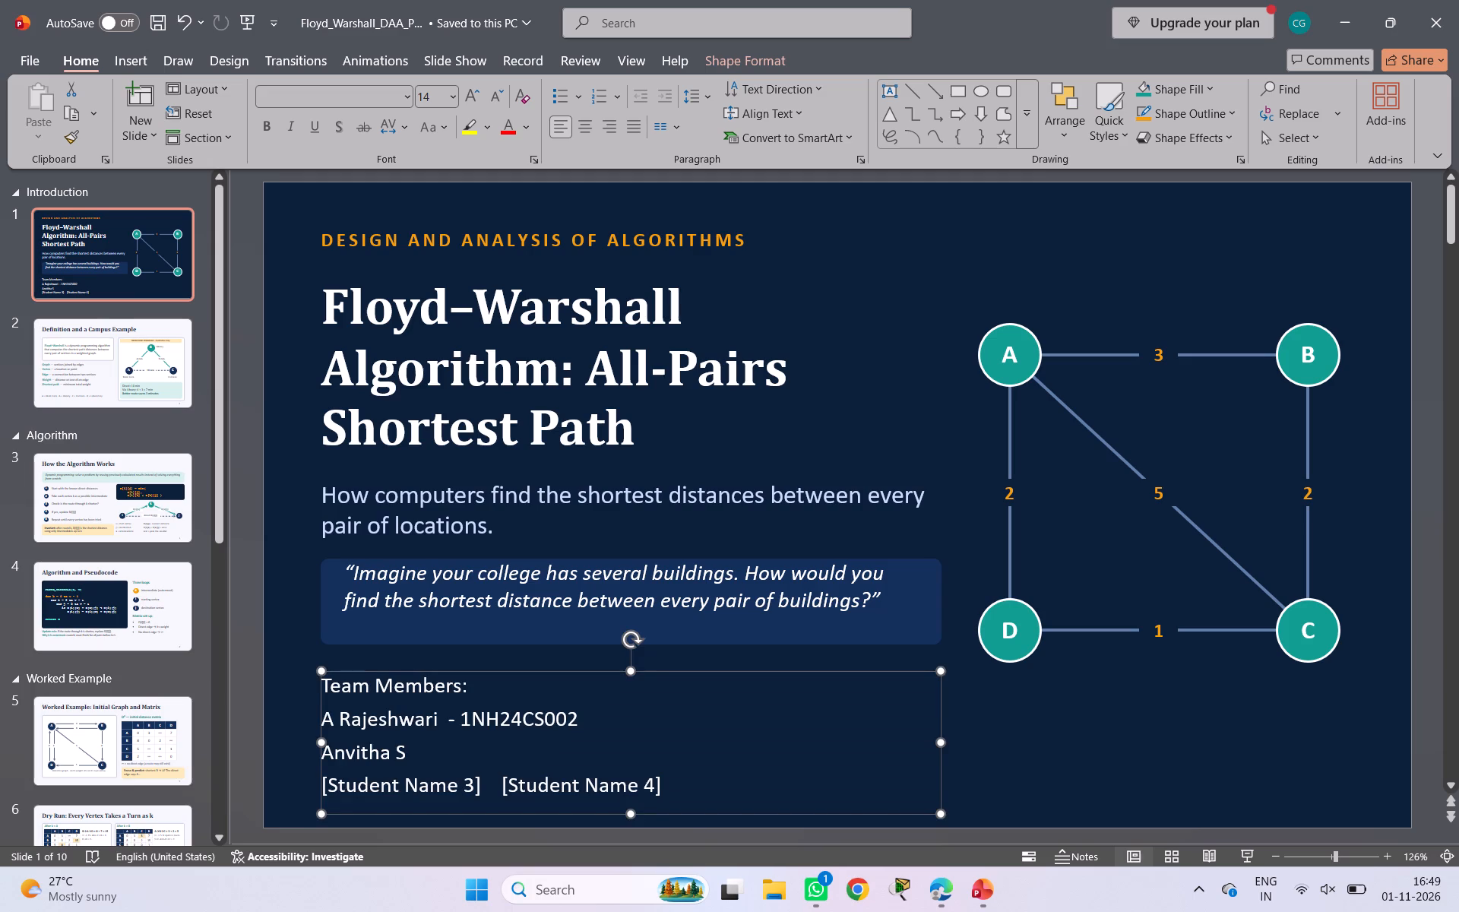
Add a dash and the second member's student ID after their name, with the dash aligned under the one above.
left_click(460, 752)
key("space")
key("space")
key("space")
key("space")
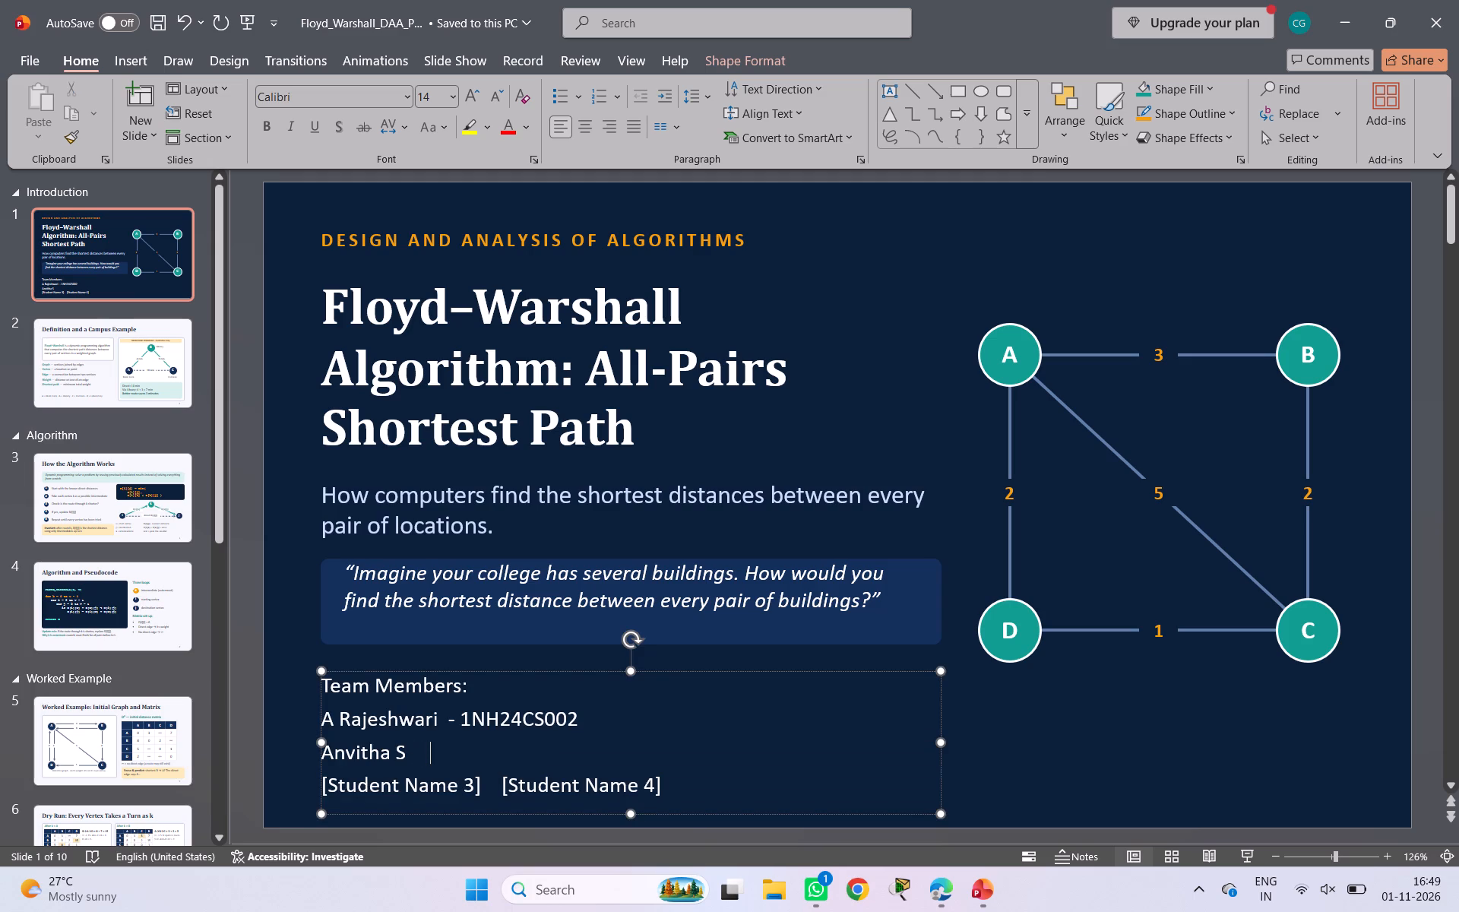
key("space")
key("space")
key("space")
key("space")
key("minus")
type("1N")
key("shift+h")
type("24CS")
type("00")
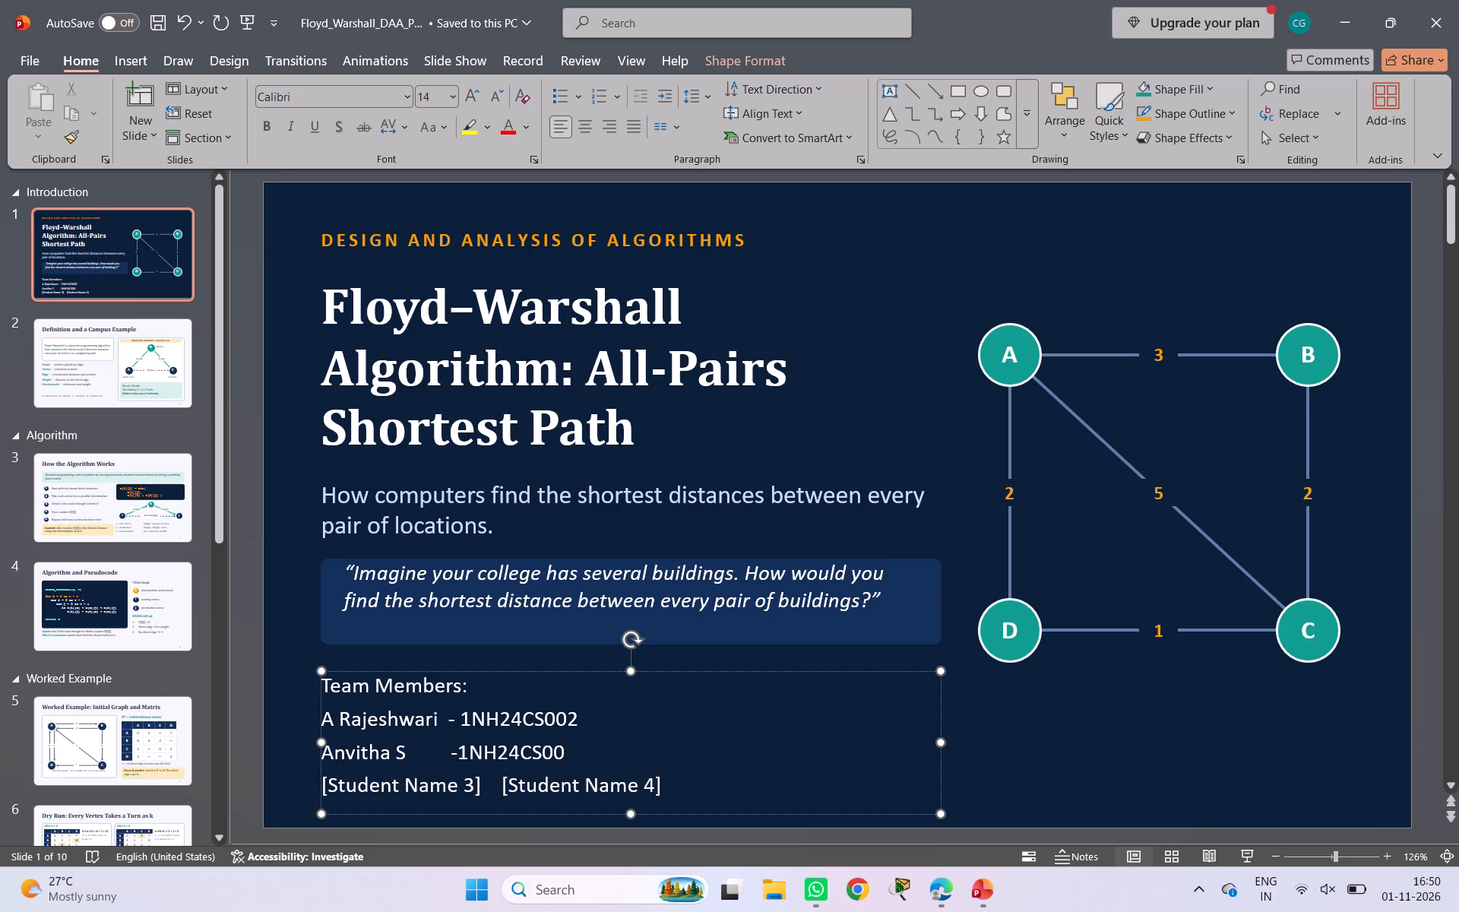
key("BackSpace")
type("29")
Adjust both member lines by adding one leading space and an extra space between the dash and the student ID.
left_click(462, 752)
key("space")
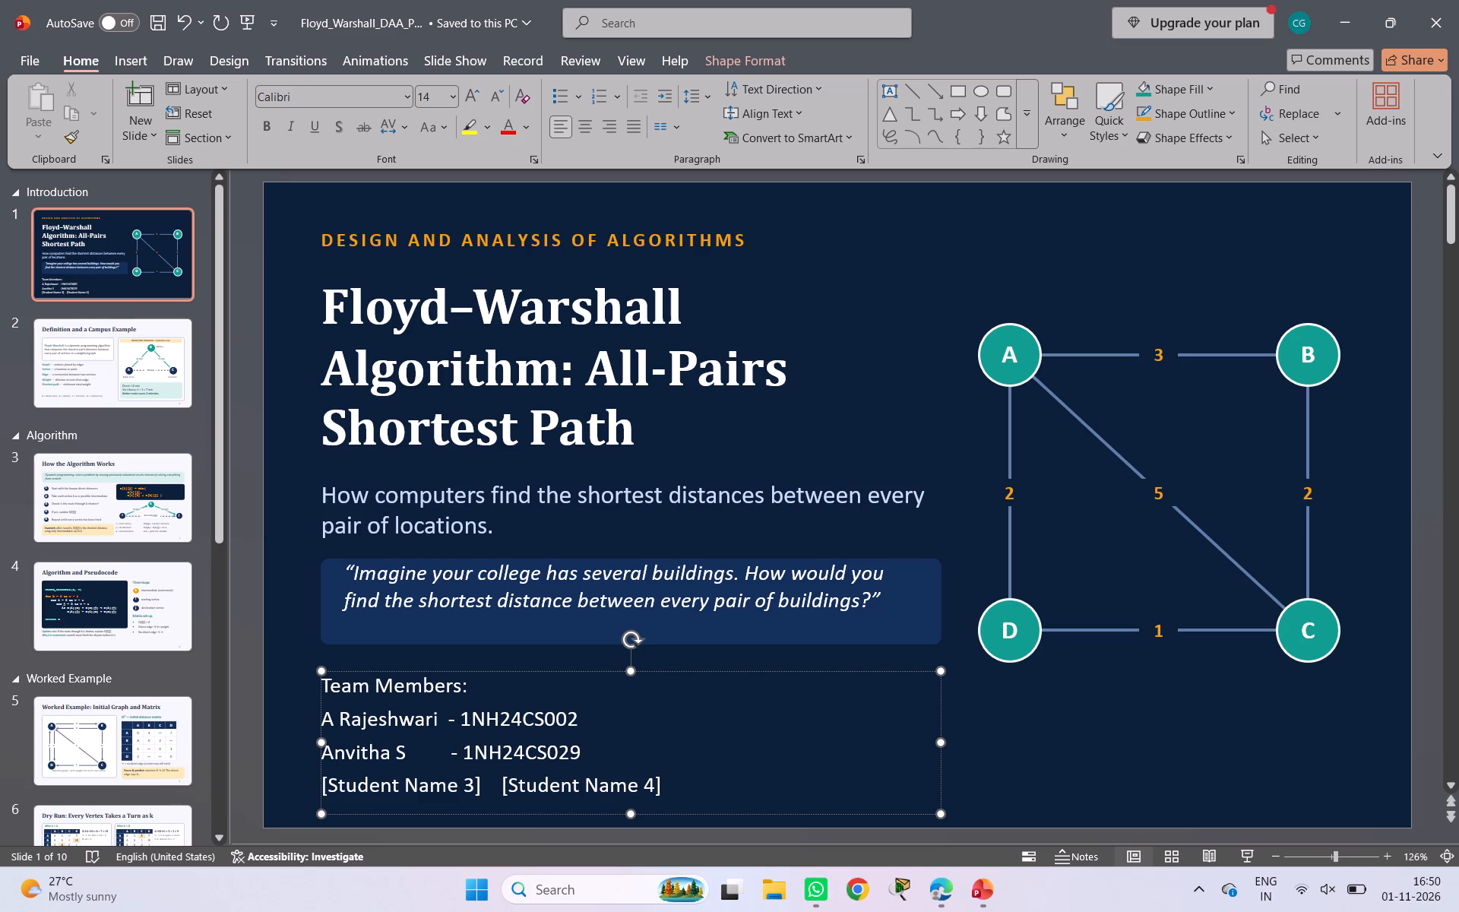
left_click(460, 710)
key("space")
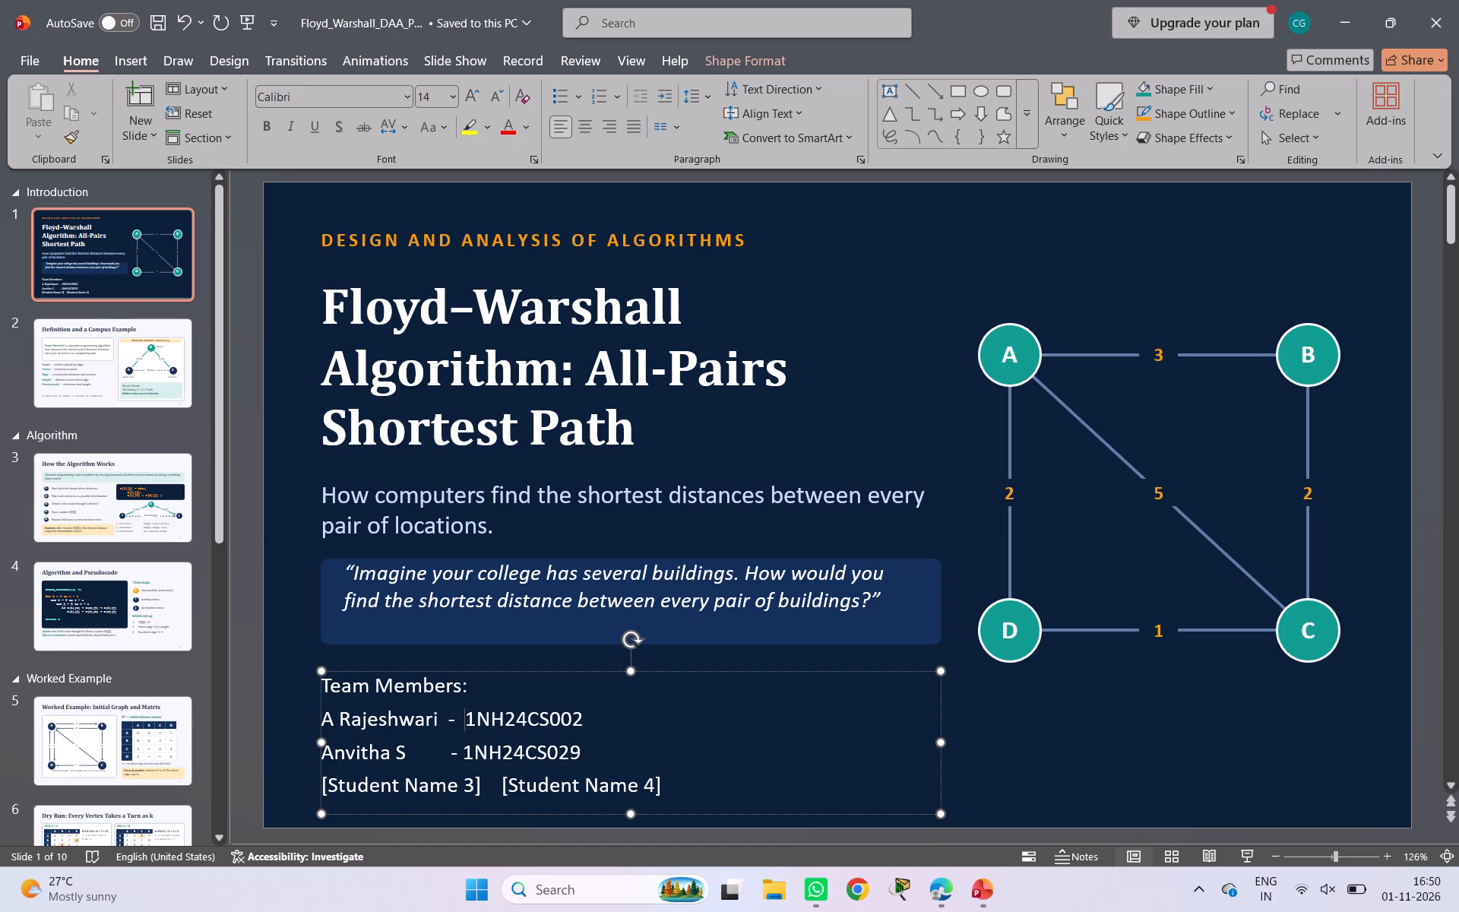
left_click(325, 756)
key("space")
left_click(324, 717)
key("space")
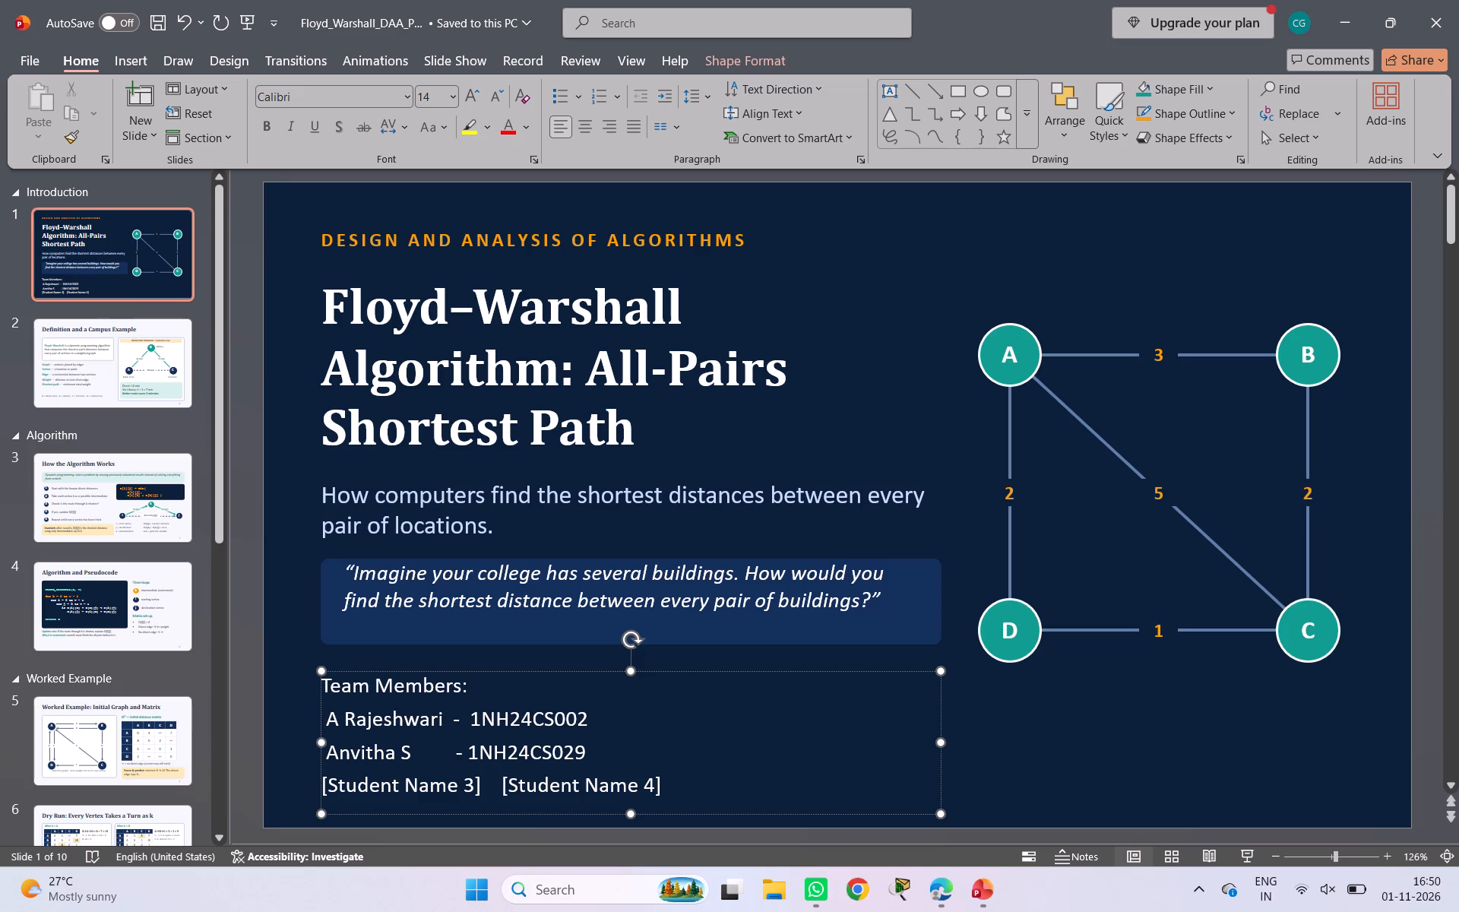
left_click(667, 792)
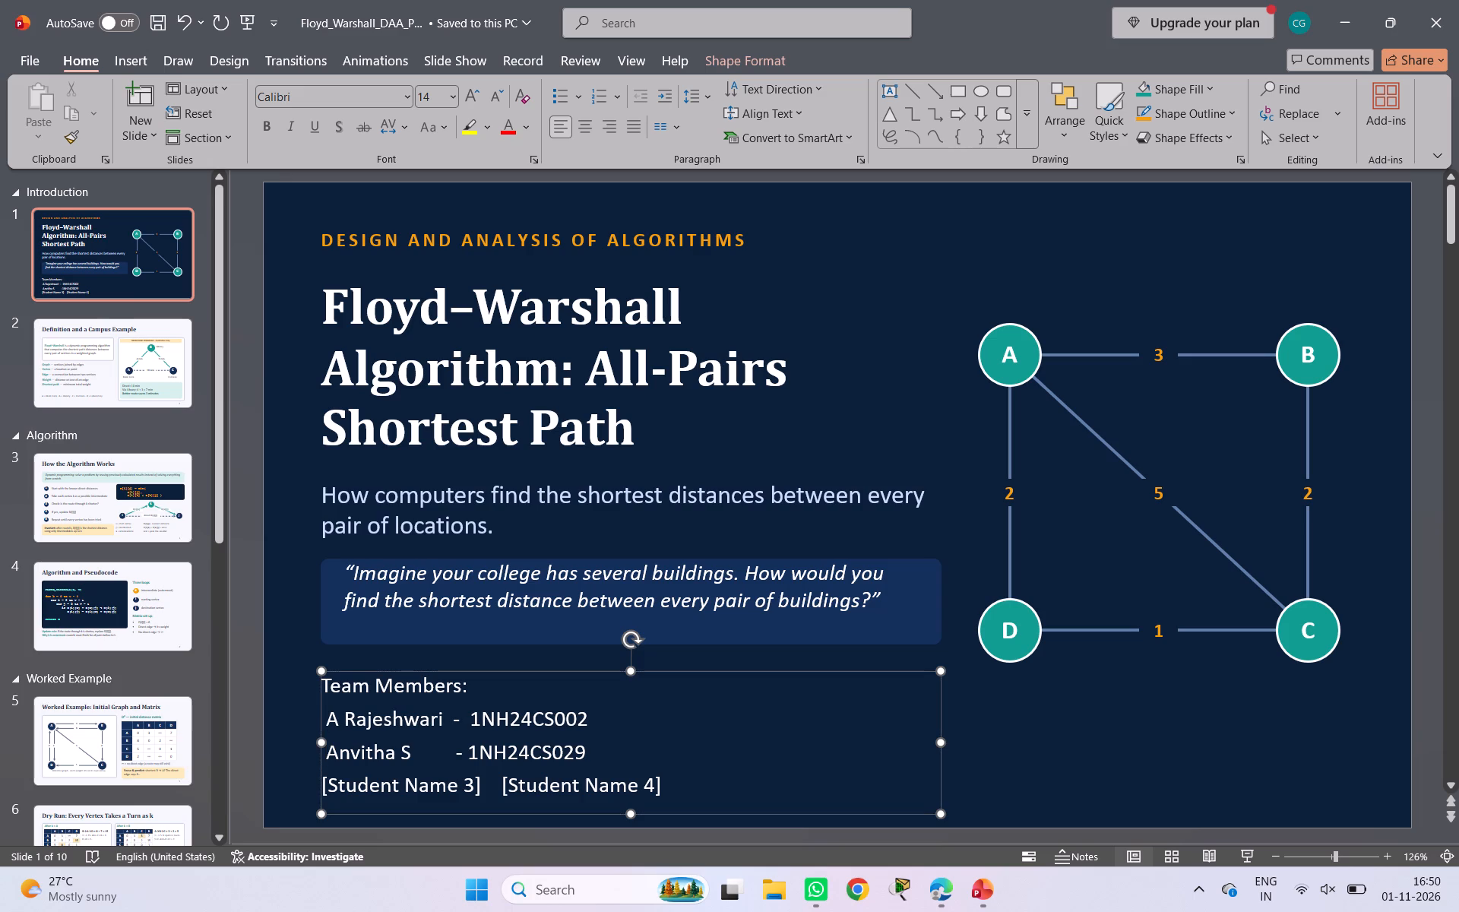
left_click(668, 774)
left_click(667, 784)
left_click(470, 752)
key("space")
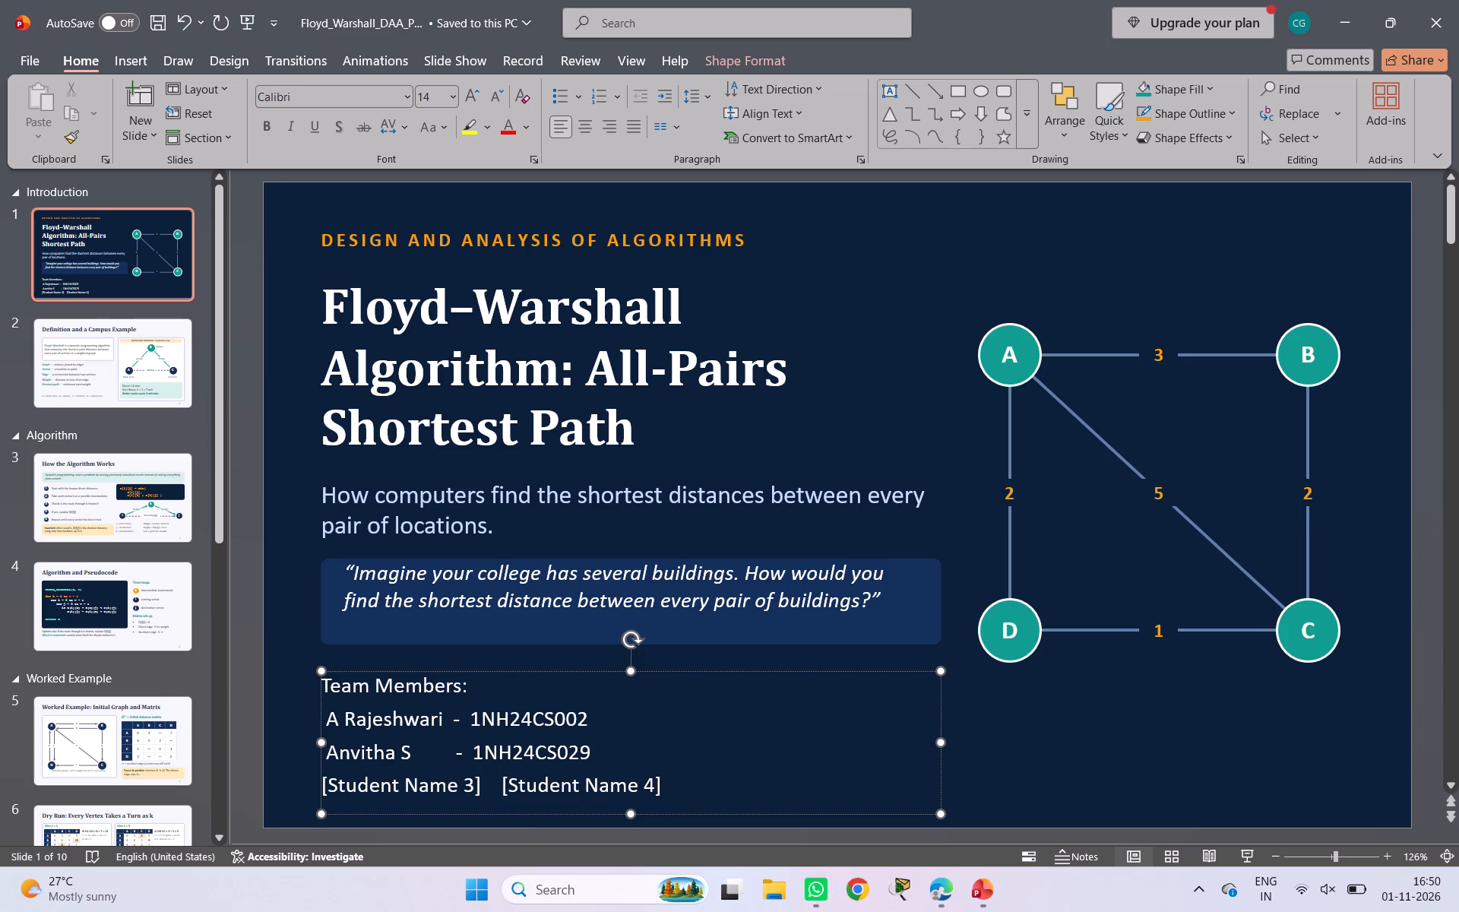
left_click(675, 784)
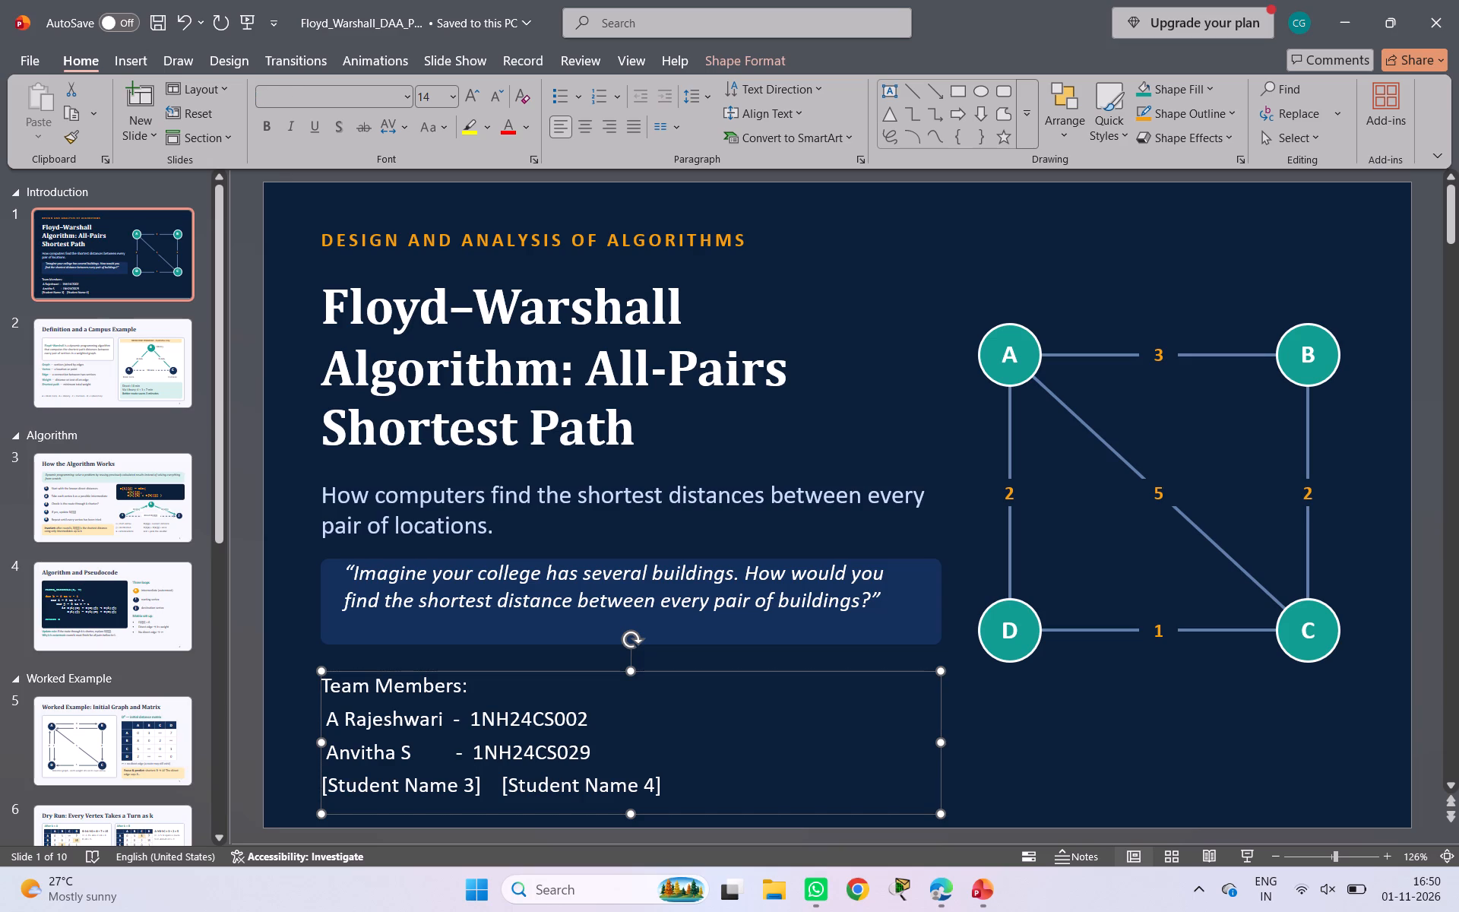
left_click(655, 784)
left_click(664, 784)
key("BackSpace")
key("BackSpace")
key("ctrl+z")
Indent both member lines and the placeholder line under "Team Members:" by four more spaces each.
left_click(330, 719)
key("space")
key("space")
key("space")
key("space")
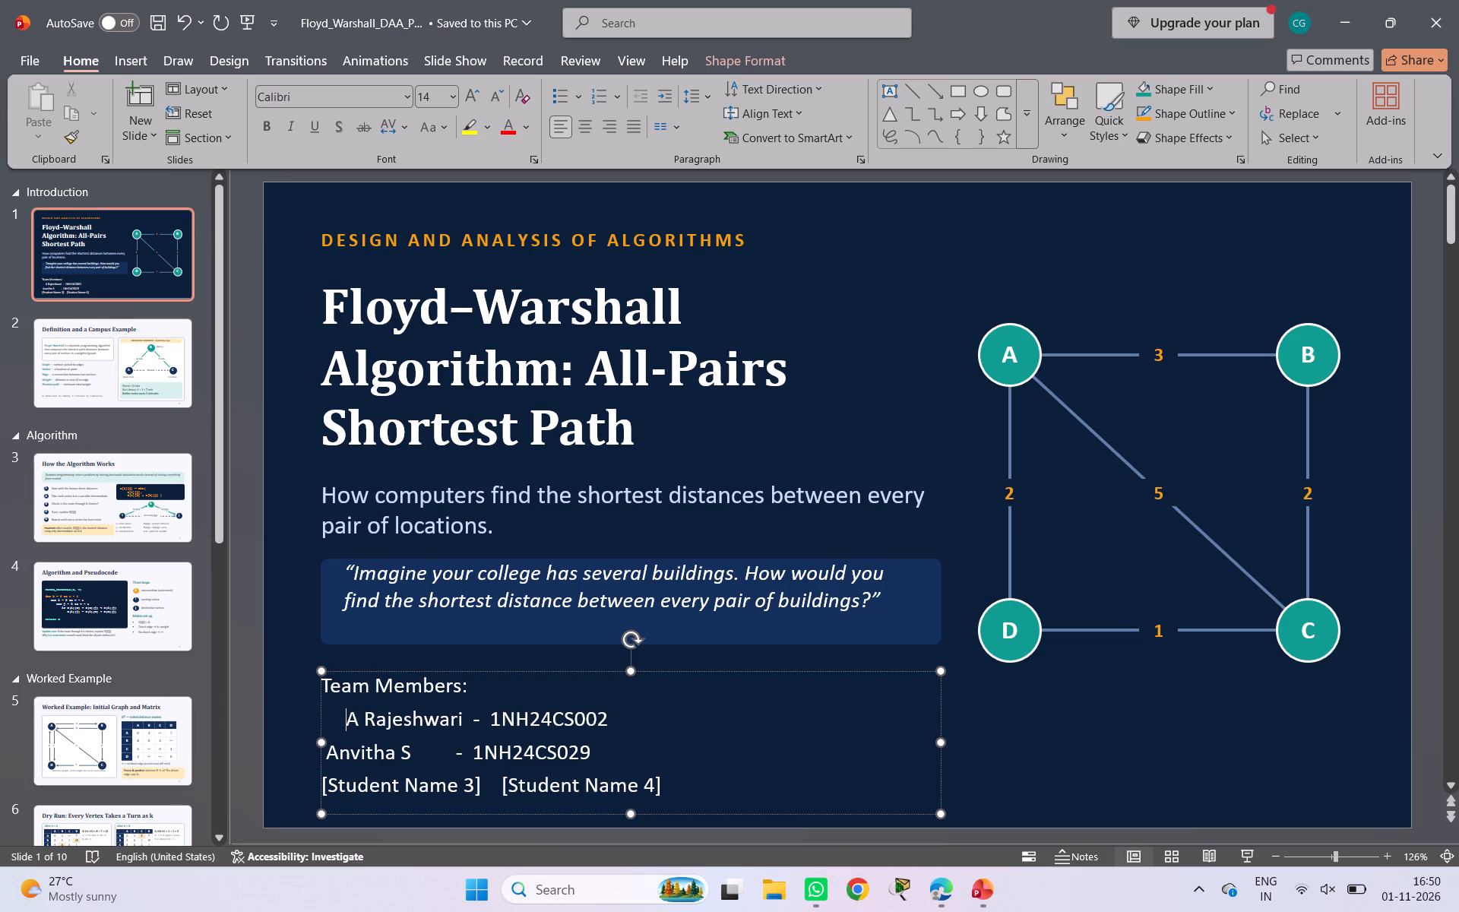
key("Down")
key("Left")
key("Left")
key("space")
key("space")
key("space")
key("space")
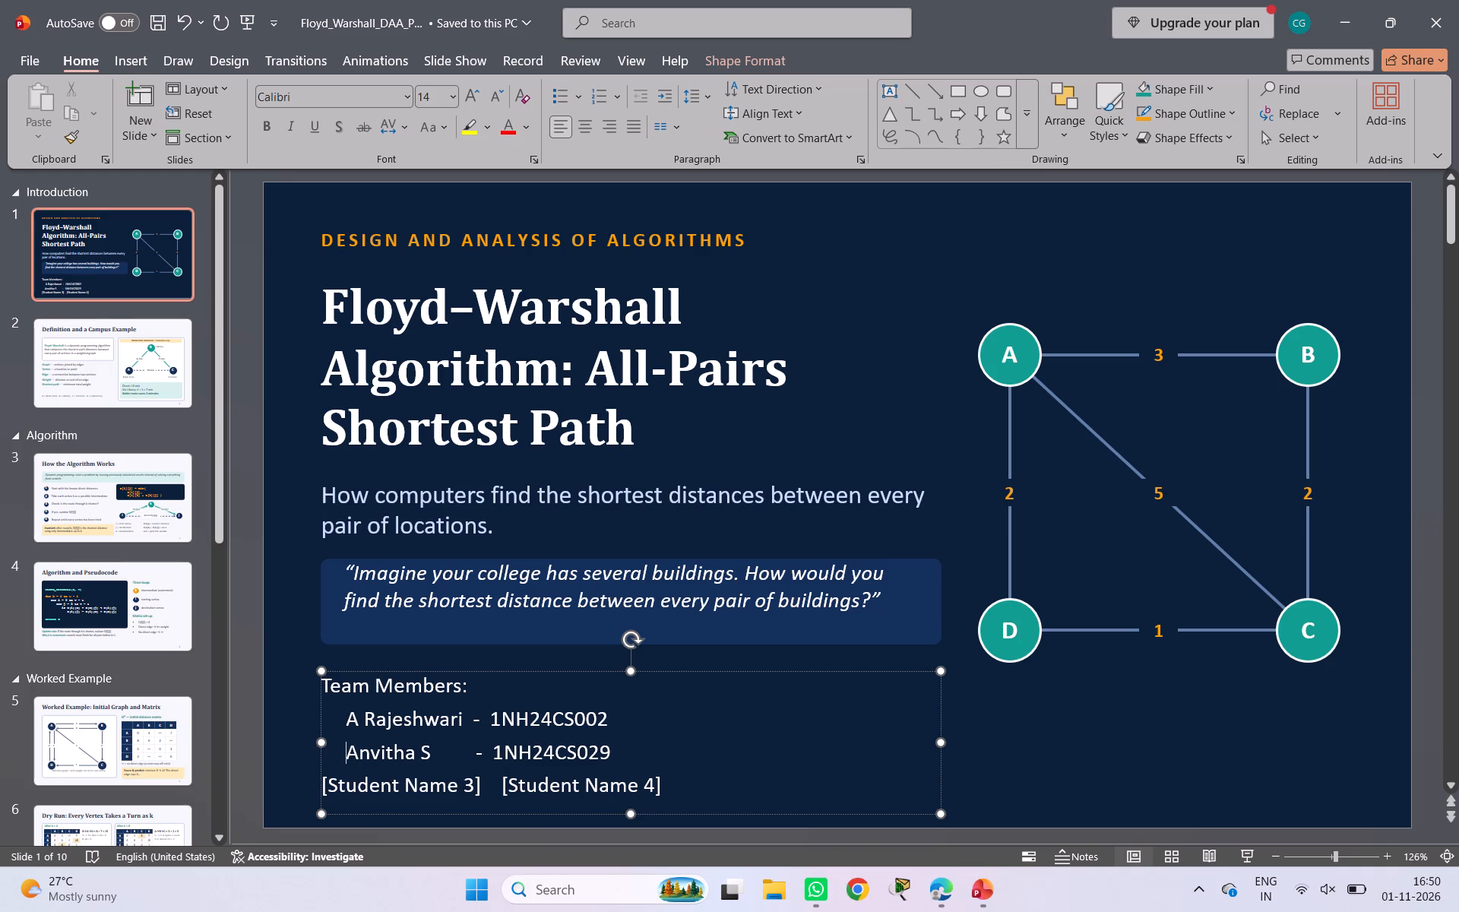
key("Down")
key("Left")
key("Left")
key("Left")
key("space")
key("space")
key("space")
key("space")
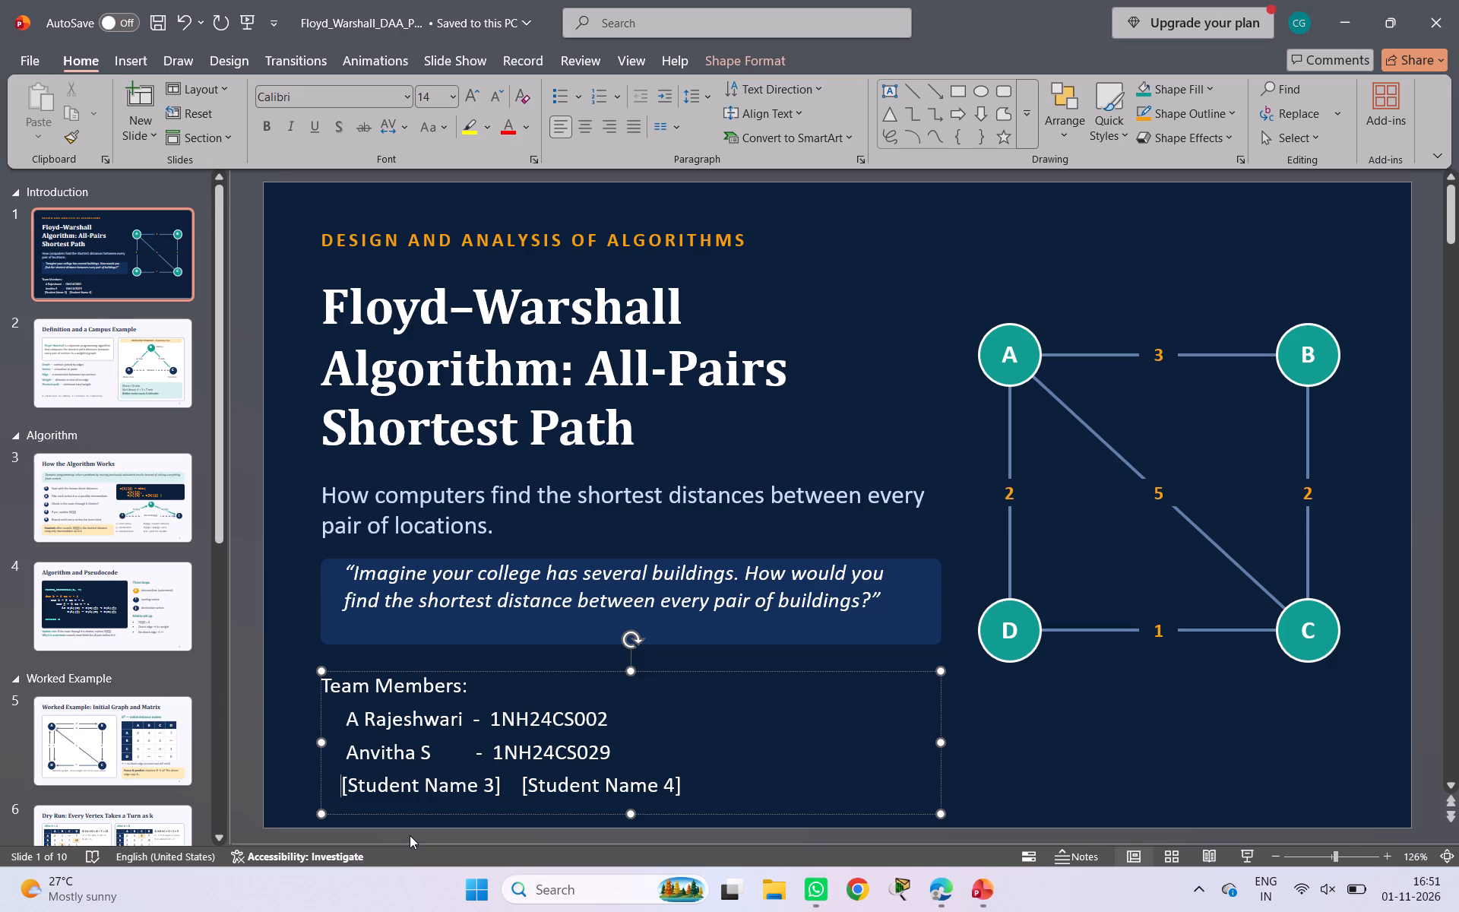
Delete the [Student Name 3] and [Student Name 4] placeholders from the last line of the team members' text box.
left_click(688, 787)
left_click_drag(342, 784, 606, 796)
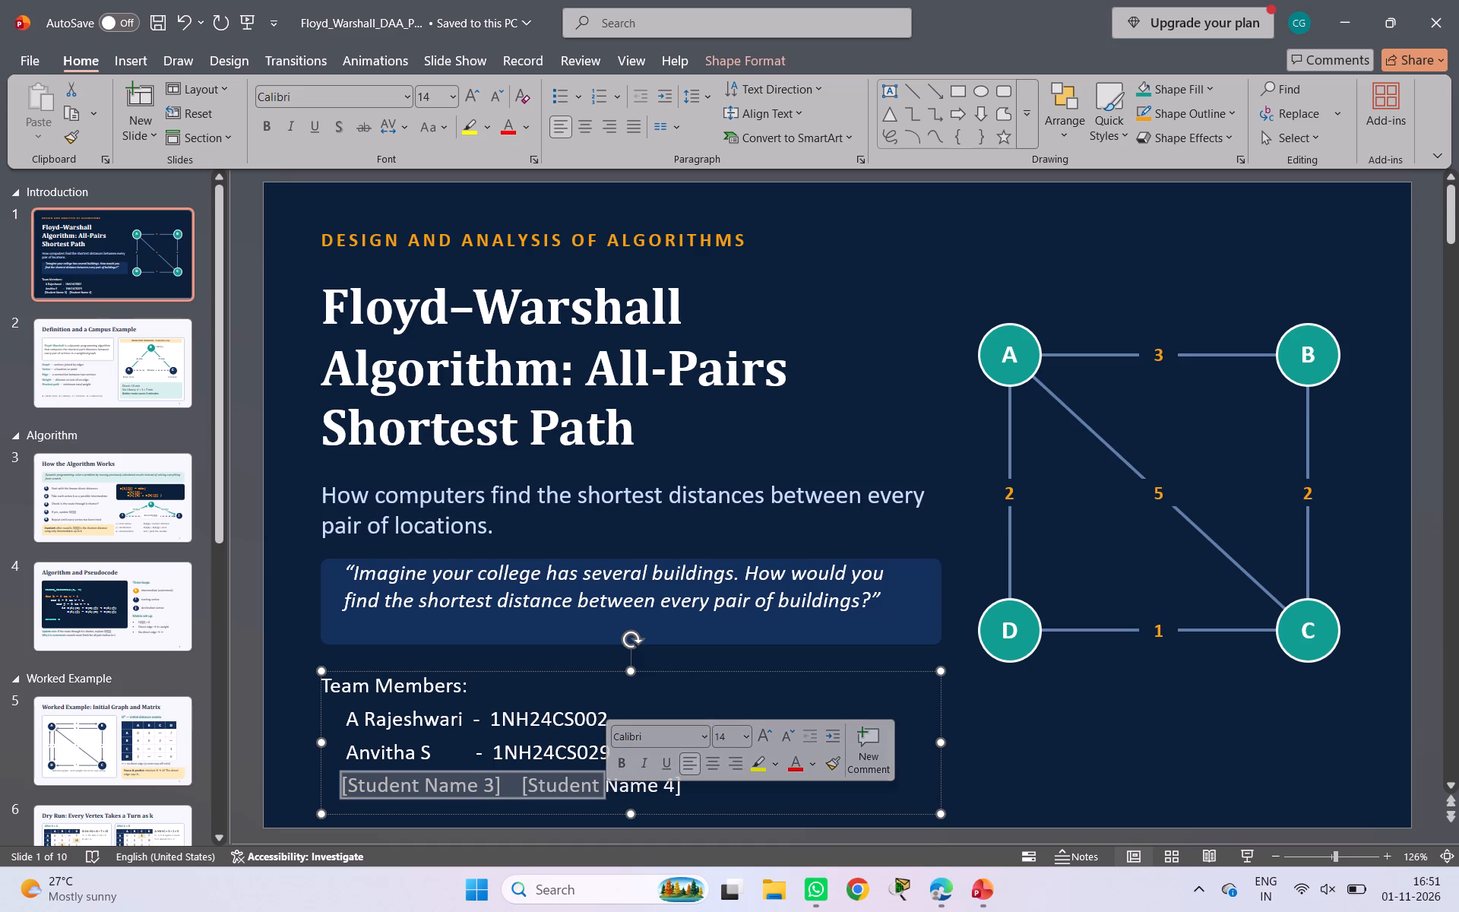
key("BackSpace")
key("Right")
key("Right")
key("Right")
key("Right")
key("Right")
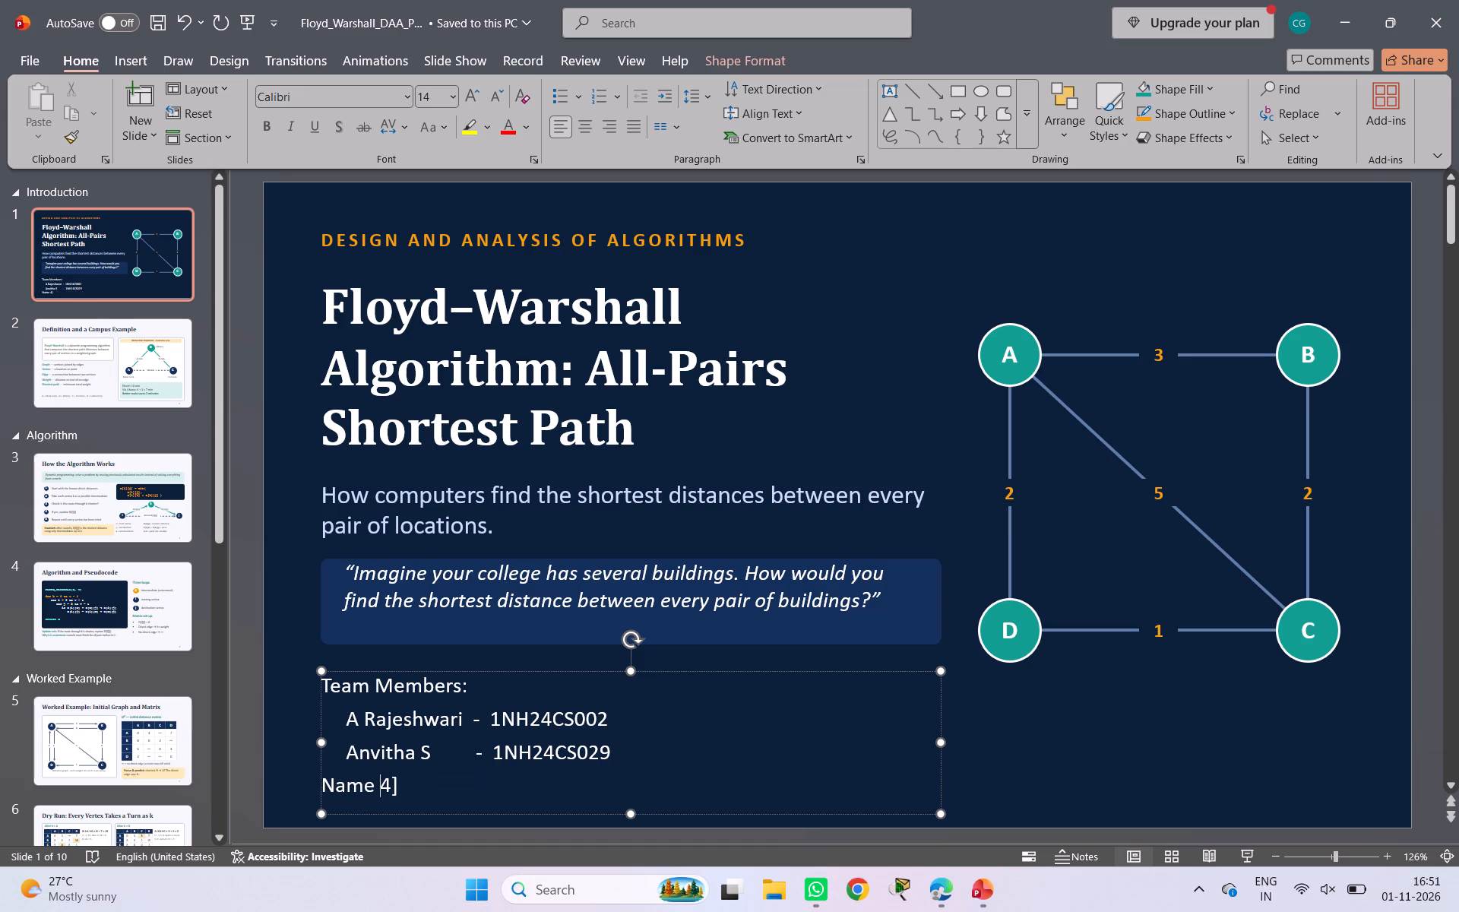
key("Right")
key("Right")
key("Right")
key("BackSpace")
key("BackSpace")
key("BackSpace")
key("BackSpace")
key("BackSpace")
key("BackSpace")
key("BackSpace")
Enter the third member's name, indented by six spaces, on the last line of the team members' text box.
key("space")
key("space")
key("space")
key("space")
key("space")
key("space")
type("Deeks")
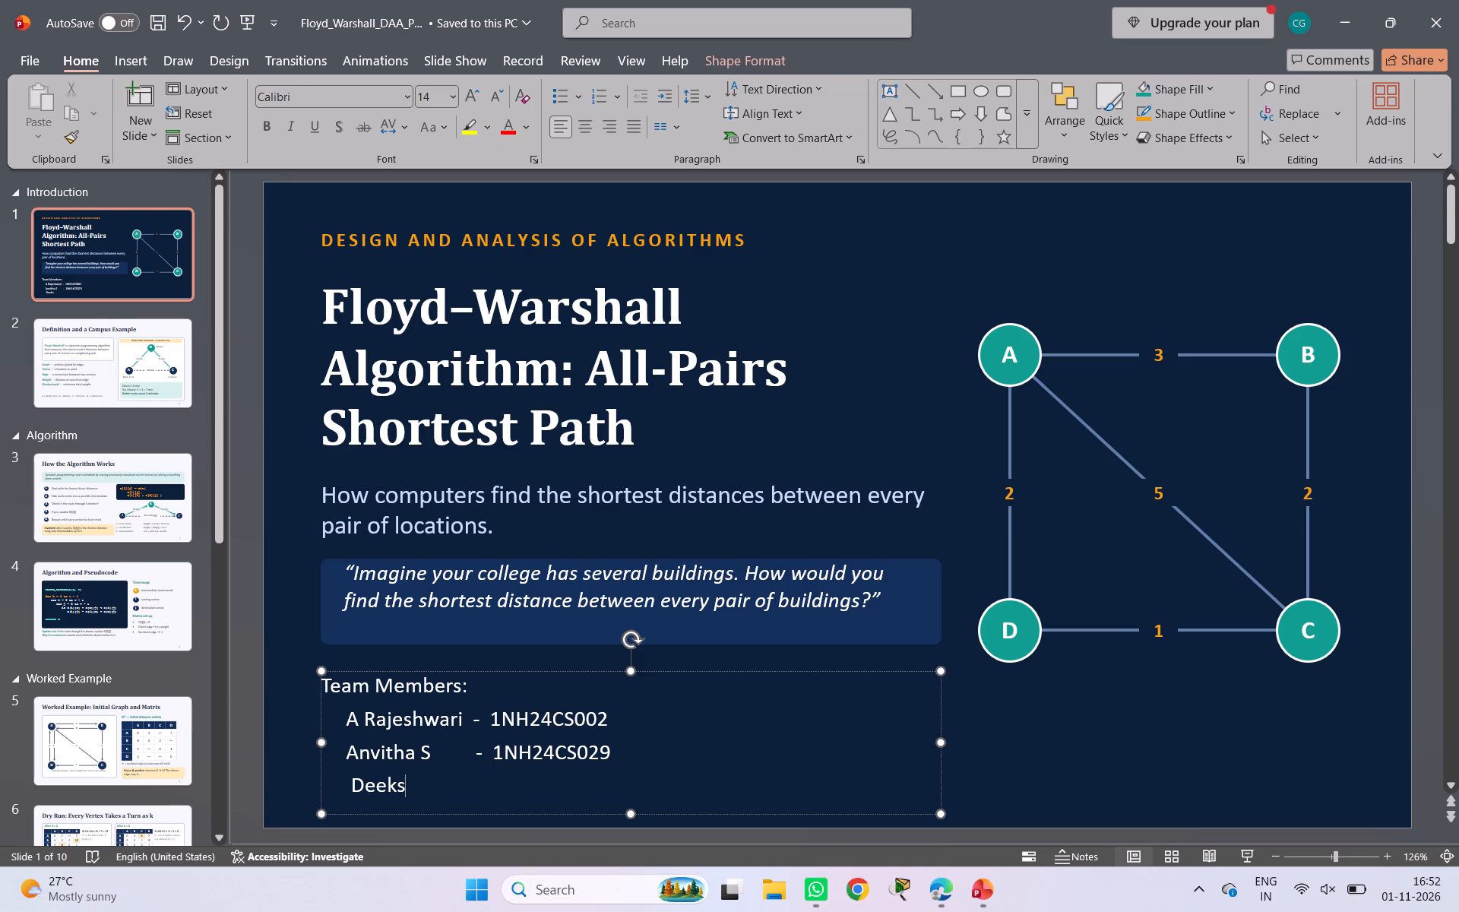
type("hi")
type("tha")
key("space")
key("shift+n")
Remove two leading spaces before the third member's name.
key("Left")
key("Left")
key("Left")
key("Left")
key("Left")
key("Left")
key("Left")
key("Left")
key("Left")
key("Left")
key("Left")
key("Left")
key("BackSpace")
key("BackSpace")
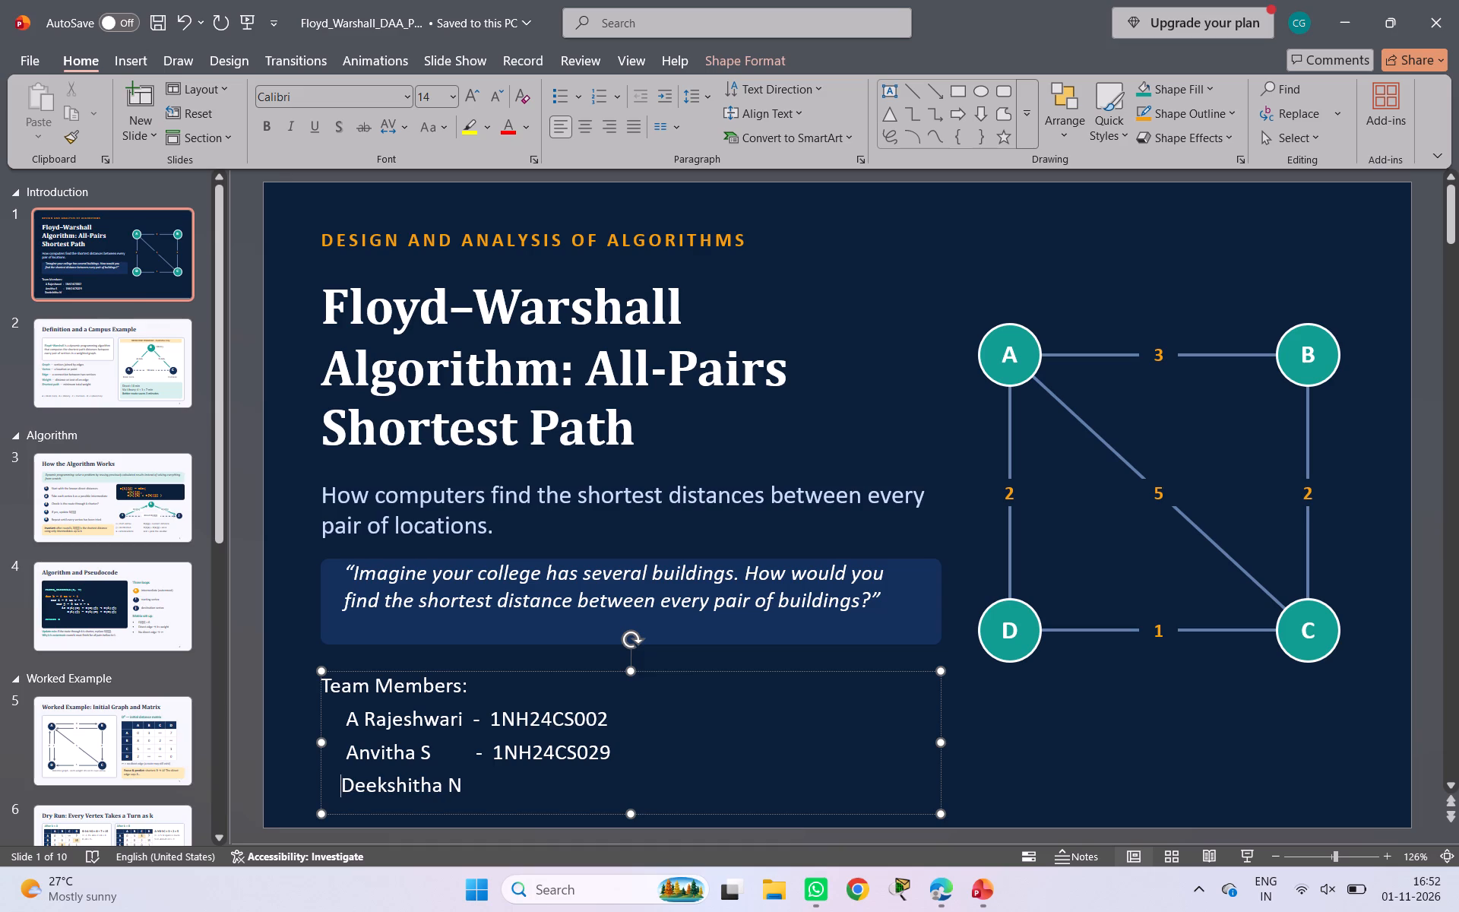
Add three spaces, a dash and one more space after the third member's name.
left_click(487, 785)
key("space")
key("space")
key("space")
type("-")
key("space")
Align the third member's line with those above by adding one leading space and removing one space before the dash.
left_click(339, 782)
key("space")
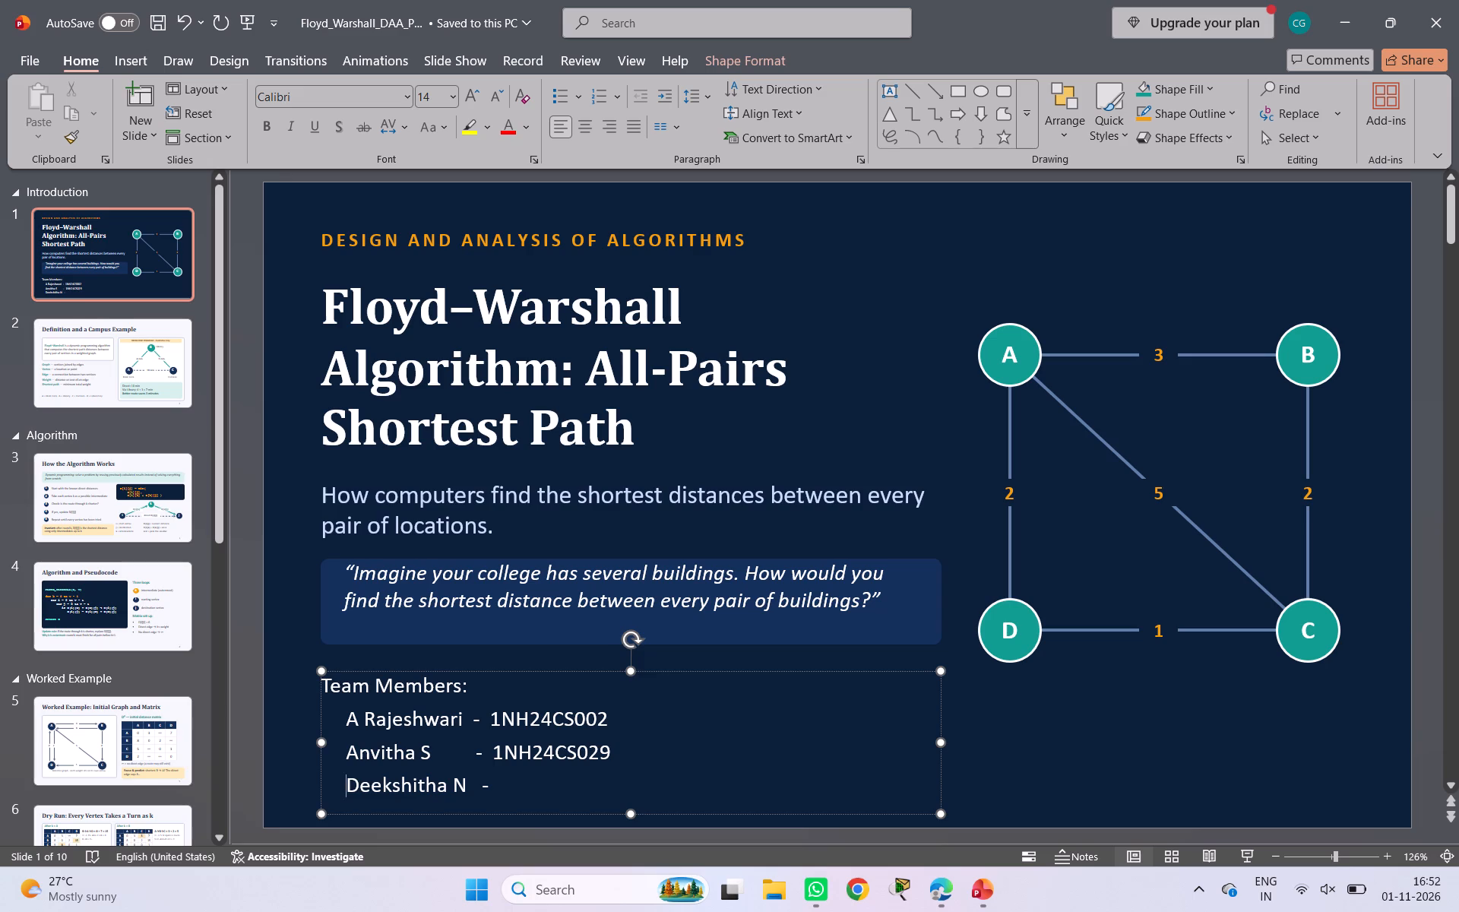
left_click(477, 786)
key("BackSpace")
left_click(505, 781)
Enter the third member's student ID number after the dash, using the same prefix as the IDs above.
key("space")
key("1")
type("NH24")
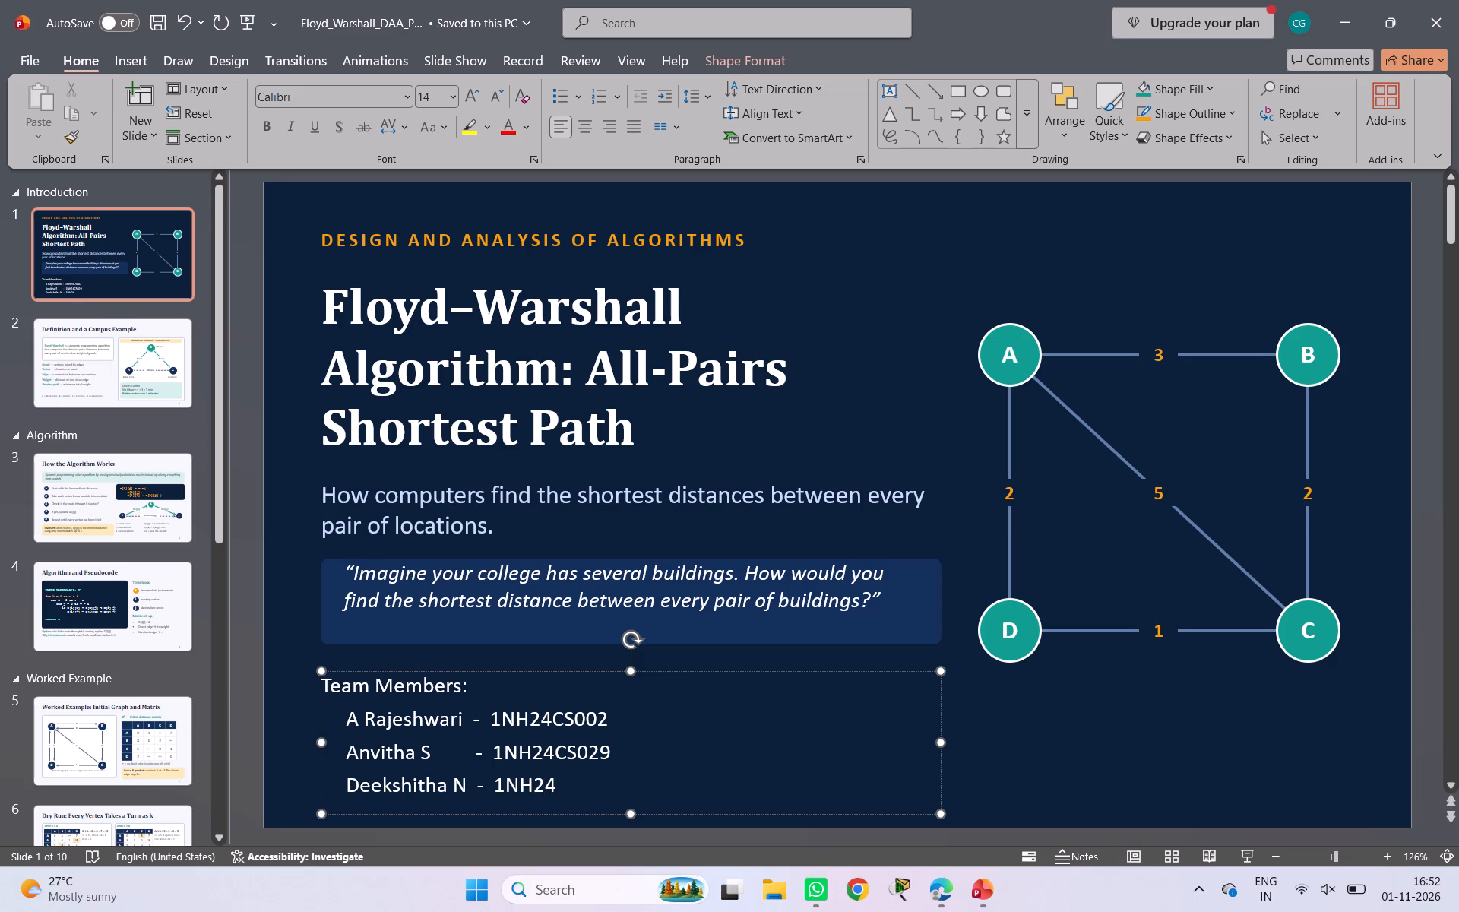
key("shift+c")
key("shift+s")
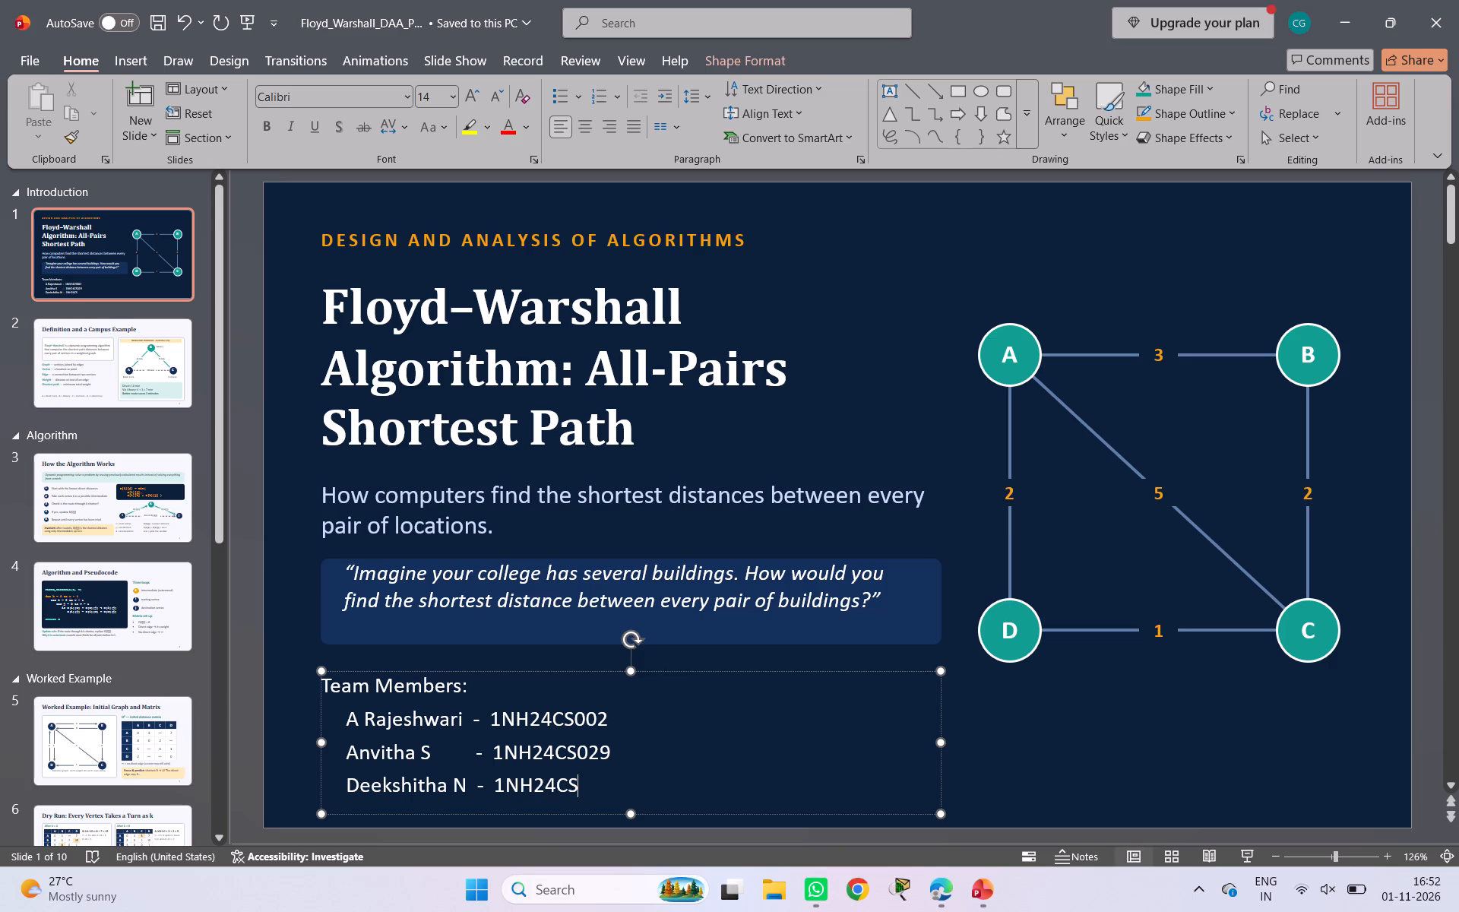
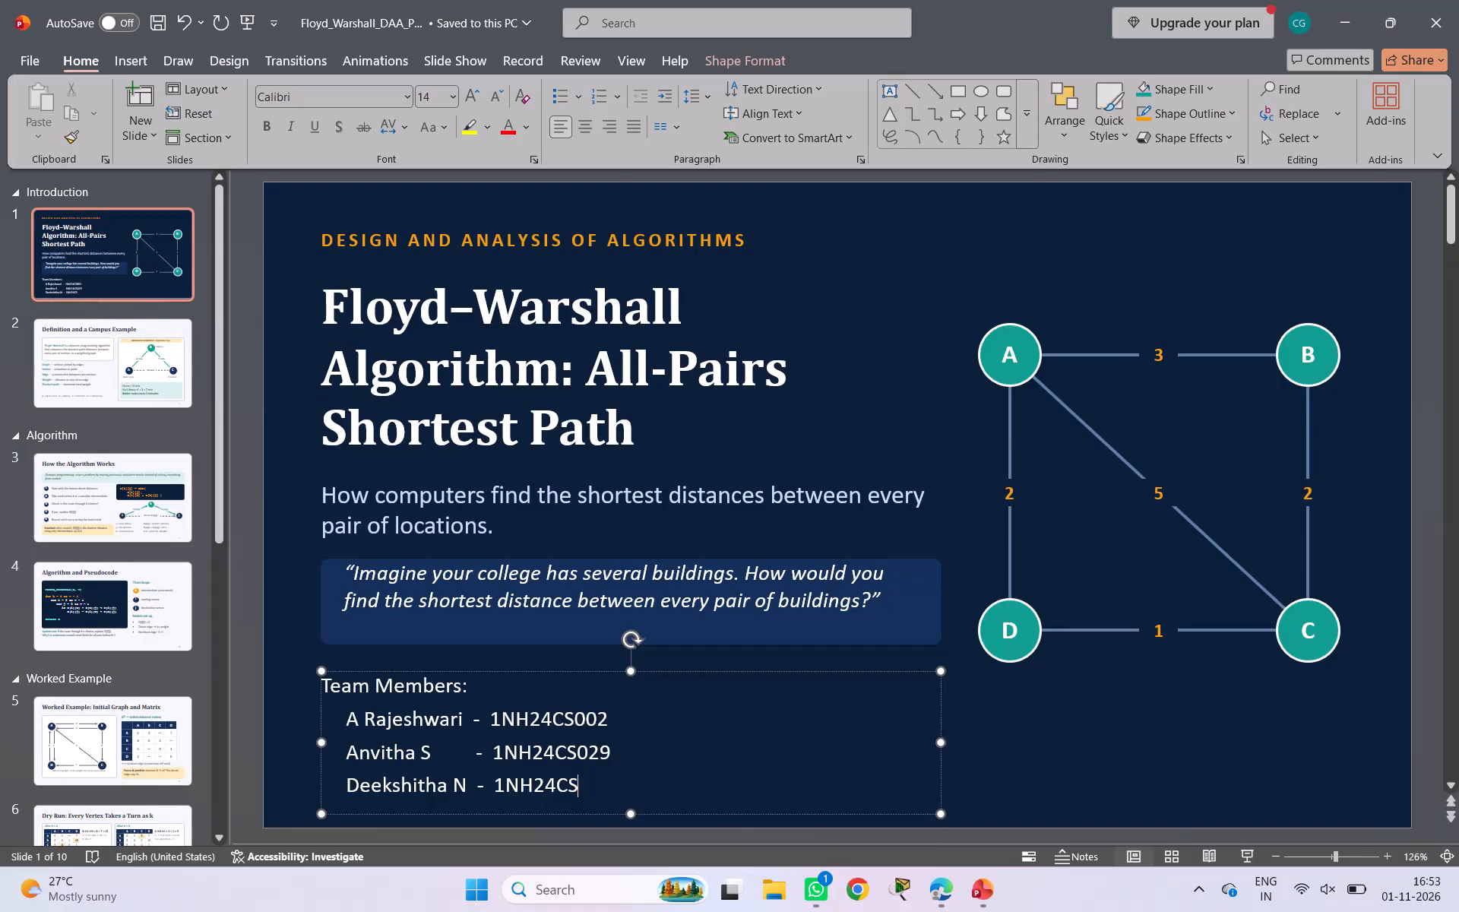
Correct the last two digits of the second member's student ID.
left_click(616, 752)
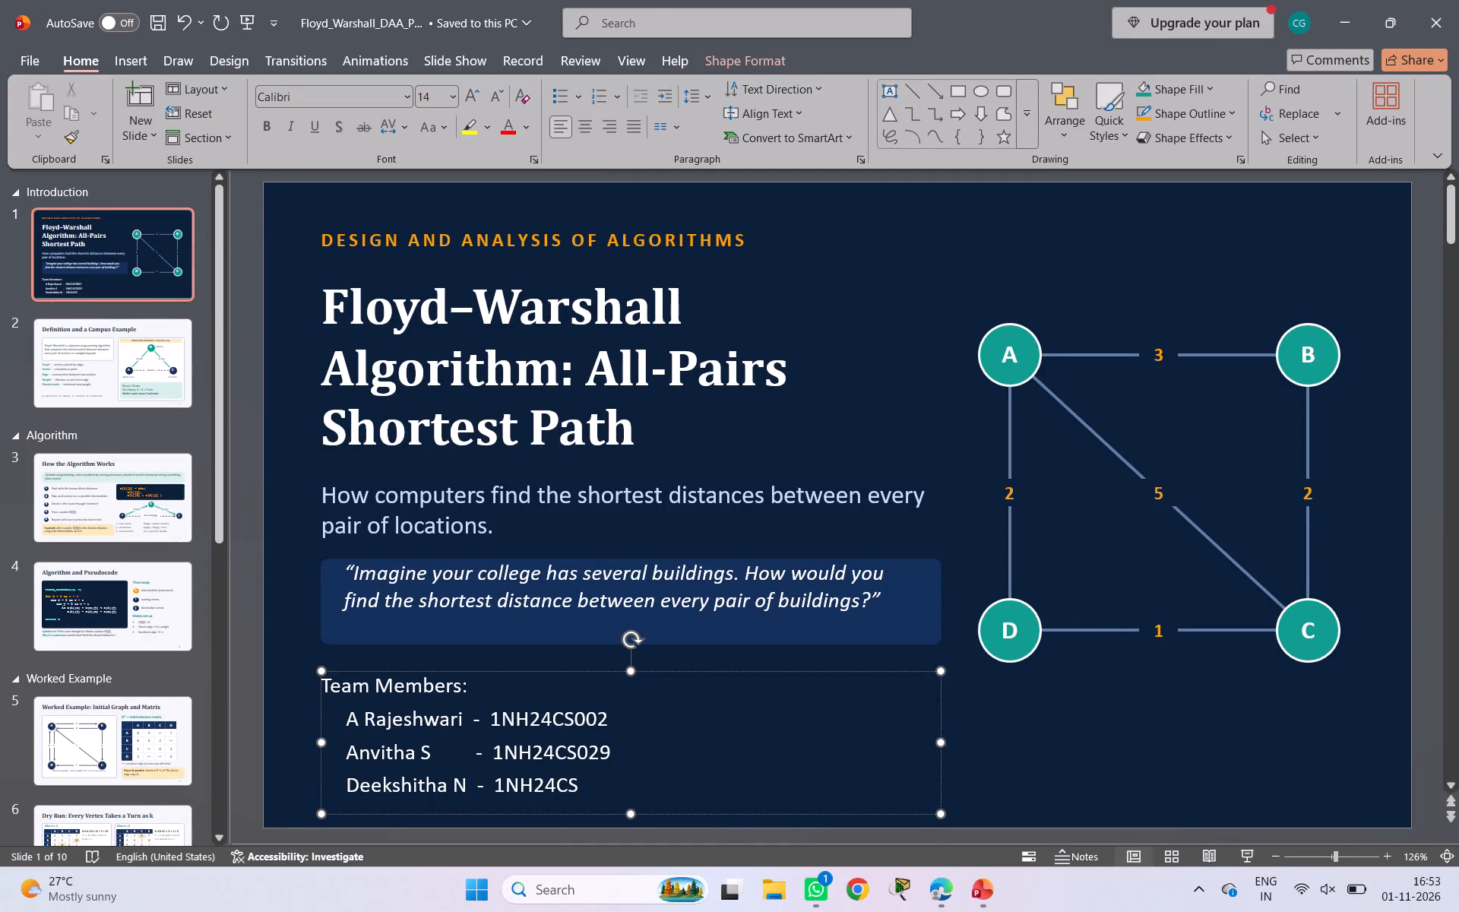
left_click(606, 741)
key("BackSpace")
key("BackSpace")
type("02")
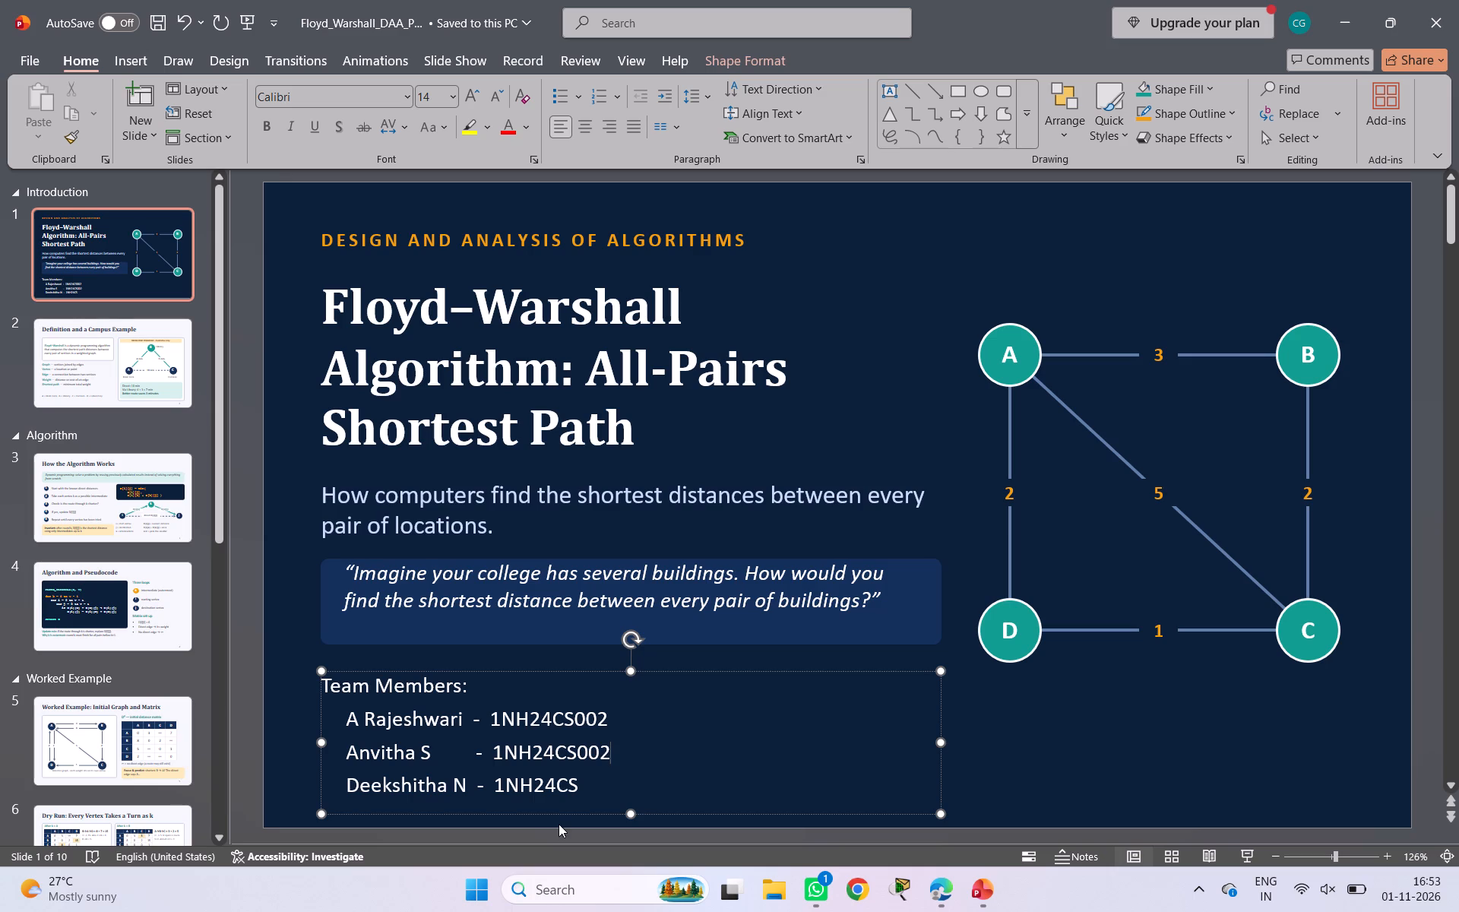
Complete the third member's student ID with its last three digits and start a new line below it.
left_click(595, 790)
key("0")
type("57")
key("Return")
Shorten the quote box on the cover slide slightly by raising its bottom edge.
scroll(734, 743, "down", 4)
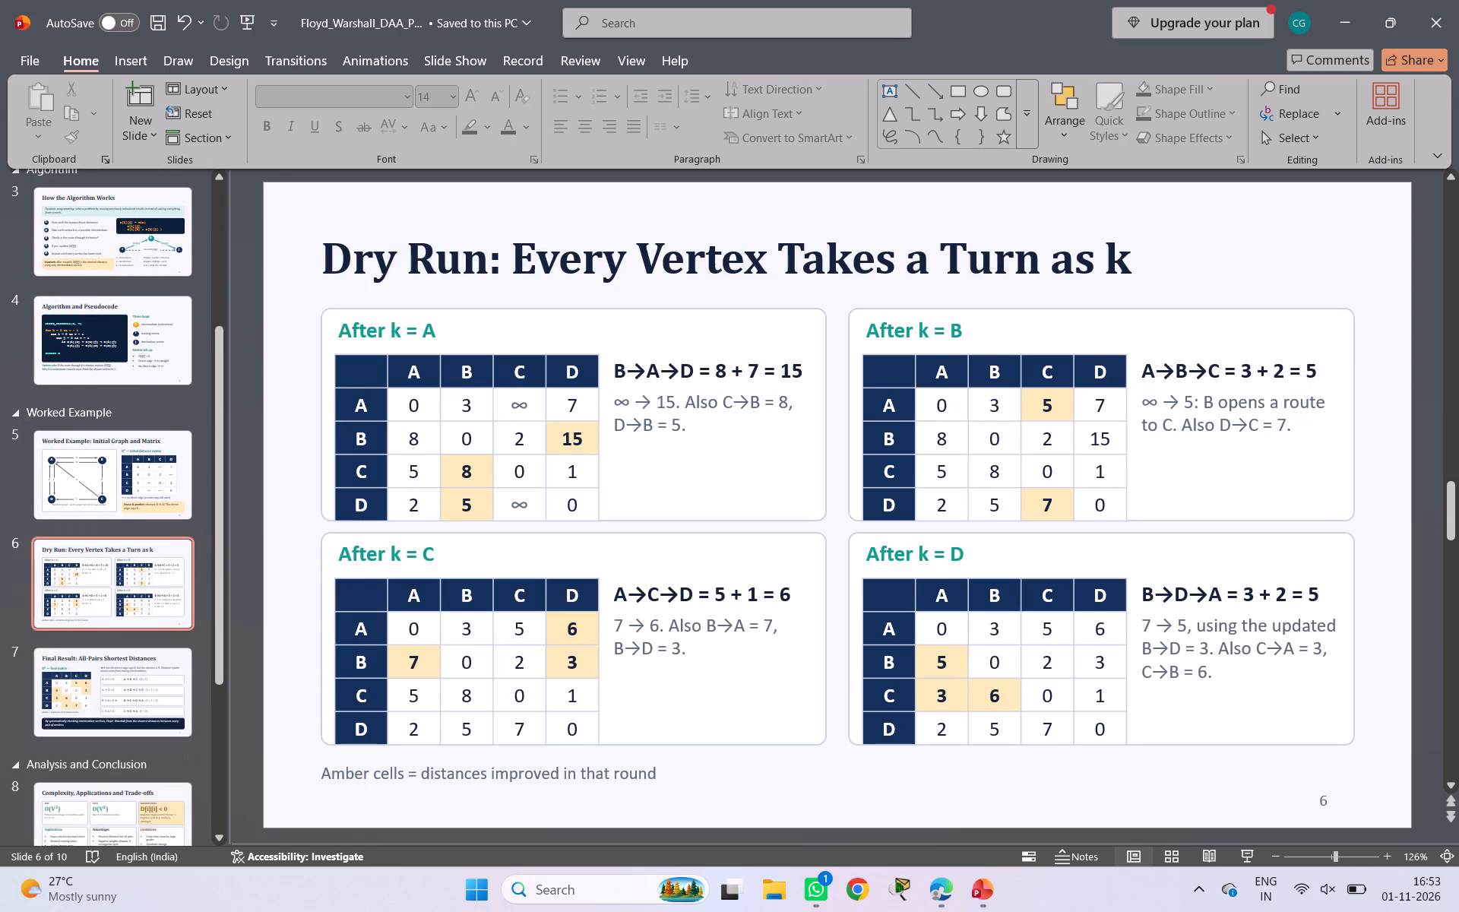
scroll(138, 277, "up", 20)
scroll(138, 277, "up", 12)
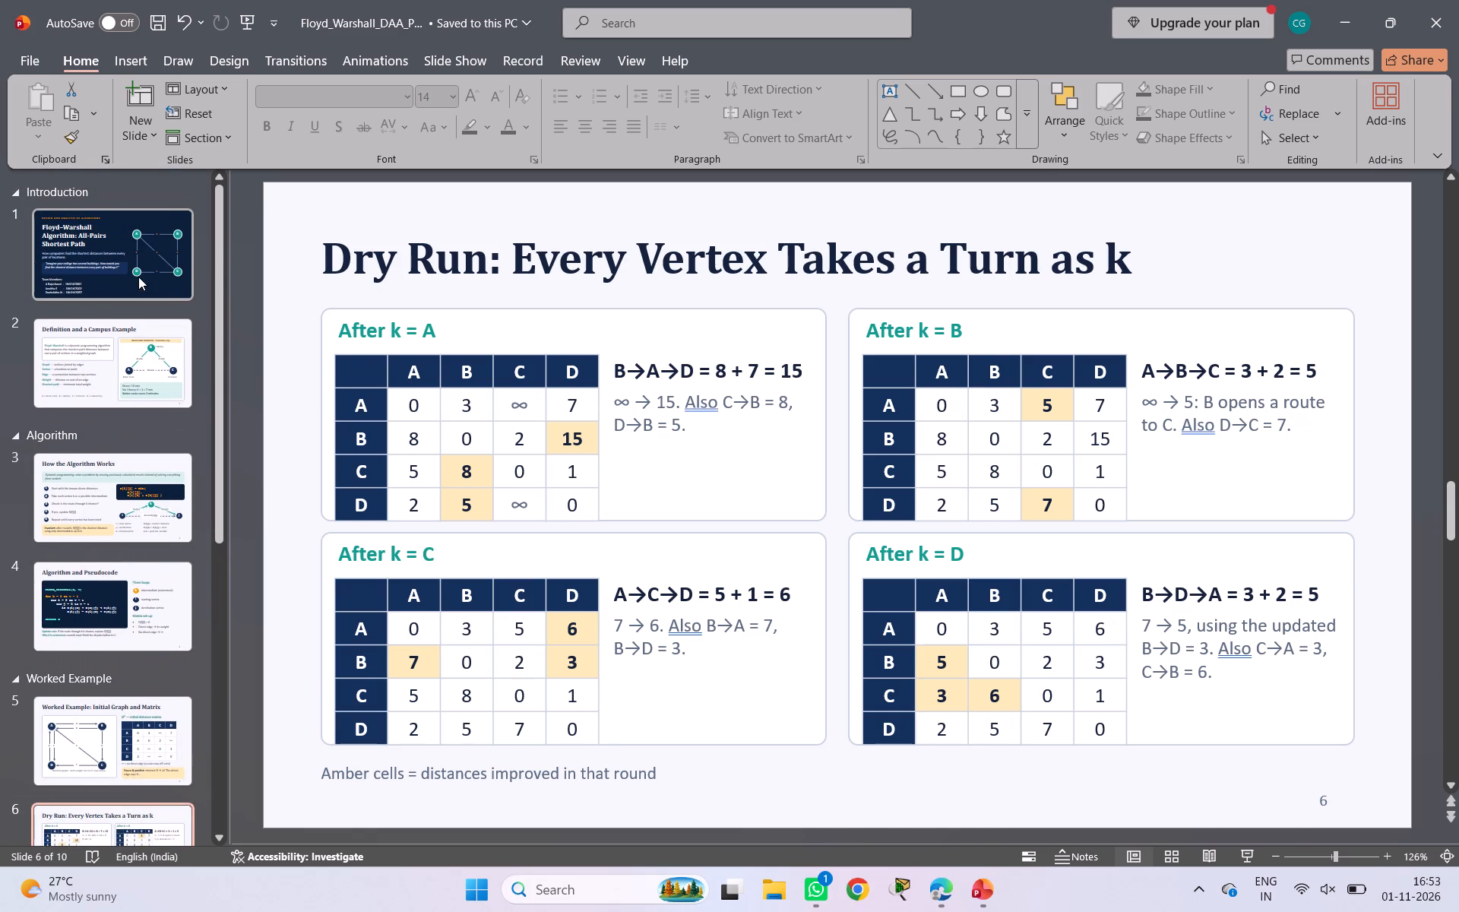
left_click(138, 277)
left_click(562, 619)
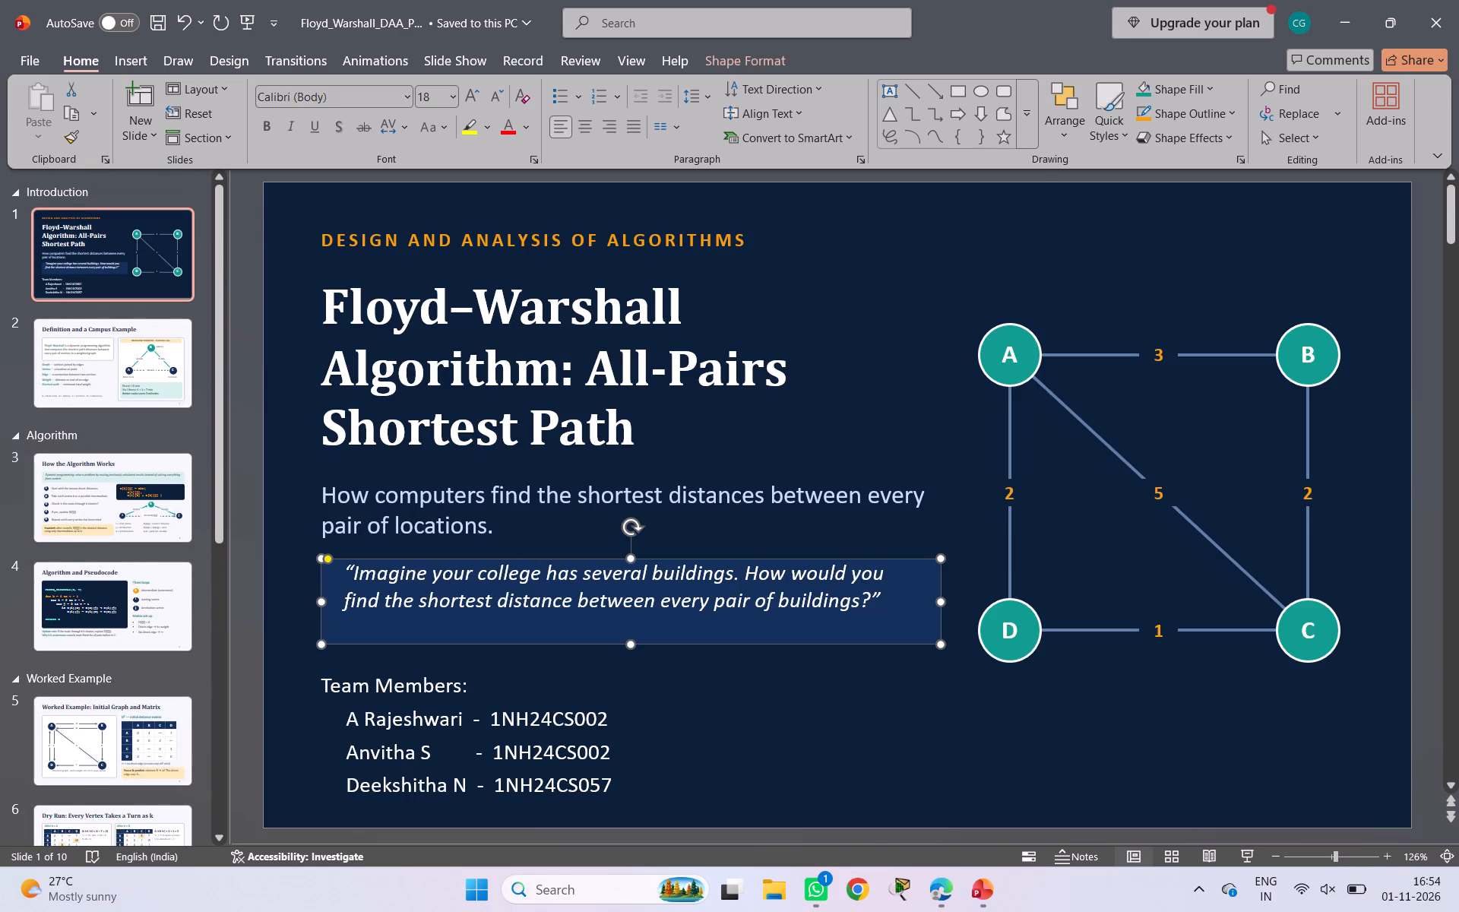
left_click_drag(632, 646, 636, 627)
Extend the team members' text box upward so its top edge sits just below the quote box.
left_click(593, 711)
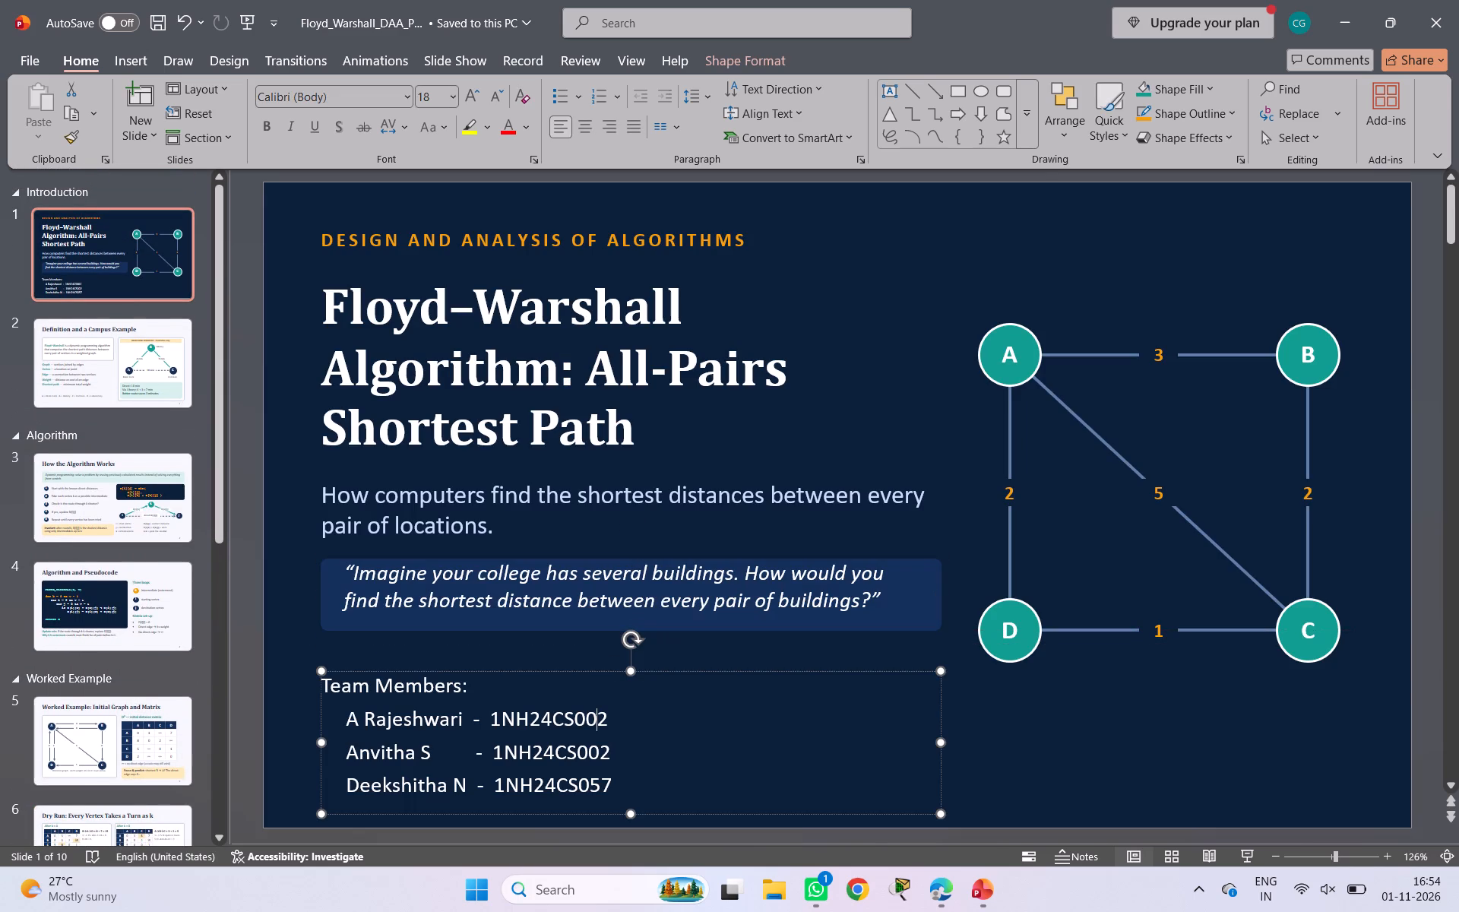
left_click_drag(630, 667, 634, 648)
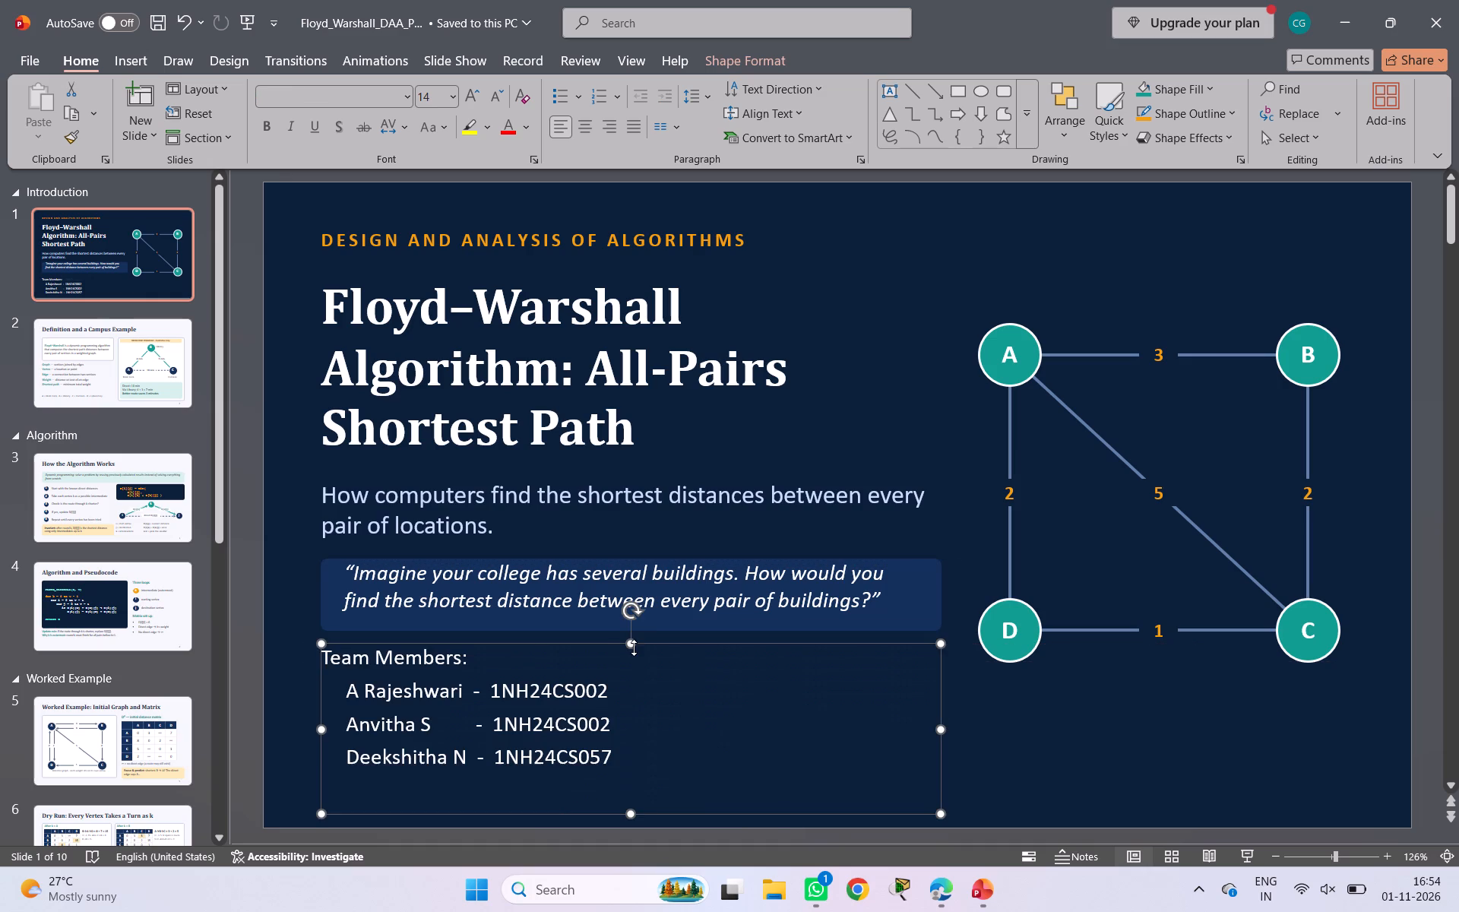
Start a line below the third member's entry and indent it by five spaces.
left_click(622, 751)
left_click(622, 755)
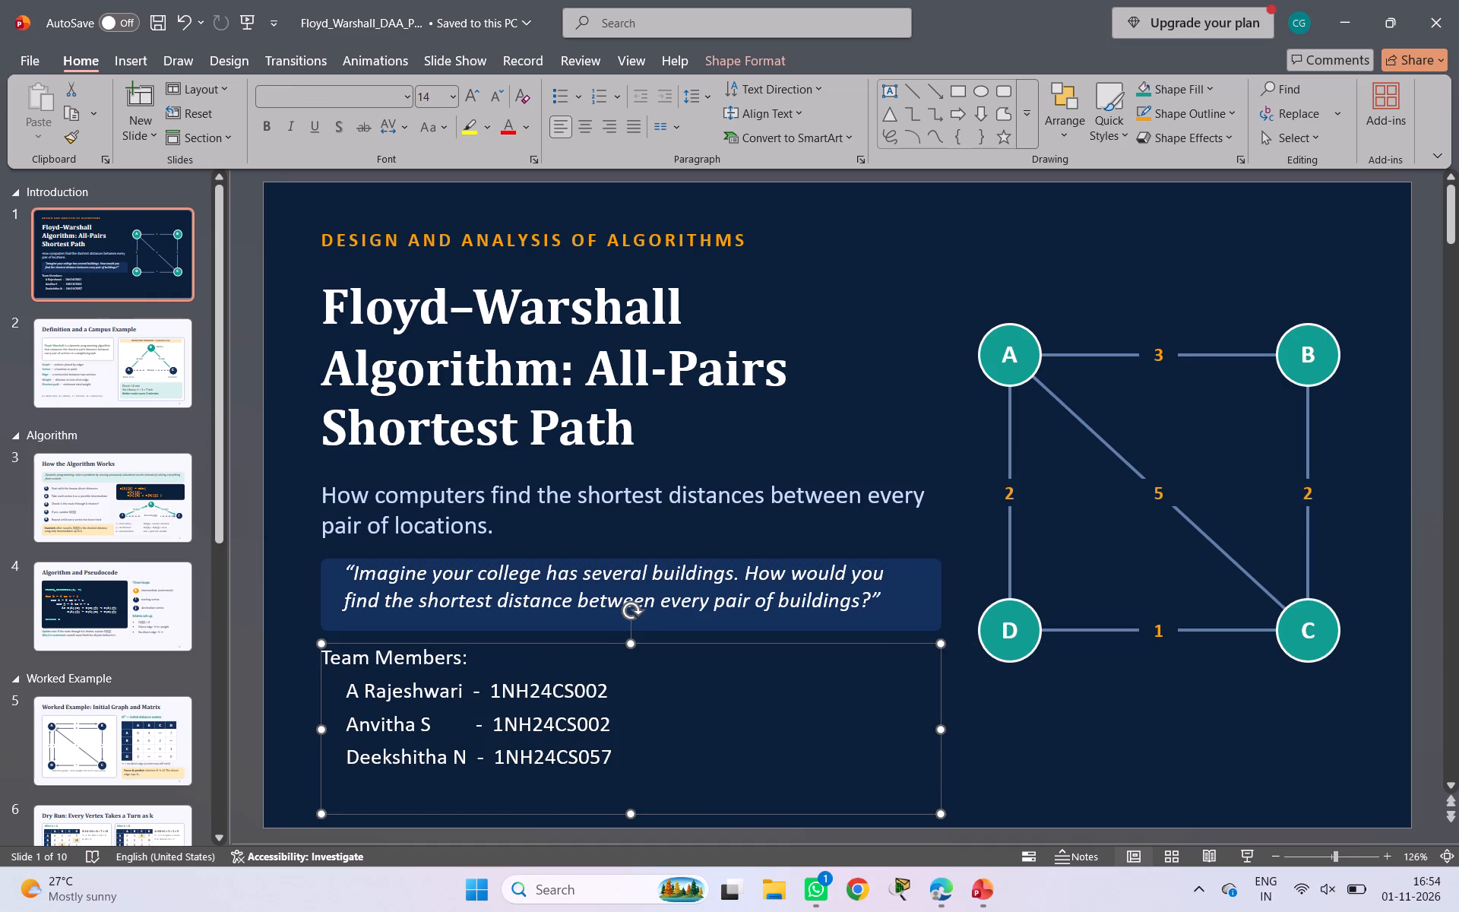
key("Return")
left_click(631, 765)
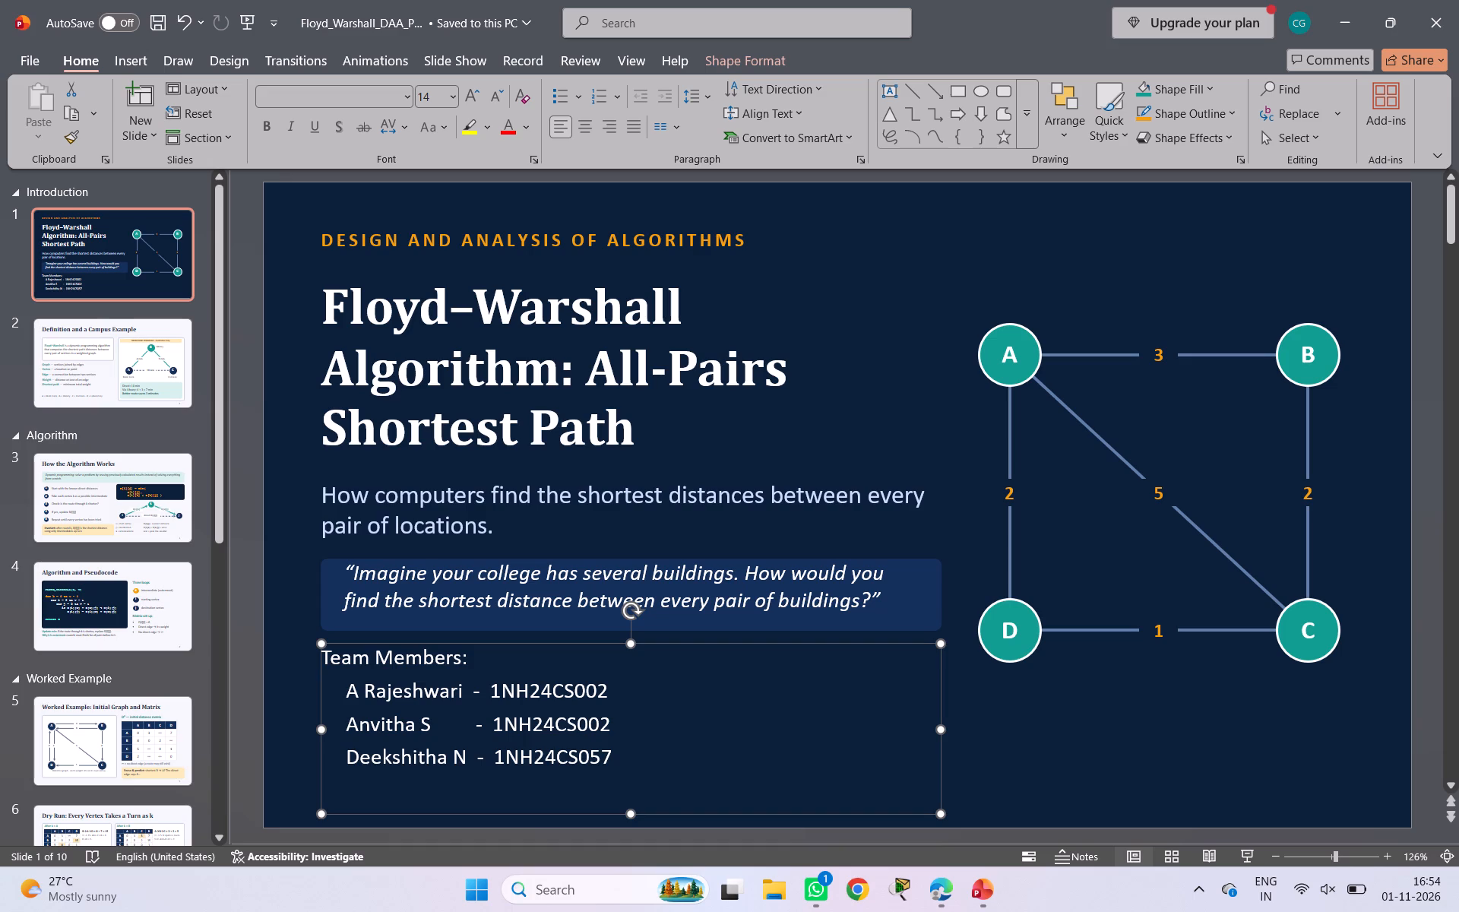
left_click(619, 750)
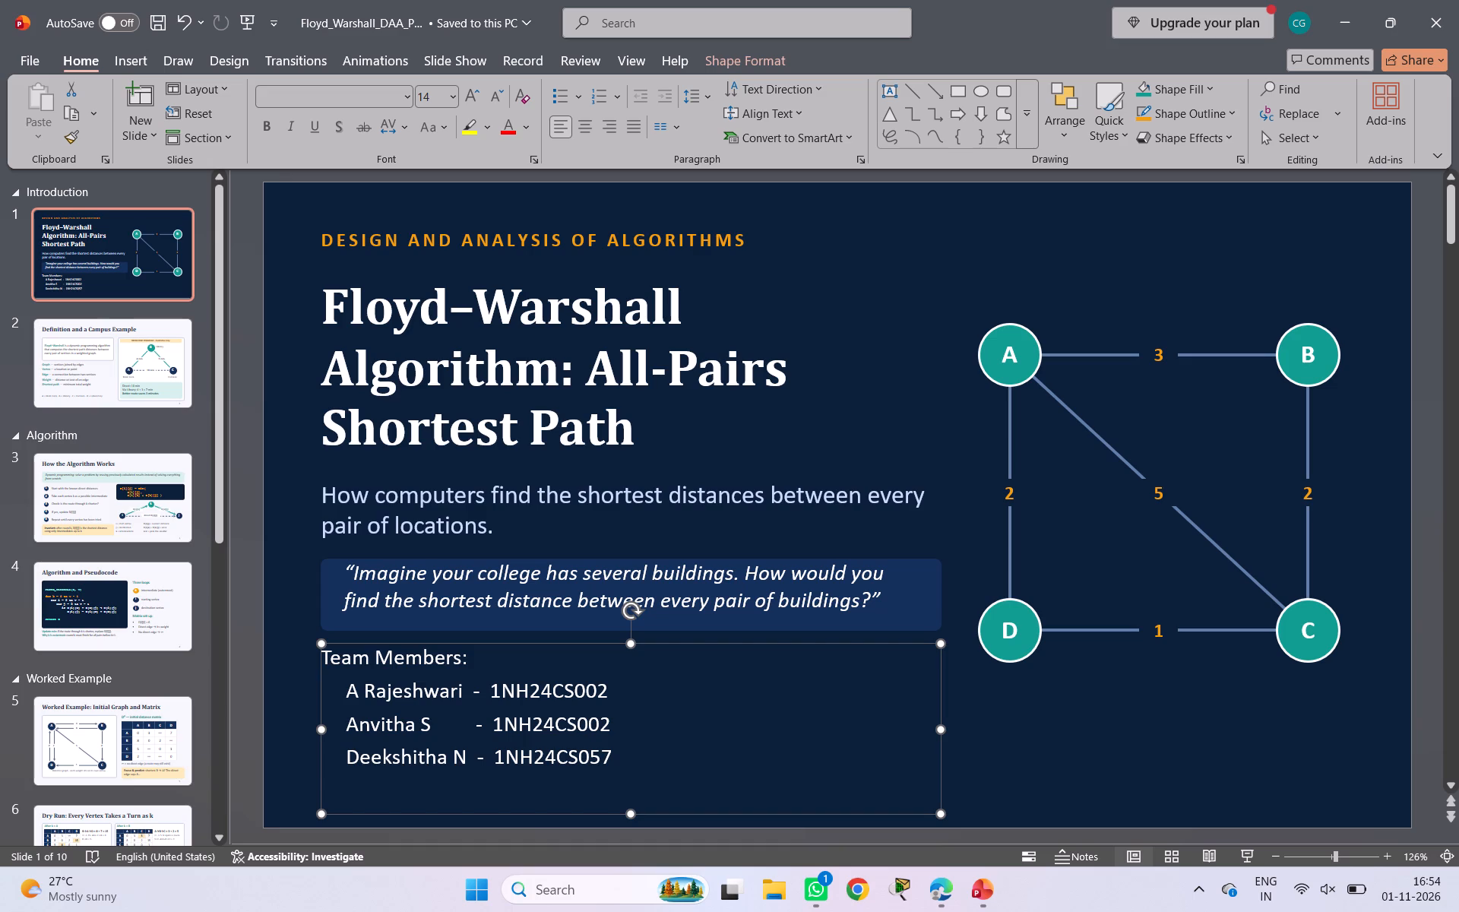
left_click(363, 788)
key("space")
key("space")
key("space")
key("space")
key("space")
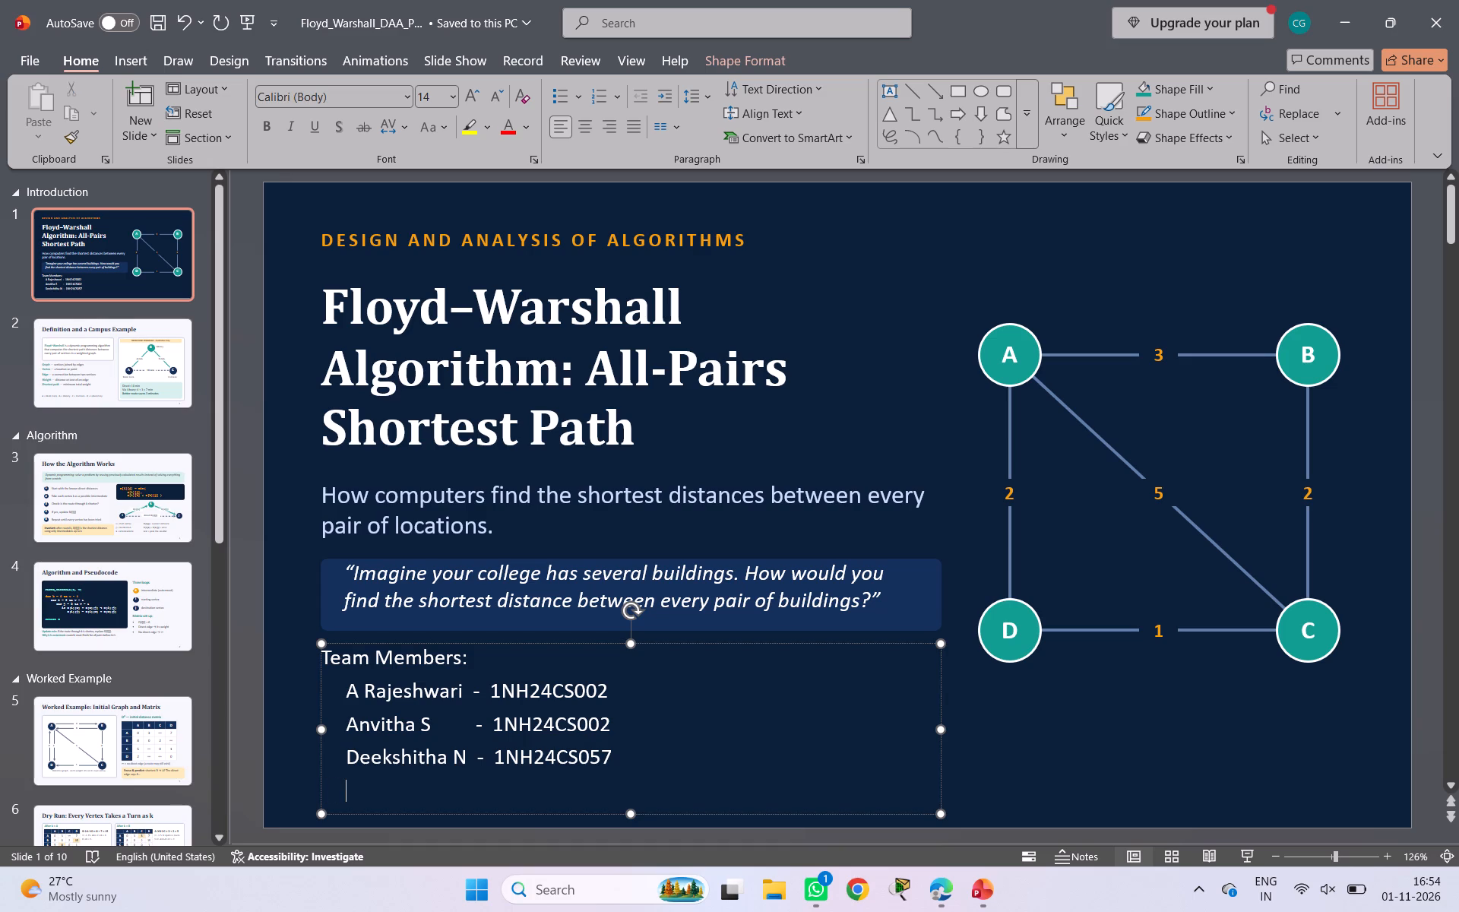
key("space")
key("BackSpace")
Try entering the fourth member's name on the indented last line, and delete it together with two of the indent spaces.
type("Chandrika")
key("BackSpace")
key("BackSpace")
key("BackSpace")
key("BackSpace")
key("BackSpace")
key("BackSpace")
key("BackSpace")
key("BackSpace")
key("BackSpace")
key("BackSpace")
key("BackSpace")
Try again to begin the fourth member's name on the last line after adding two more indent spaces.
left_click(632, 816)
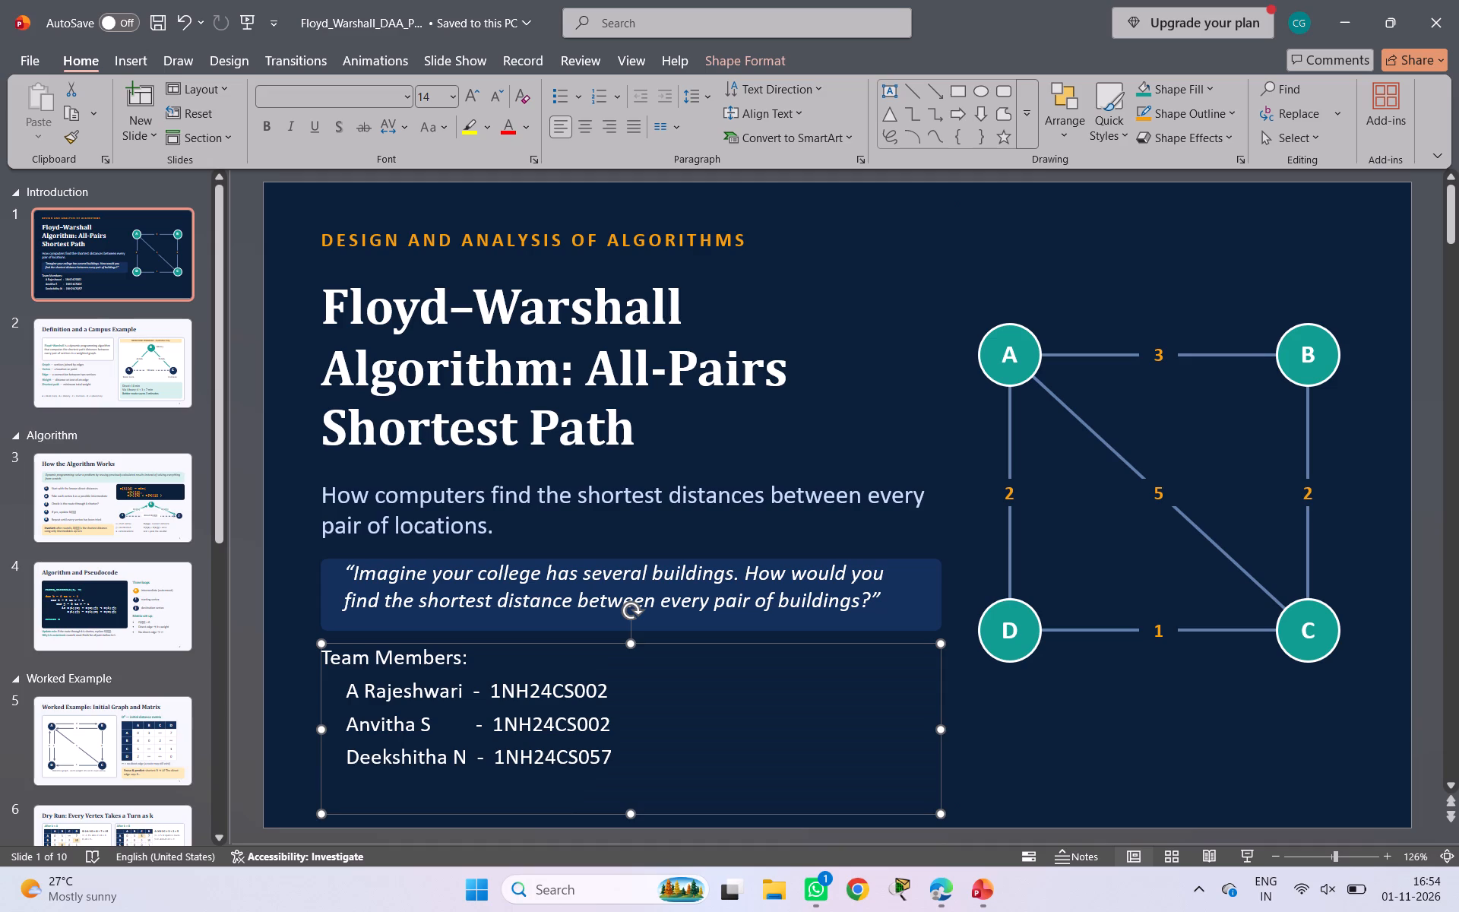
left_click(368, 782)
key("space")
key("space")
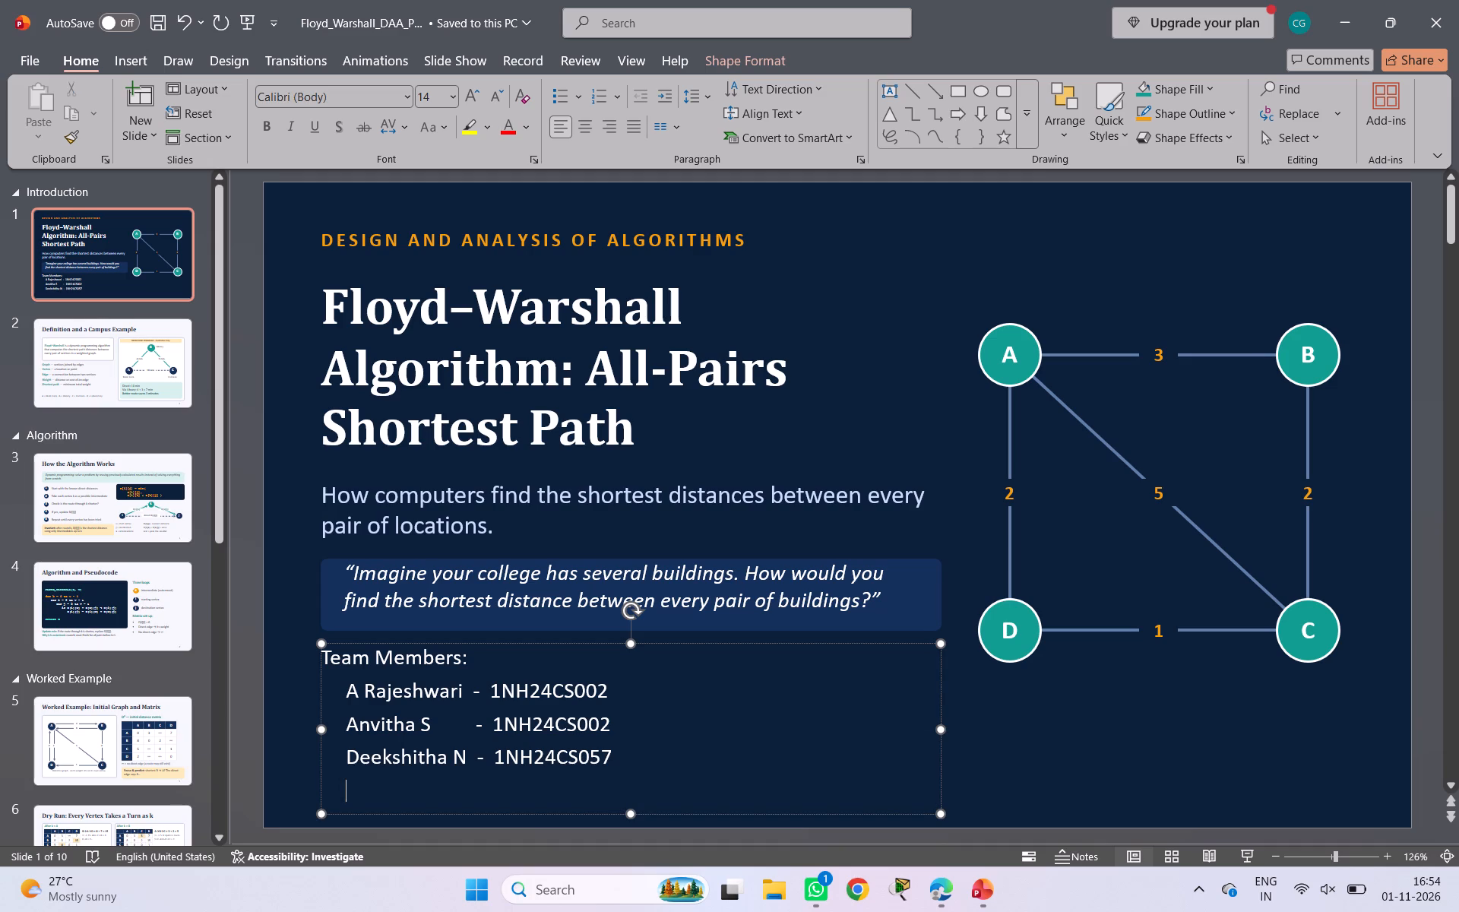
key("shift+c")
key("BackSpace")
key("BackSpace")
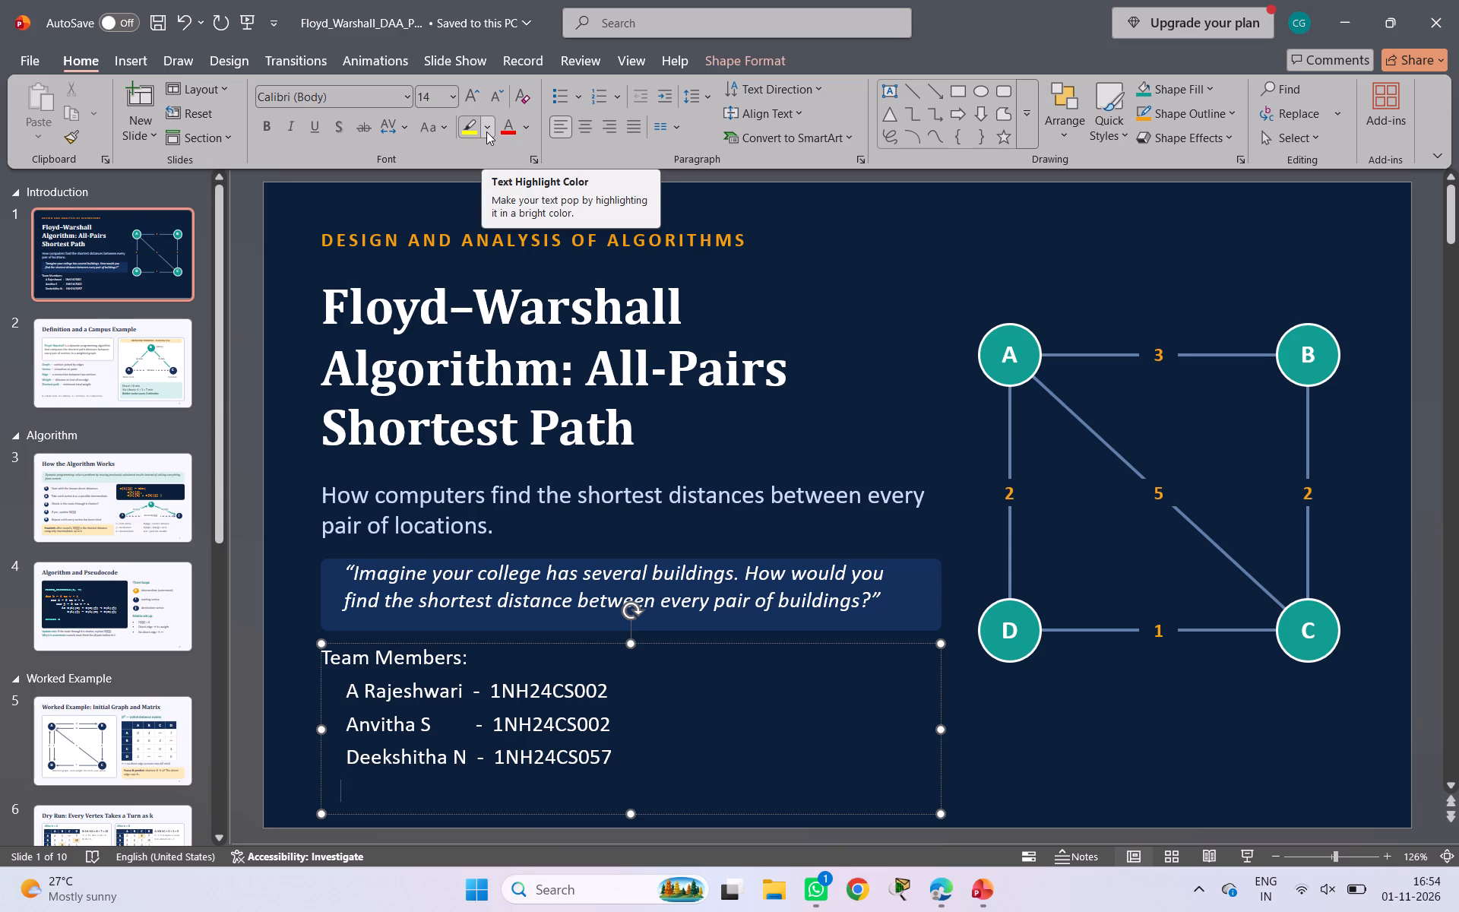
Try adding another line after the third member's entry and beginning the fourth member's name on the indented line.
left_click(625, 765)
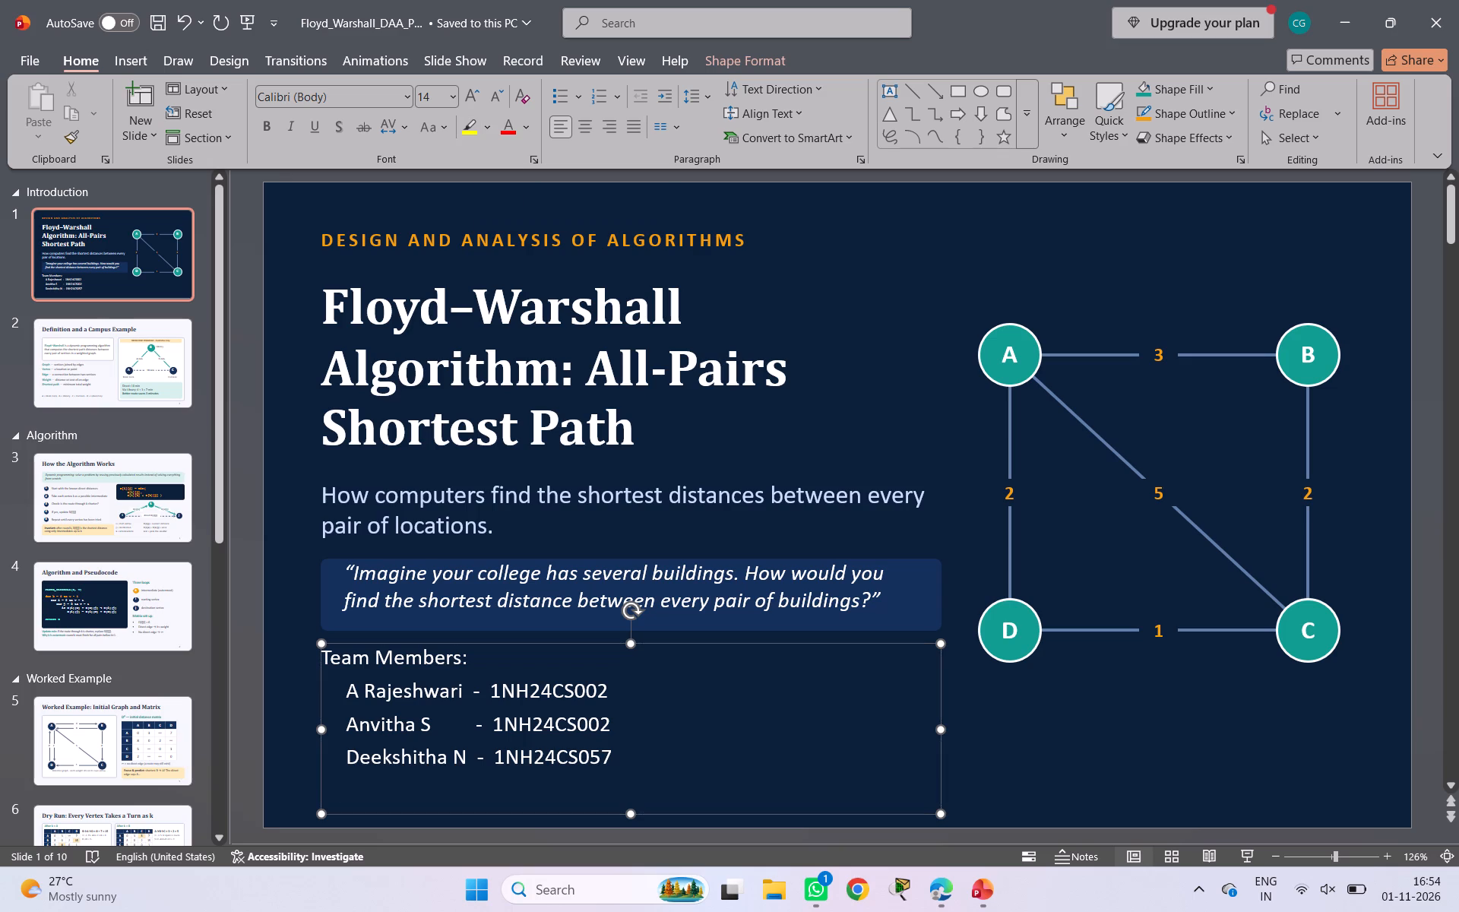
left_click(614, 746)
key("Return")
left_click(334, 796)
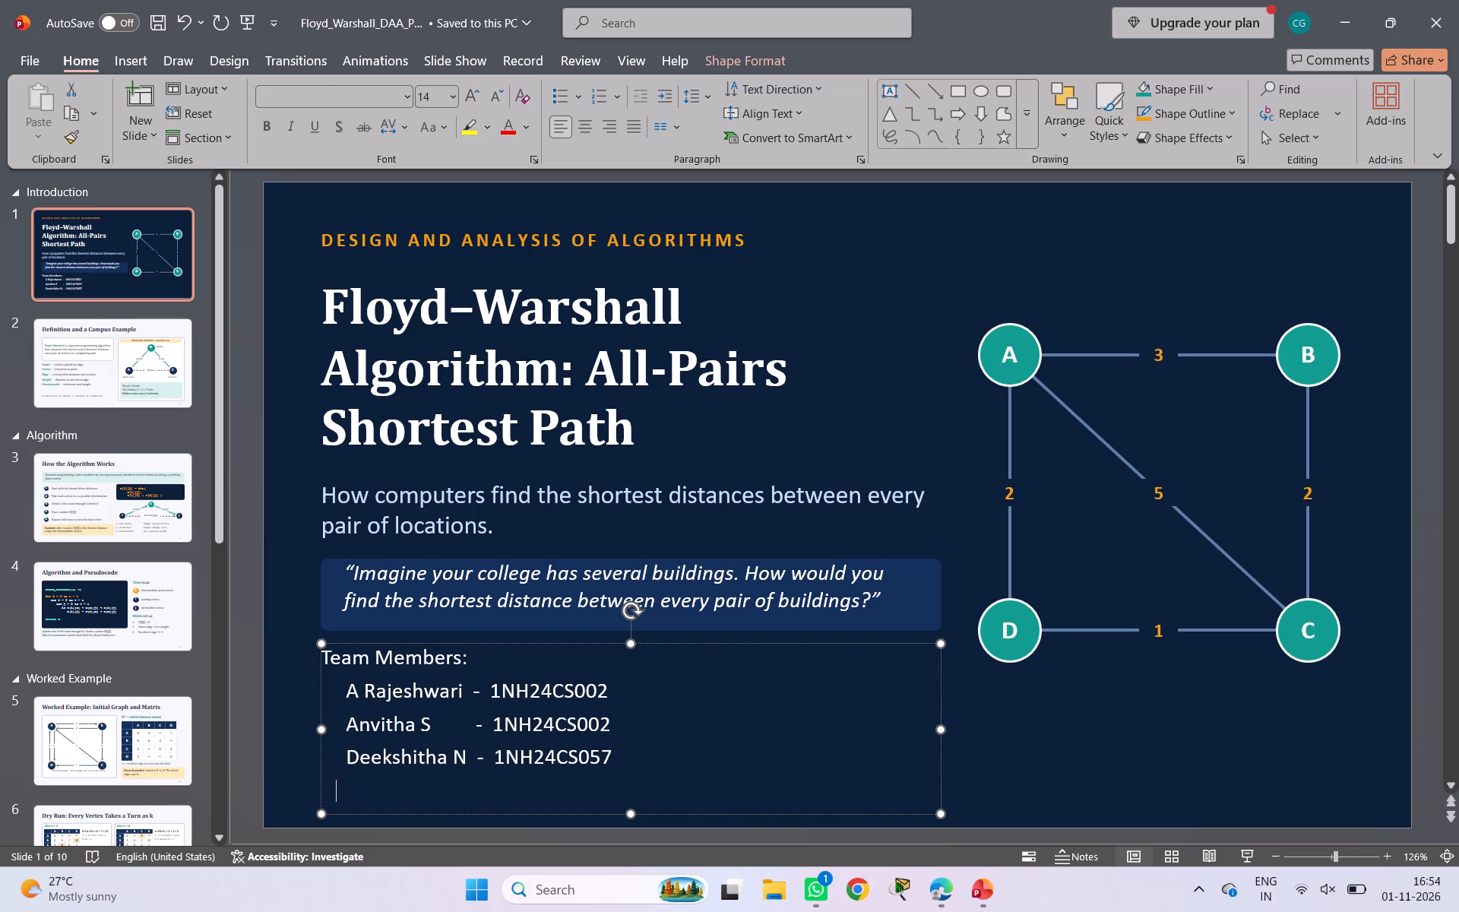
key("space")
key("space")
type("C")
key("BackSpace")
Raise the bottom edge of the team members' text box to just beneath the third member's line.
left_click_drag(632, 814, 634, 804)
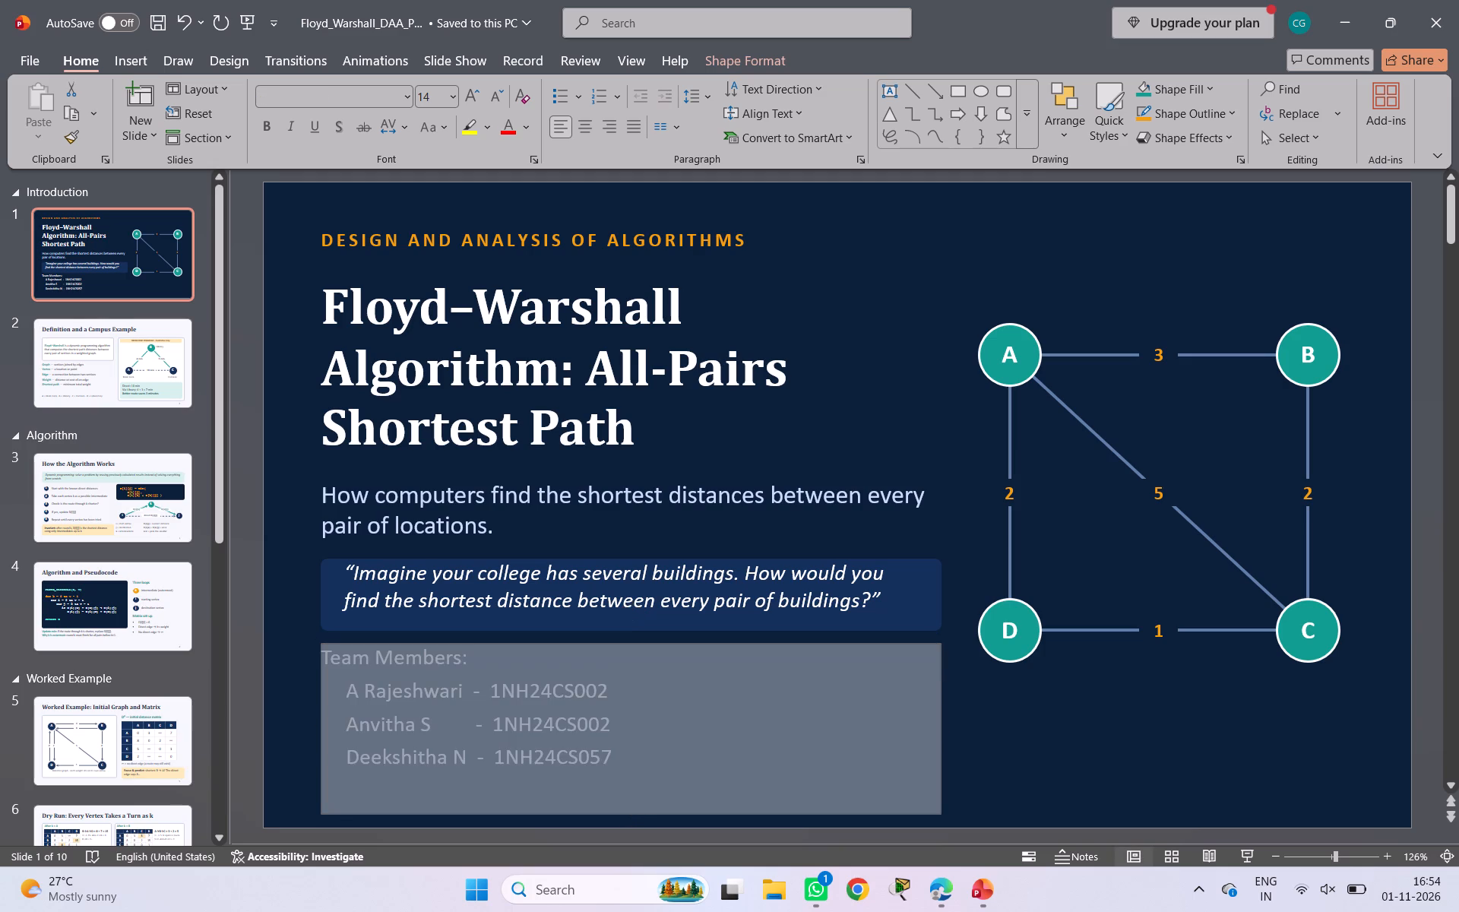
left_click_drag(634, 804, 638, 784)
left_click(616, 767)
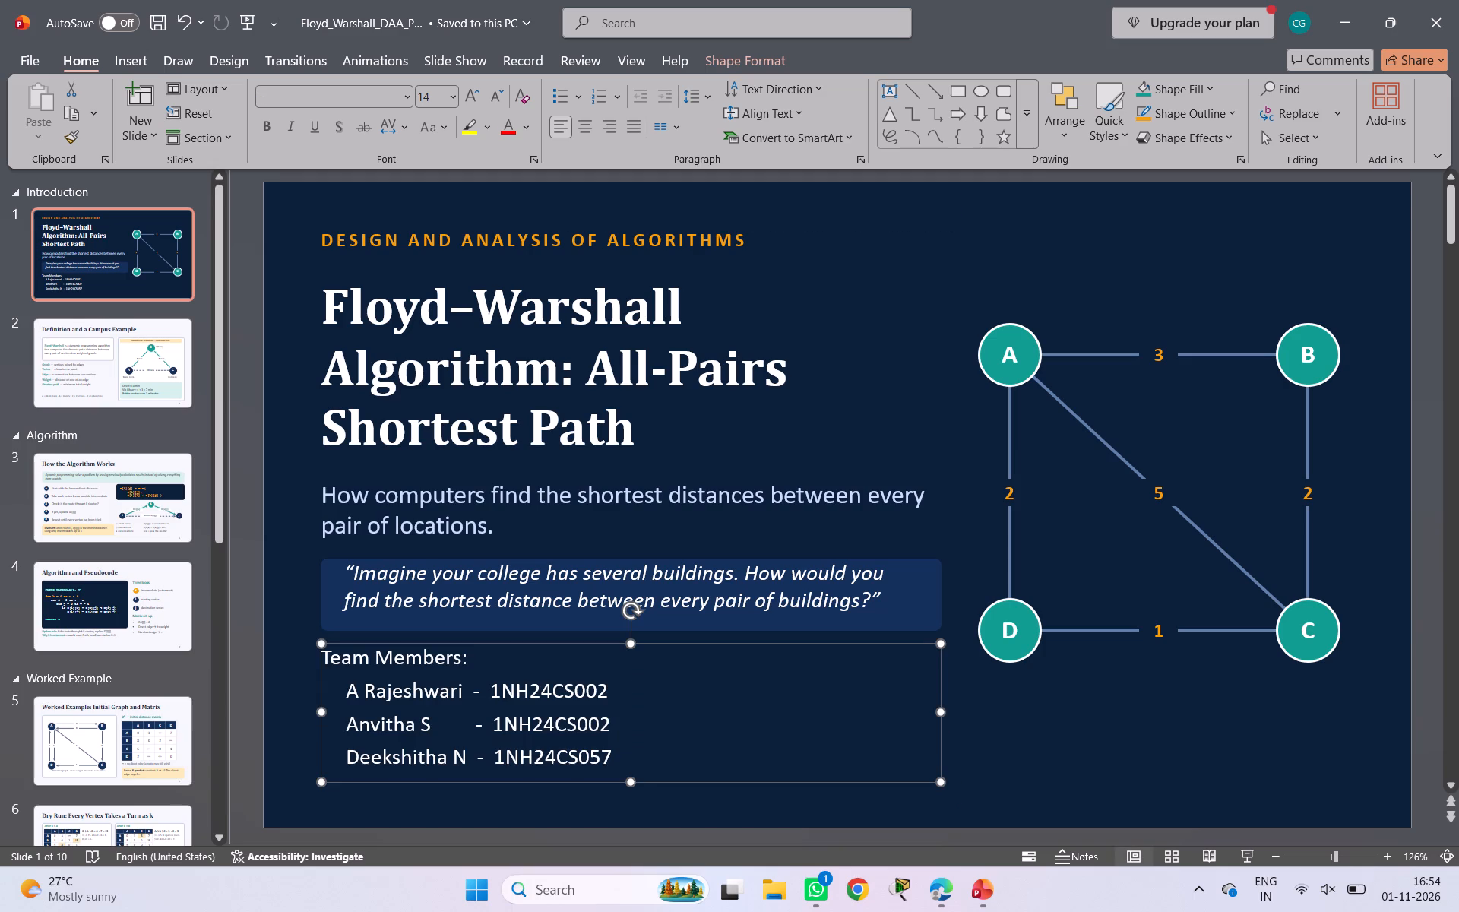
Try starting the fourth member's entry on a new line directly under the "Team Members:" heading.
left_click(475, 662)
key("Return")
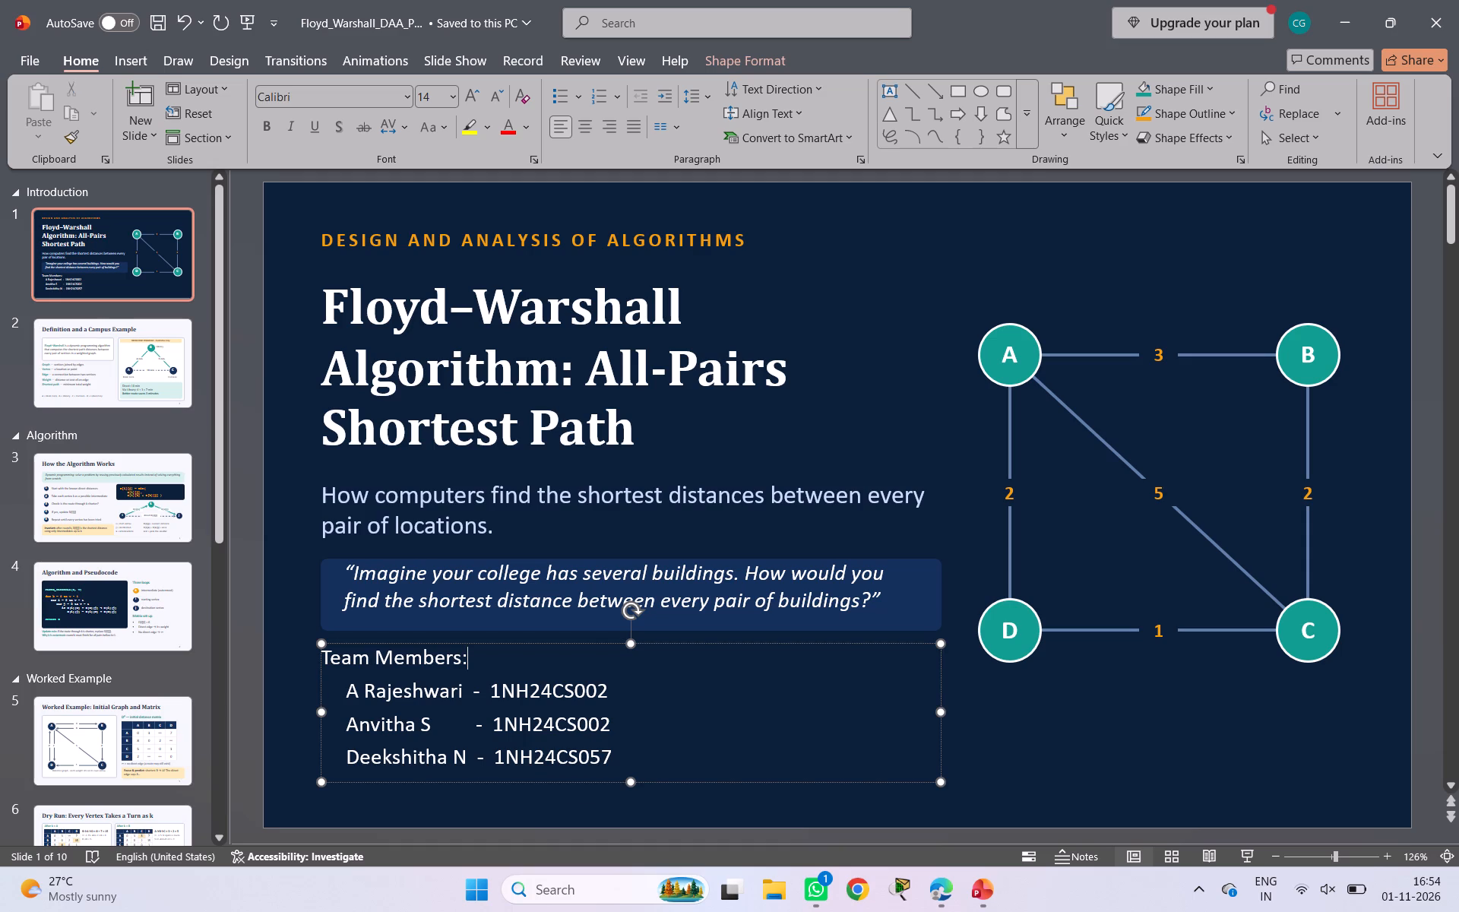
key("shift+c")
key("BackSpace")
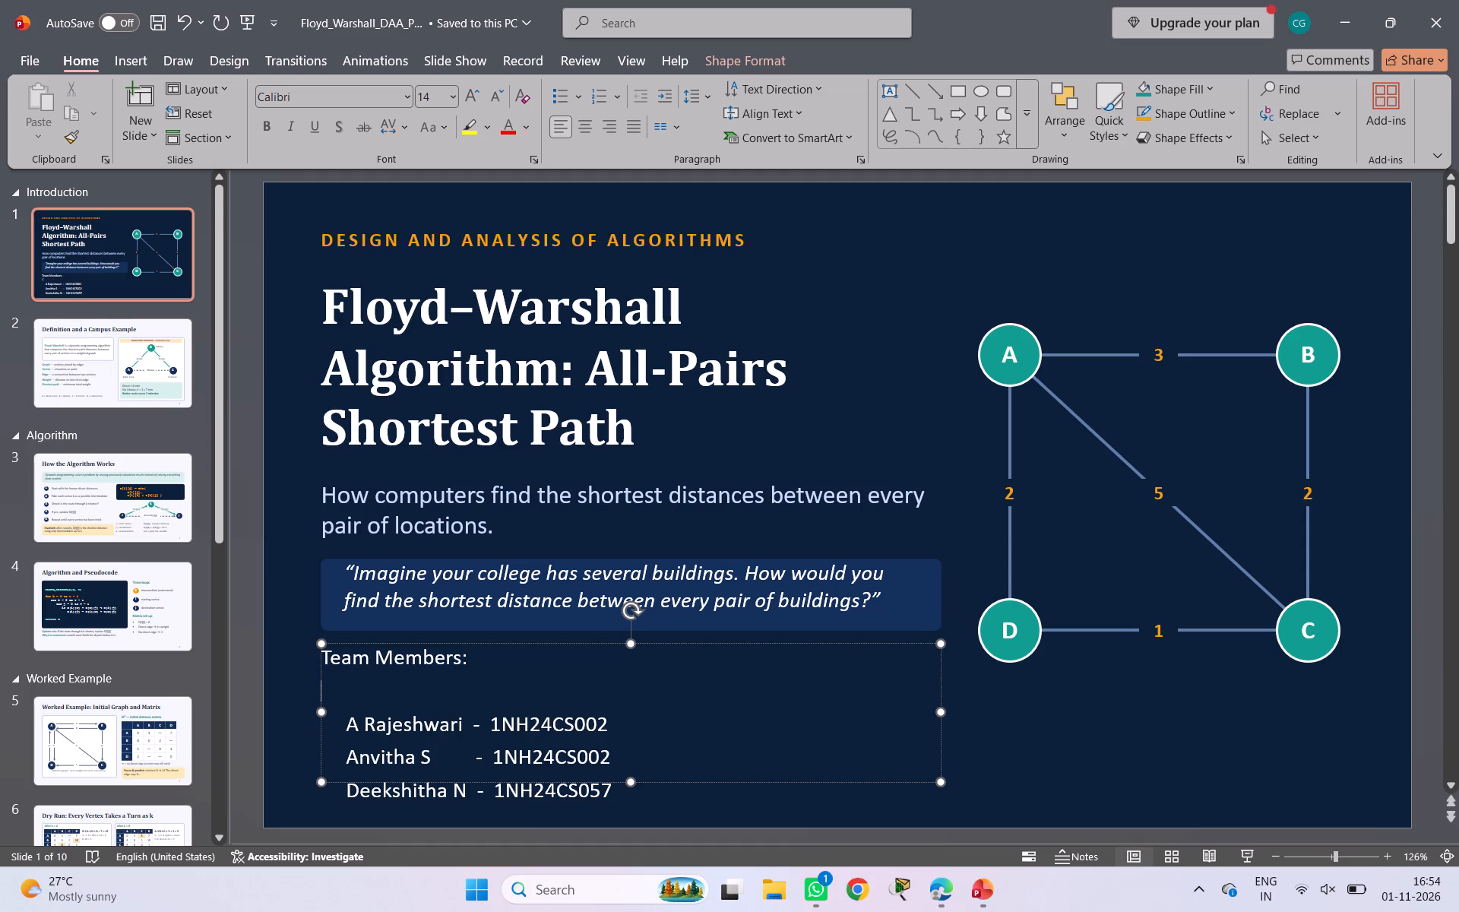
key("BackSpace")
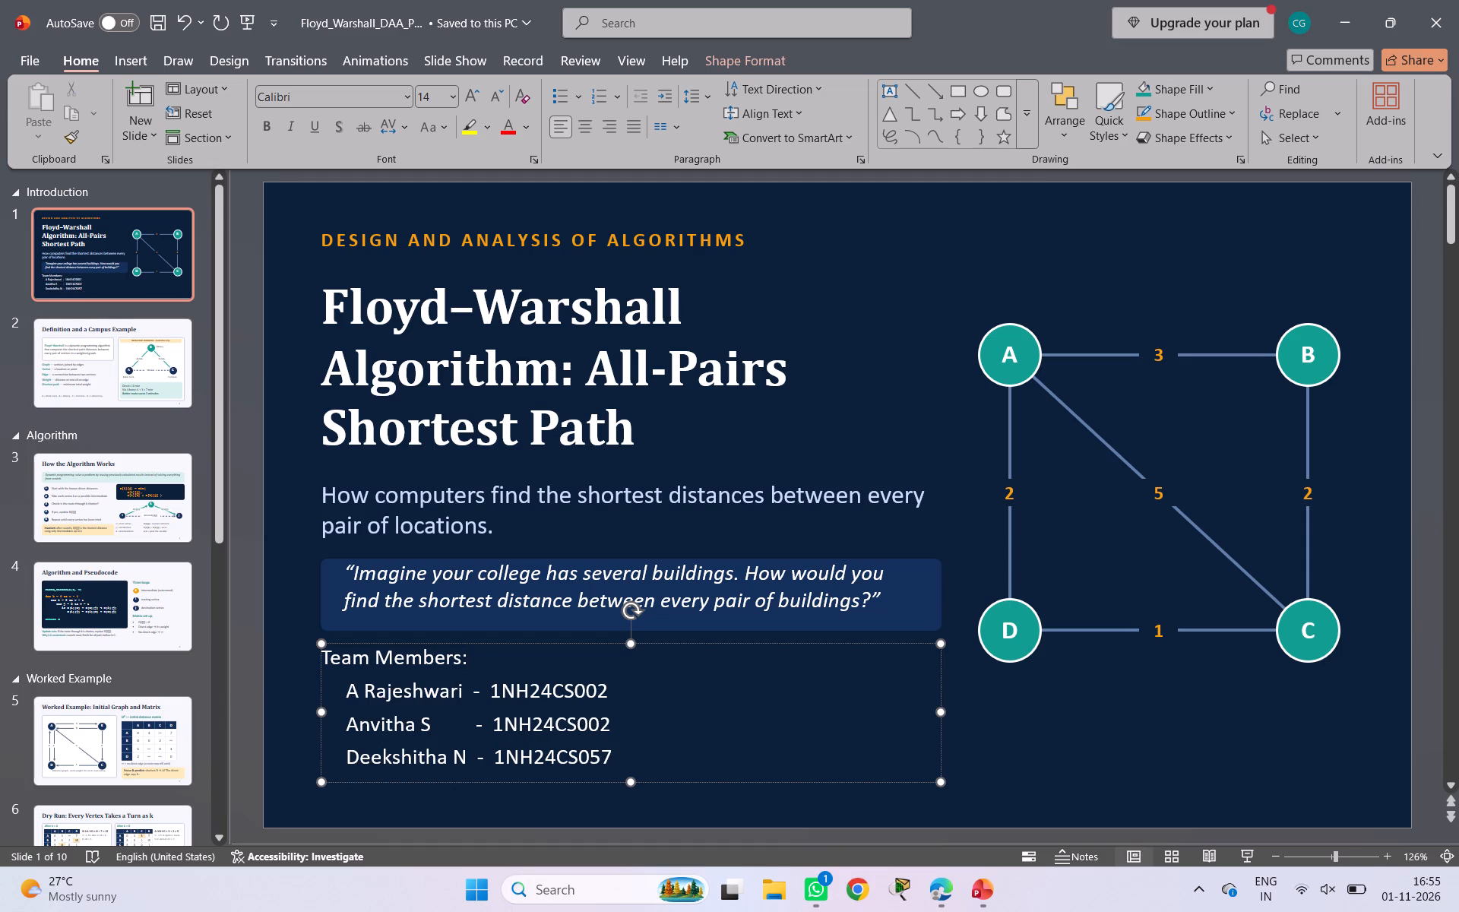
Delete the "Team Members:" heading and its empty line so the list starts with the first member.
key("BackSpace")
key("BackSpace")
key("BackSpace")
key("BackSpace")
key("BackSpace")
key("BackSpace")
key("BackSpace")
key("BackSpace")
key("BackSpace")
key("BackSpace")
key("BackSpace")
key("BackSpace")
key("BackSpace")
key("BackSpace")
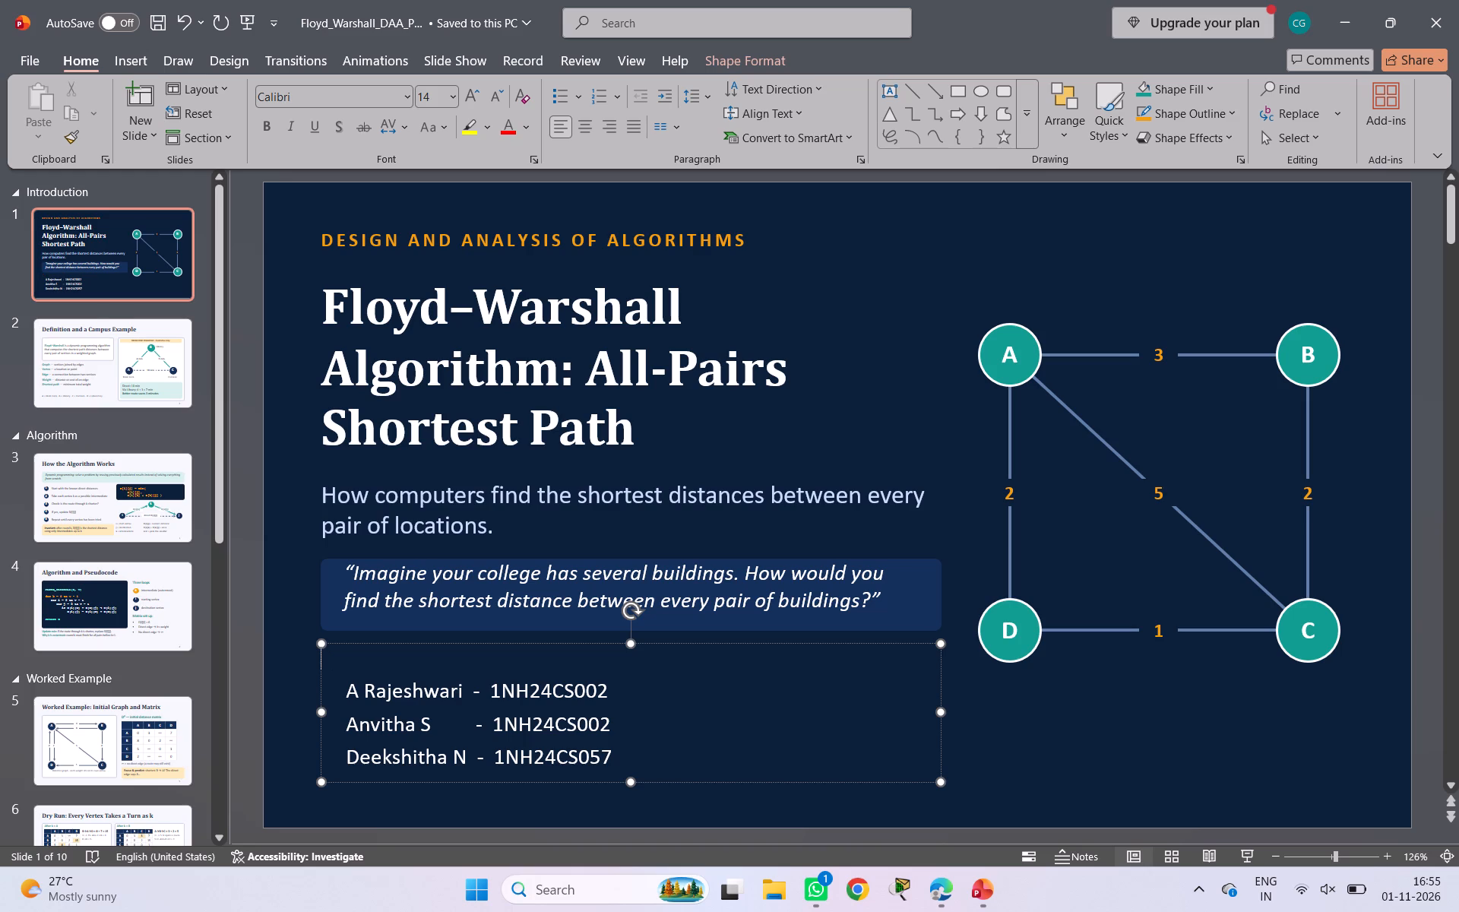
key("BackSpace")
key("Down")
key("BackSpace")
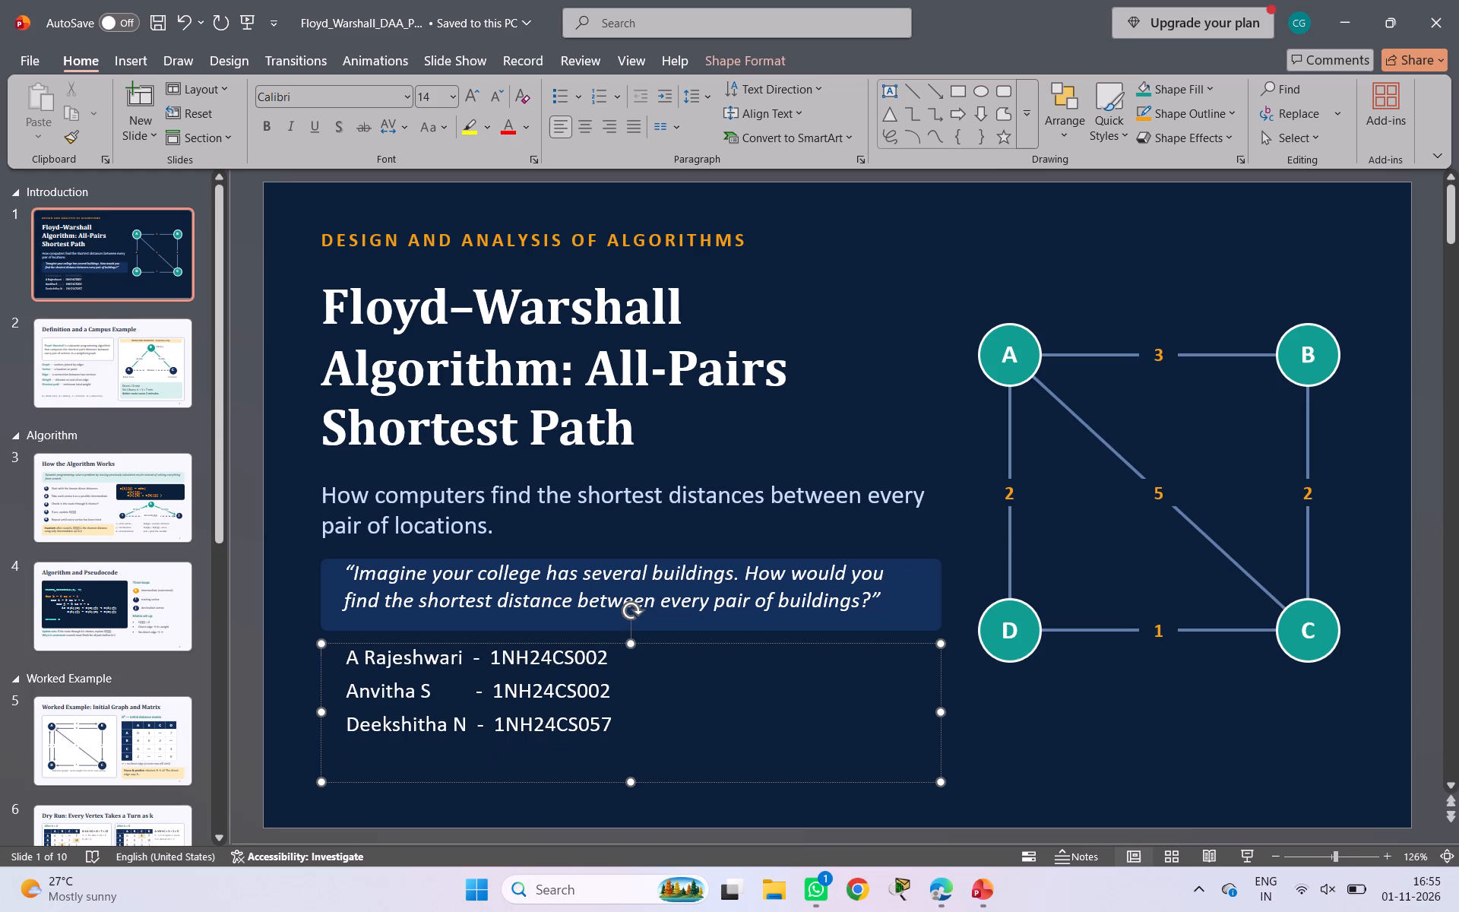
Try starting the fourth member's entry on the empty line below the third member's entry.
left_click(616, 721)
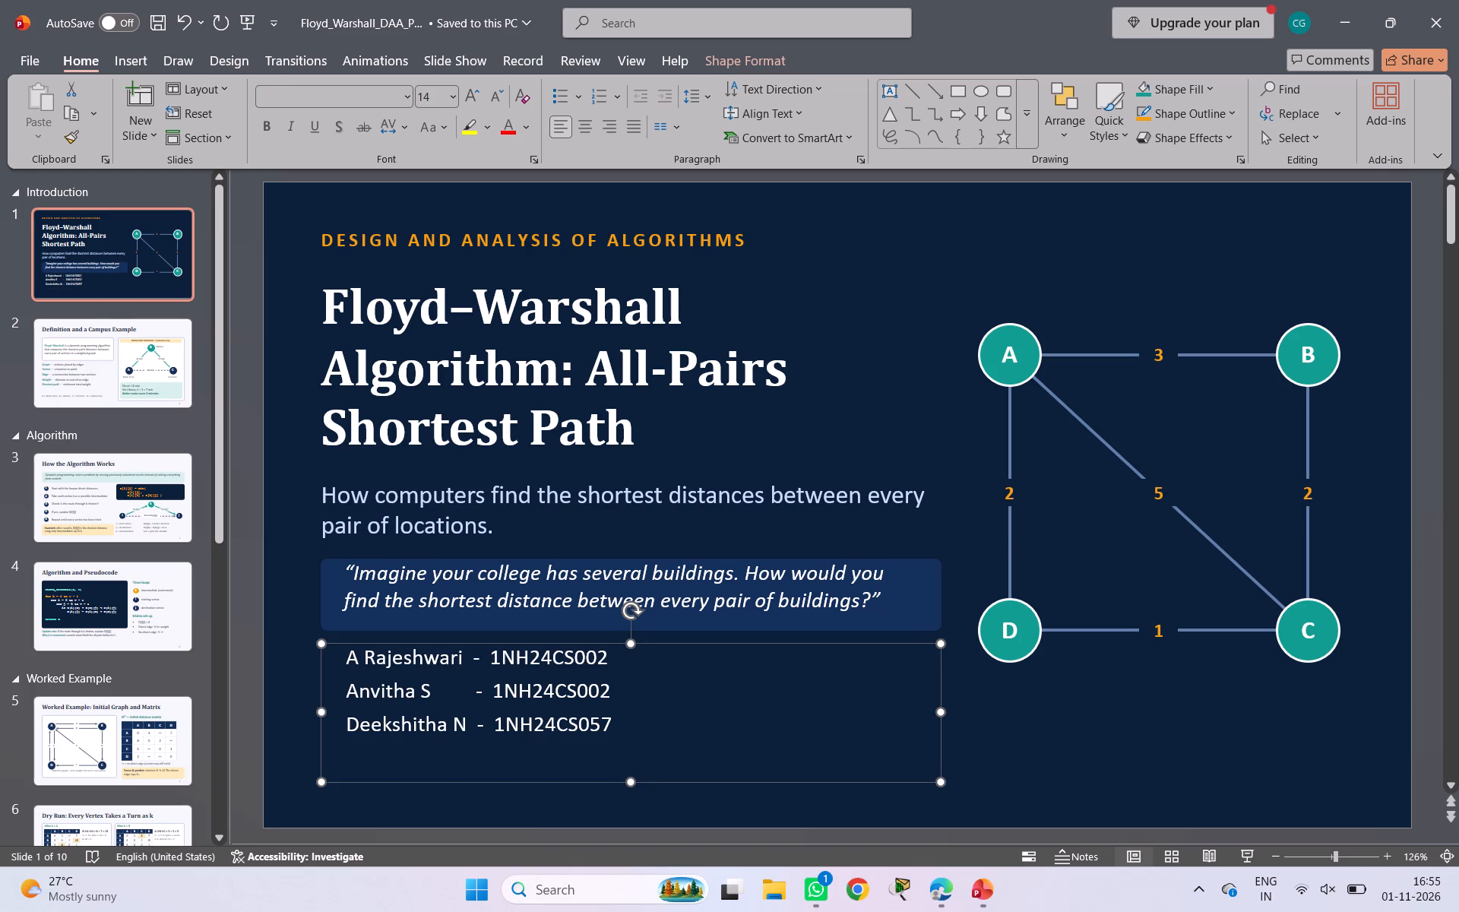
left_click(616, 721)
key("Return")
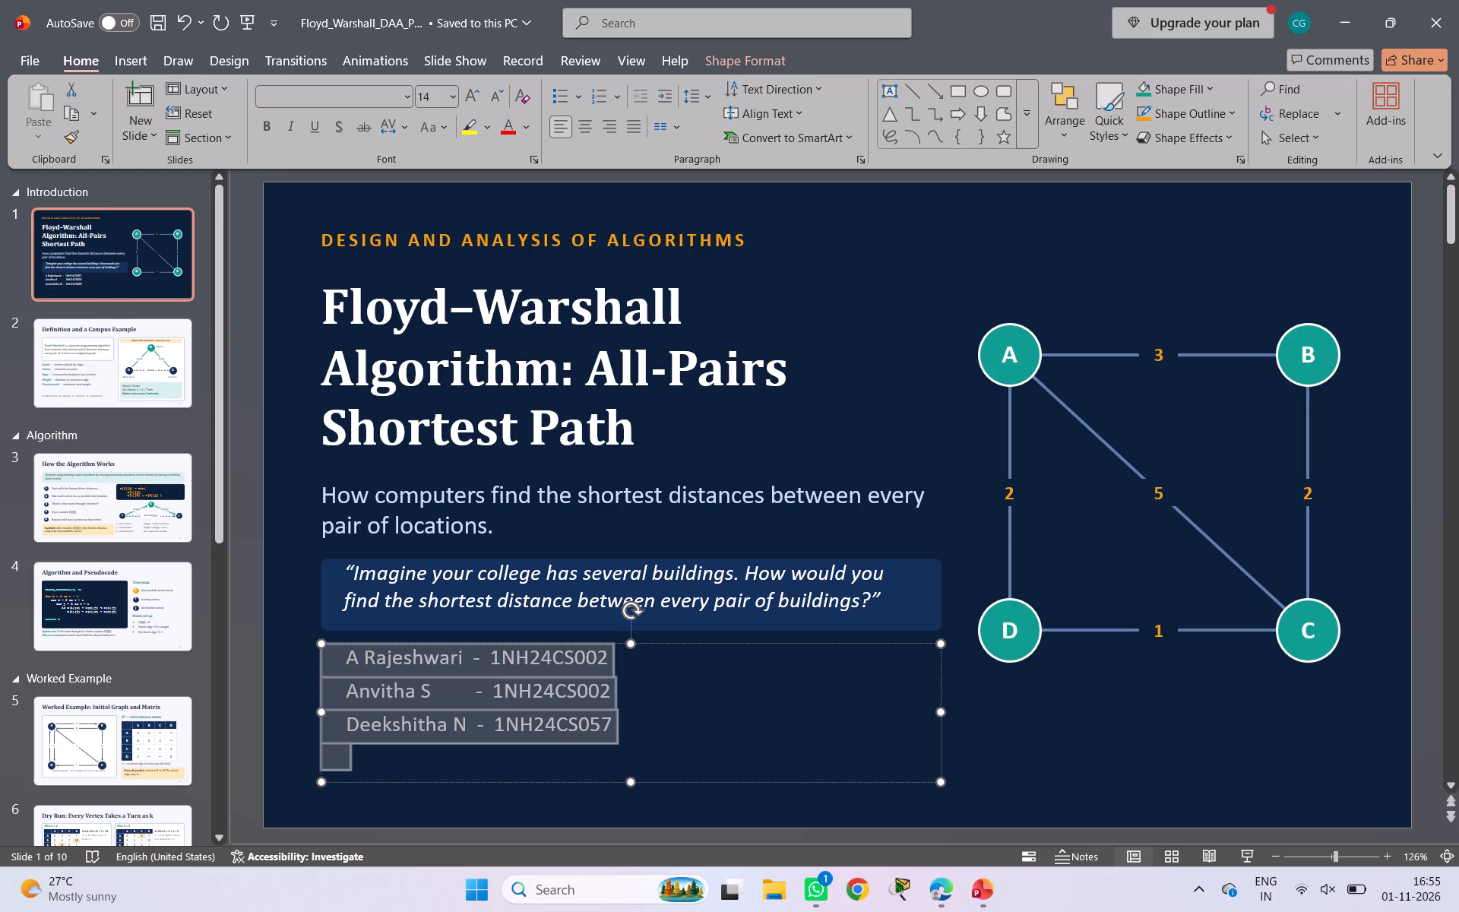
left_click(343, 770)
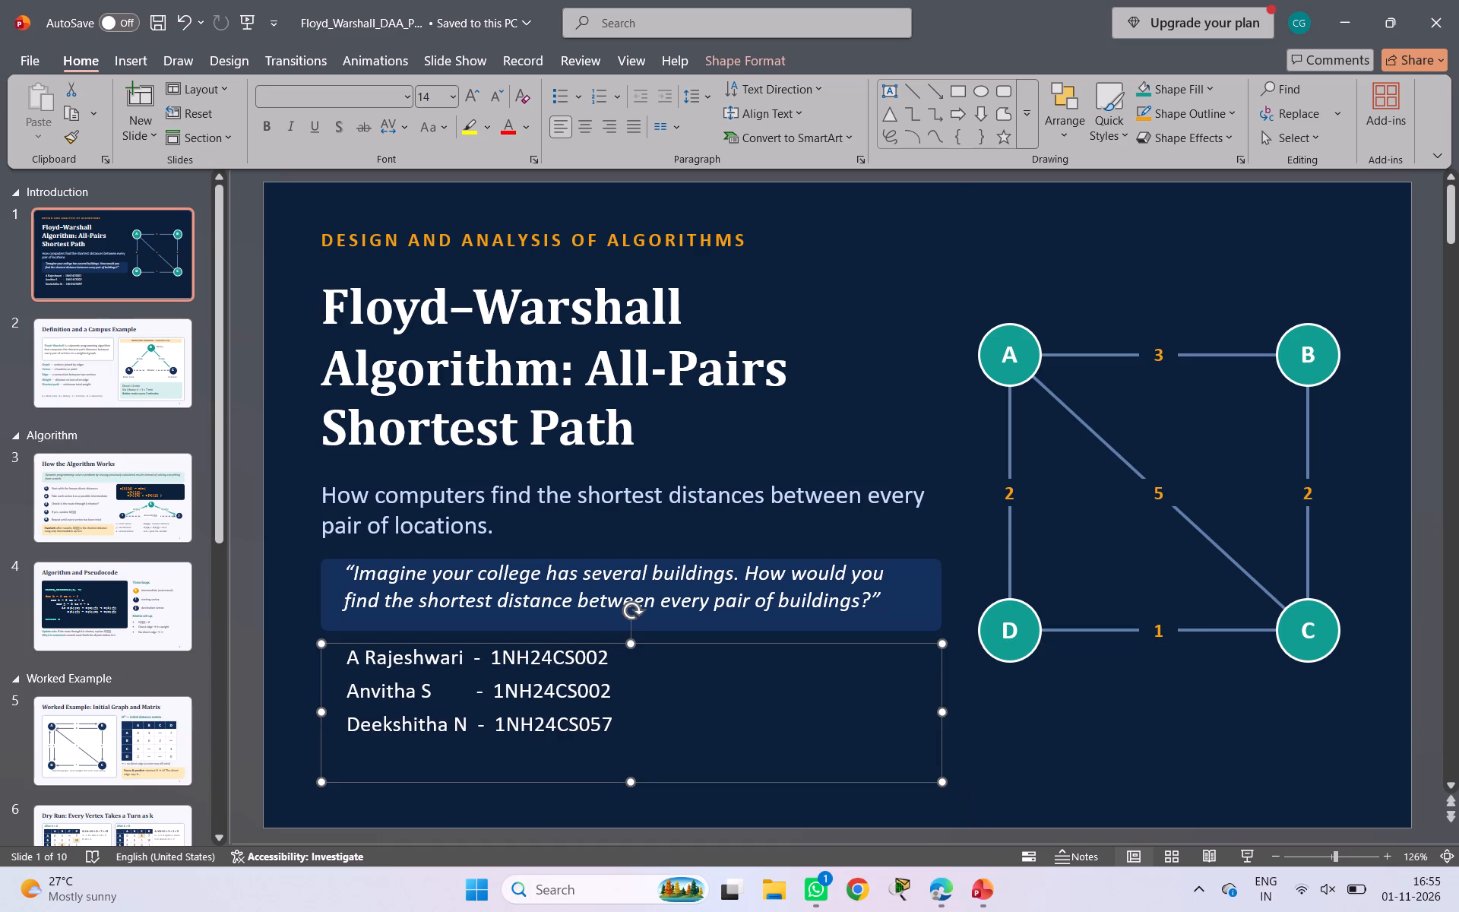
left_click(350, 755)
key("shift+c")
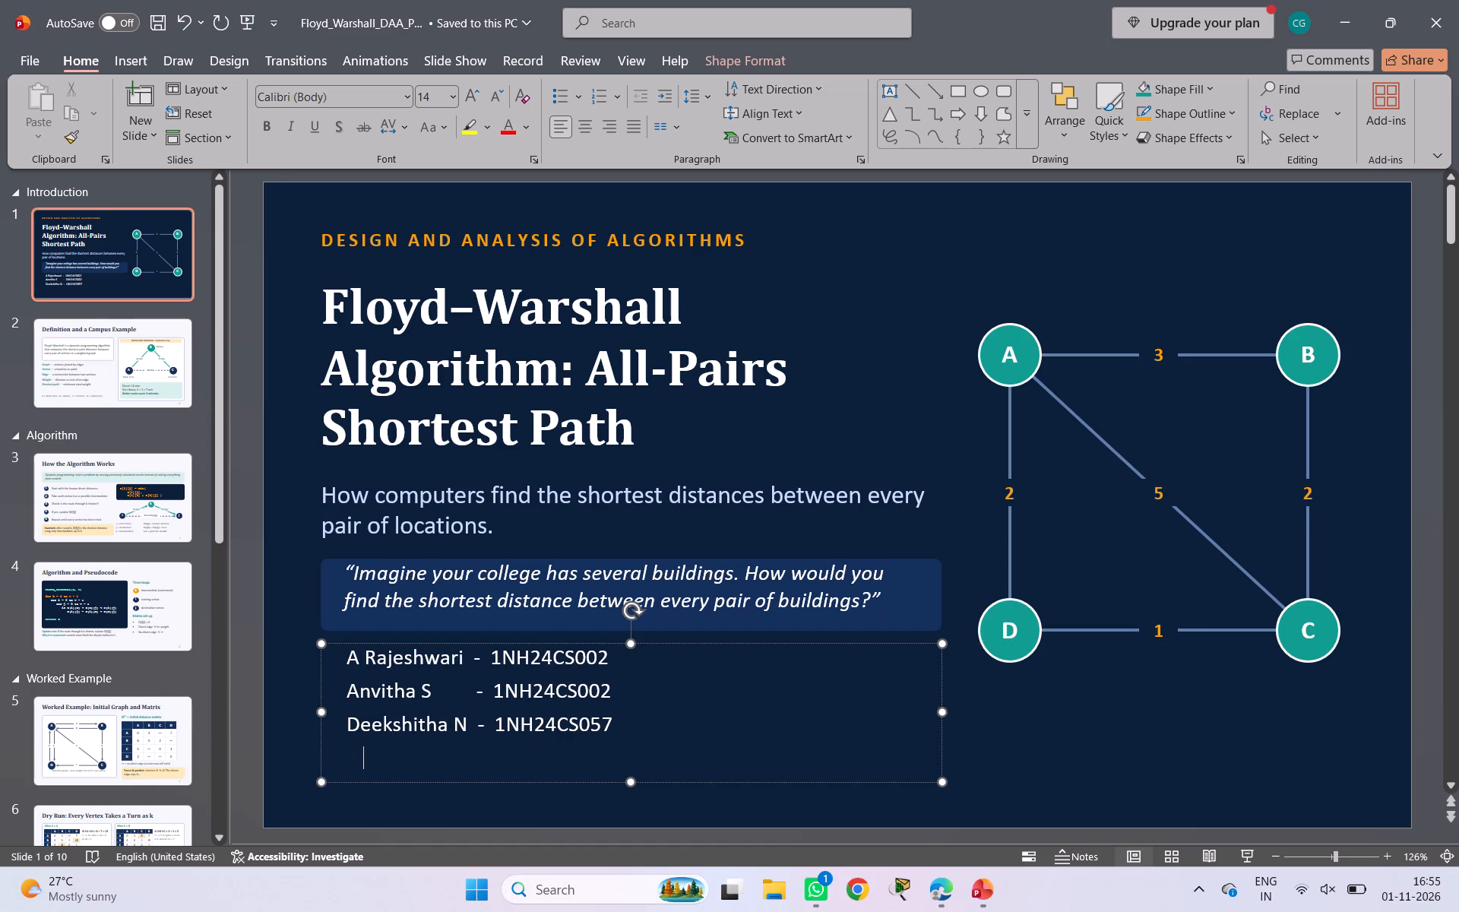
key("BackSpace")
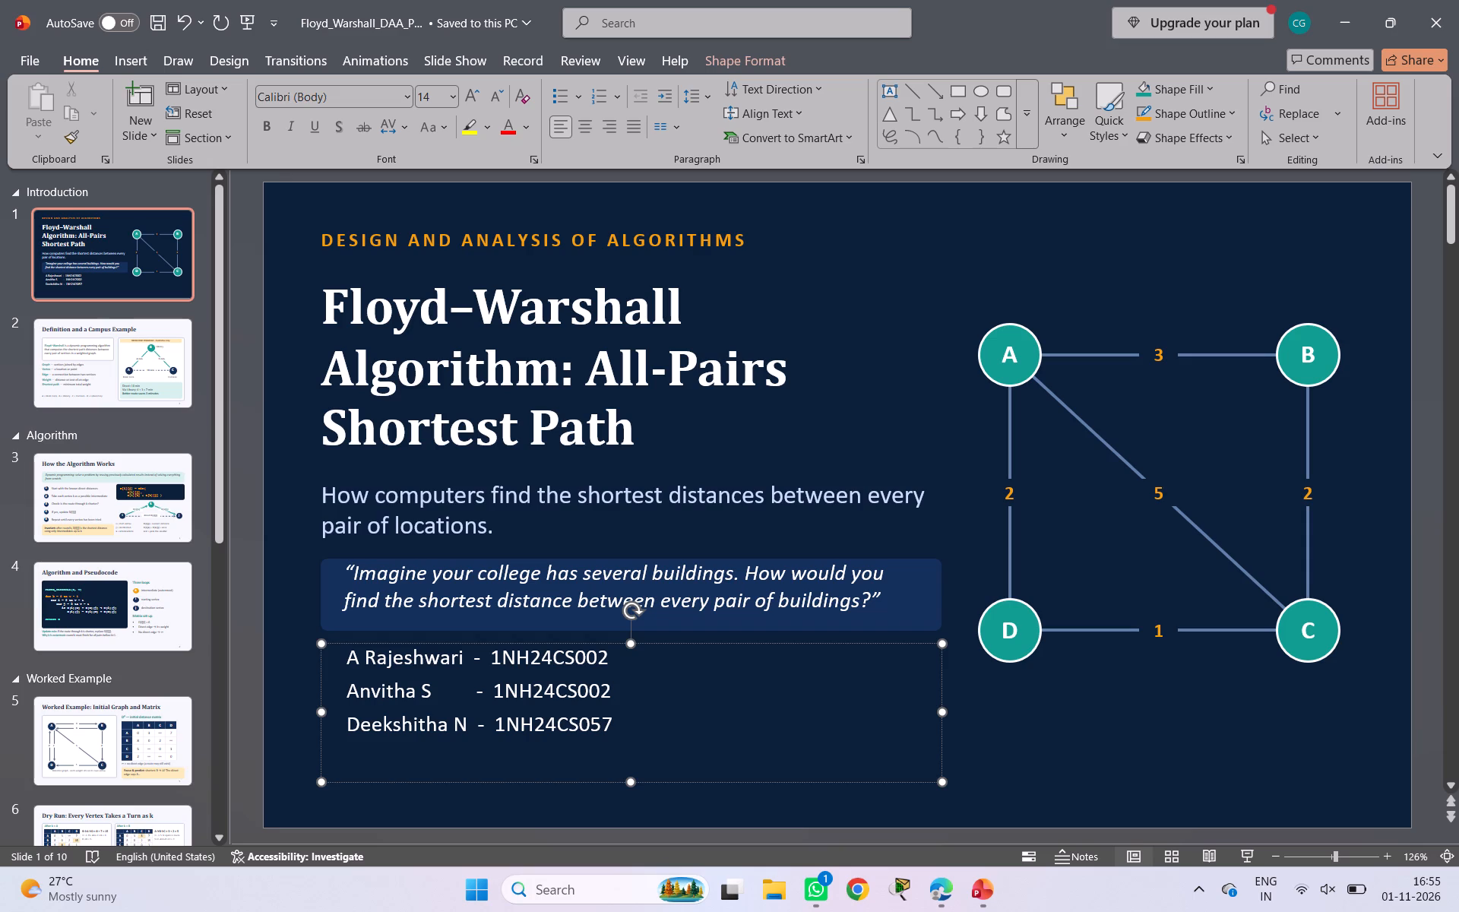
Add the fourth member's name followed by a dash on a new line below the third member's, indented with five spaces.
left_click(623, 690)
left_click(609, 723)
key("Return")
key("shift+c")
key("BackSpace")
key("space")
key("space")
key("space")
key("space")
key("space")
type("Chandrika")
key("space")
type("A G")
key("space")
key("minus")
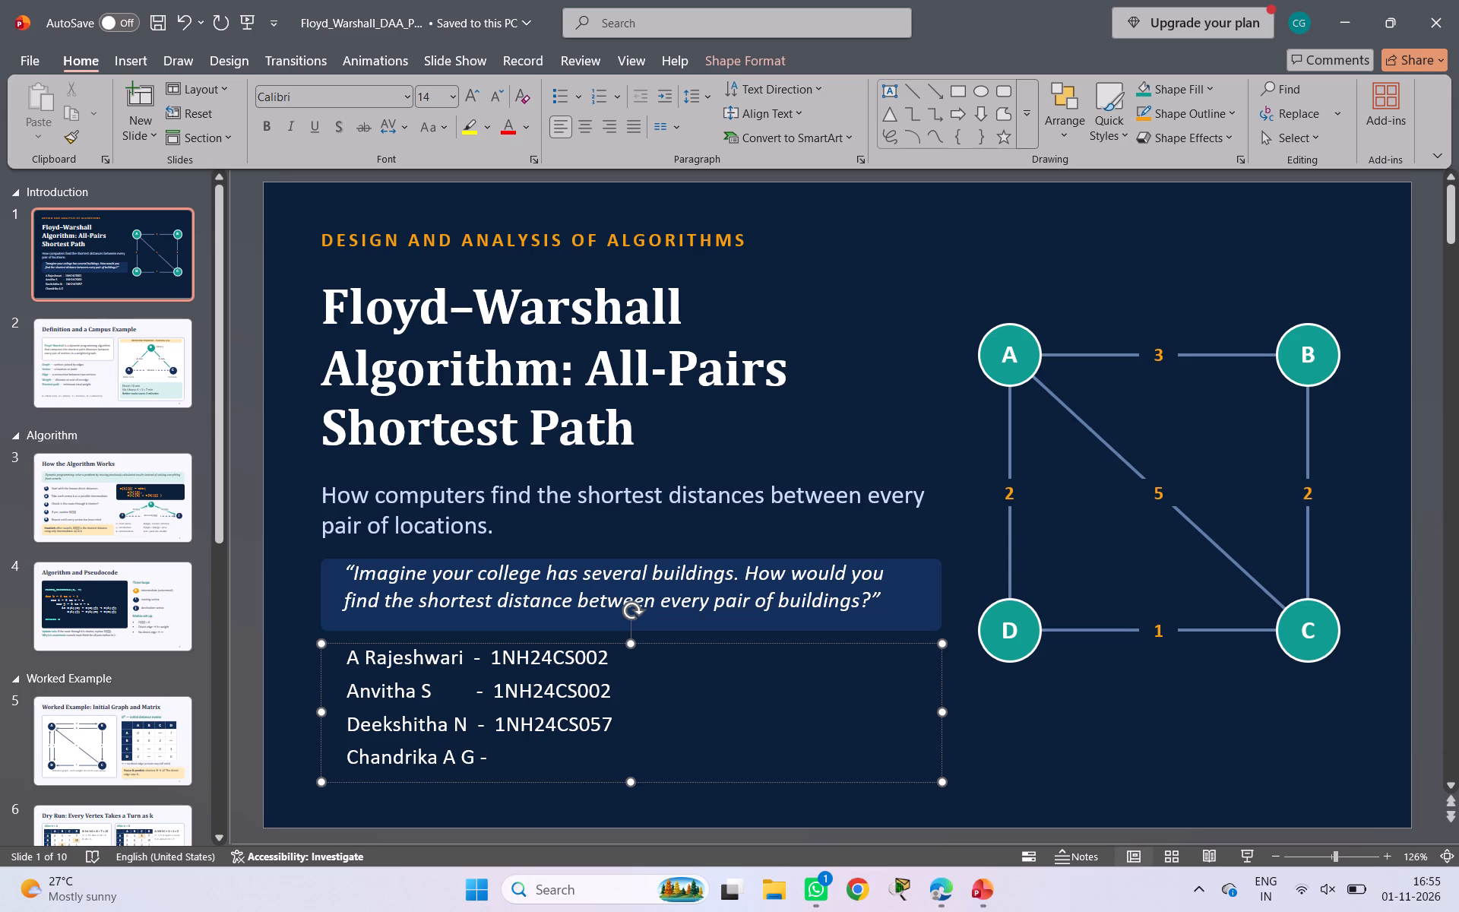
Insert two extra spaces before the dash in each of the four team members' lines.
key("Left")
left_click(467, 657)
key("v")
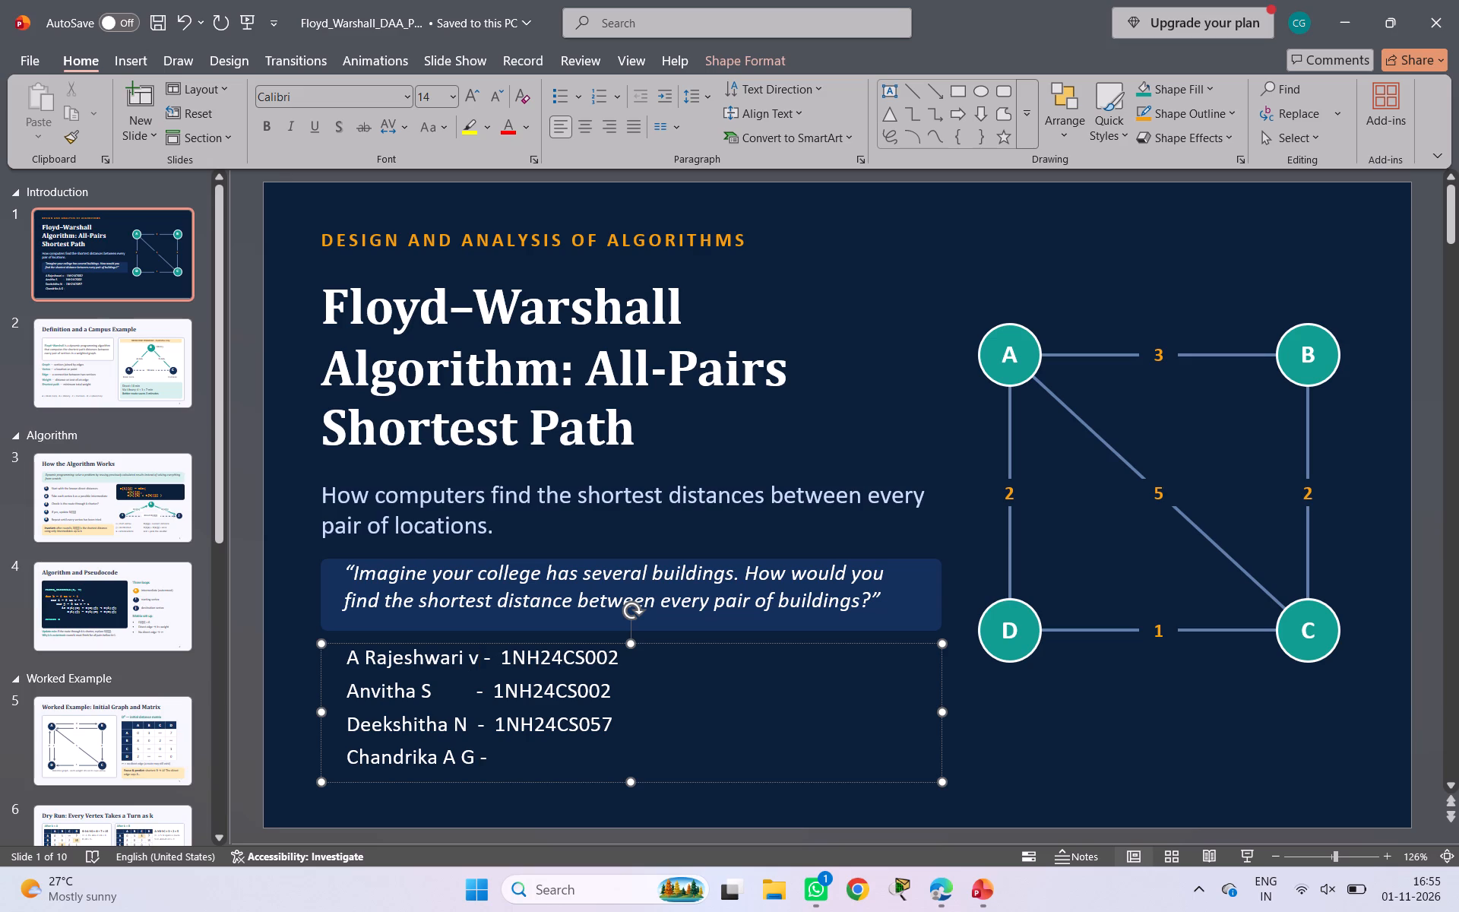
key("BackSpace")
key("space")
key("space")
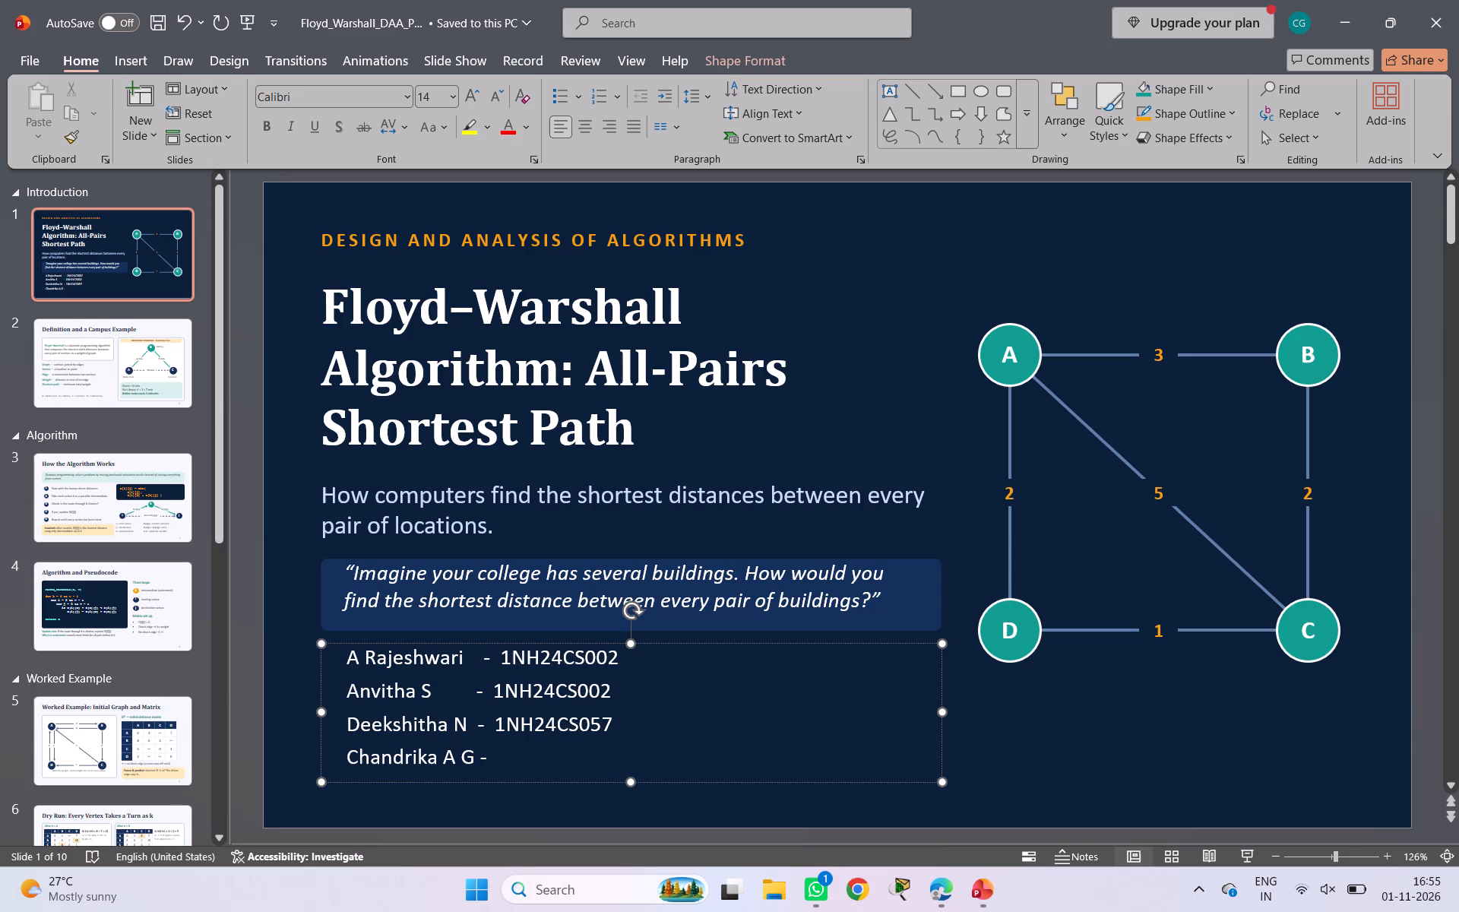
left_click(469, 691)
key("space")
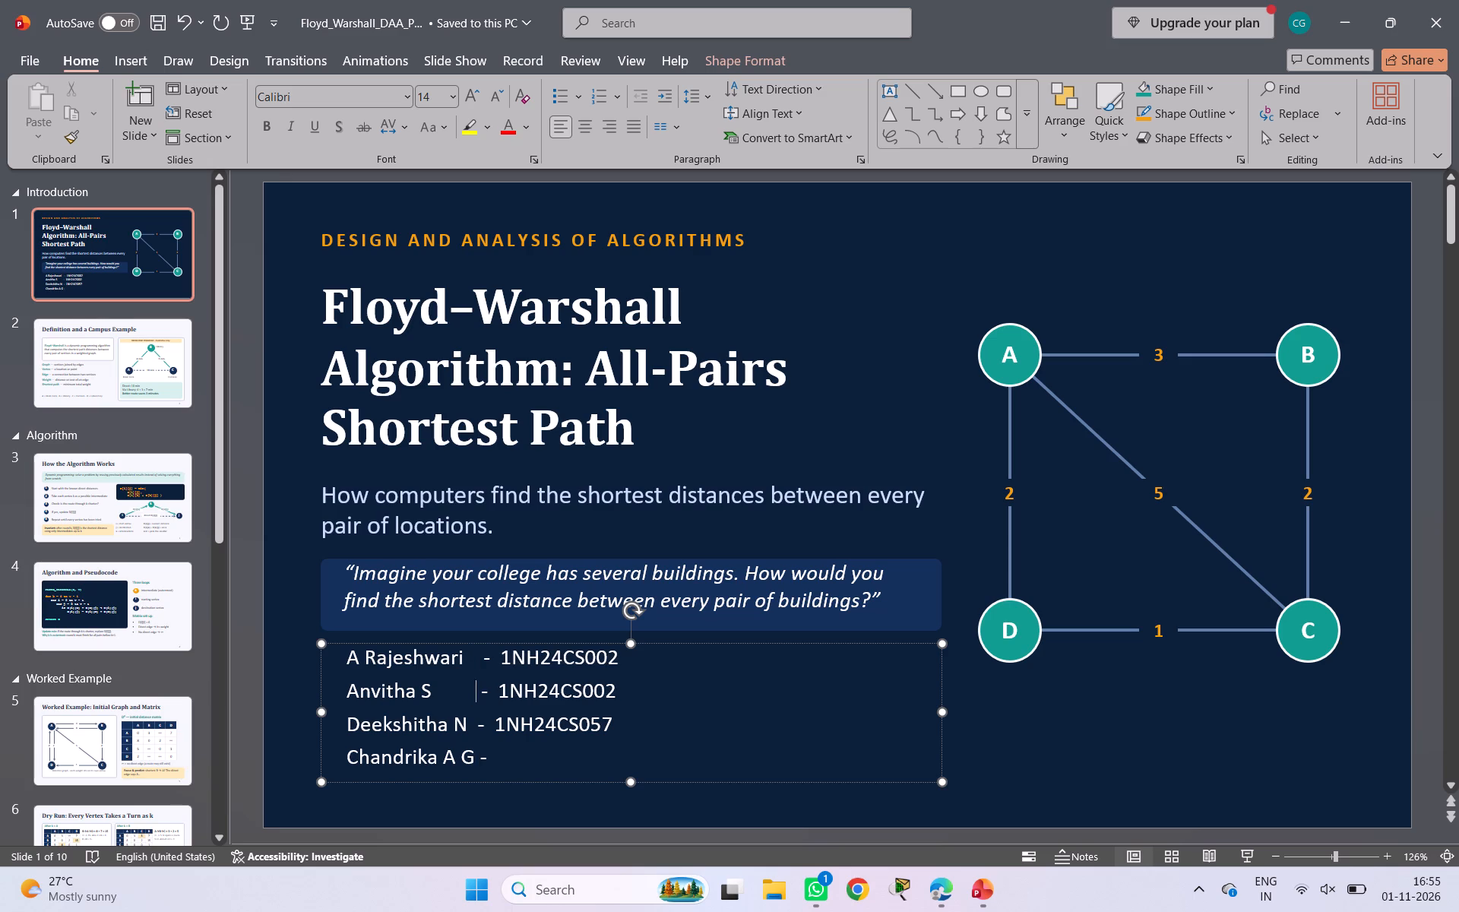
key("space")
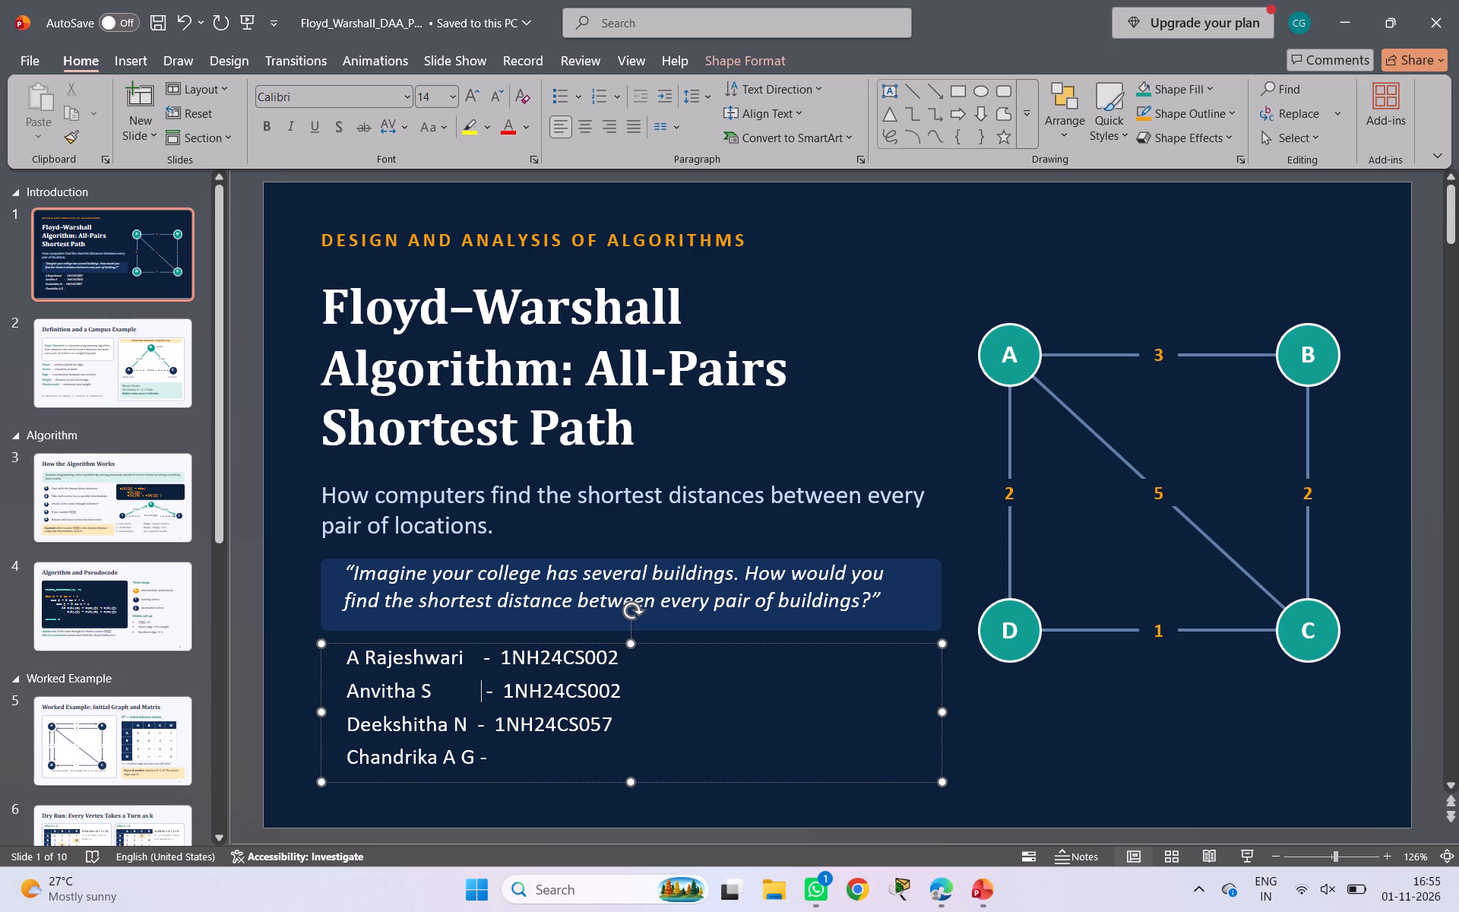
left_click(475, 724)
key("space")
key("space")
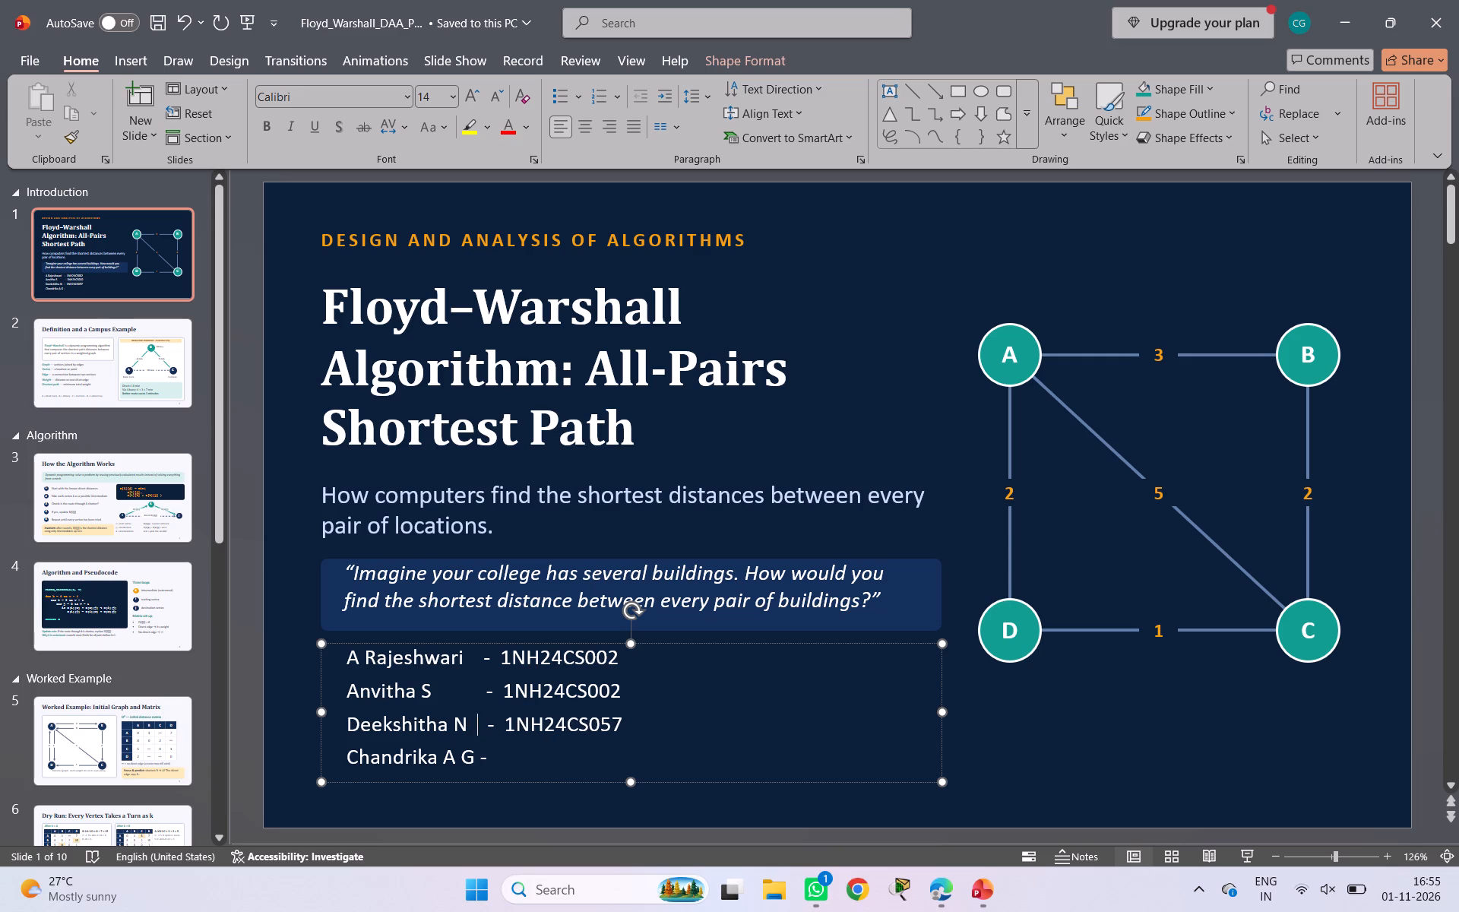
left_click(480, 759)
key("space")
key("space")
Enter the fourth member's student ID after the dash, set off by two spaces and with its letters in capitals.
left_click(510, 758)
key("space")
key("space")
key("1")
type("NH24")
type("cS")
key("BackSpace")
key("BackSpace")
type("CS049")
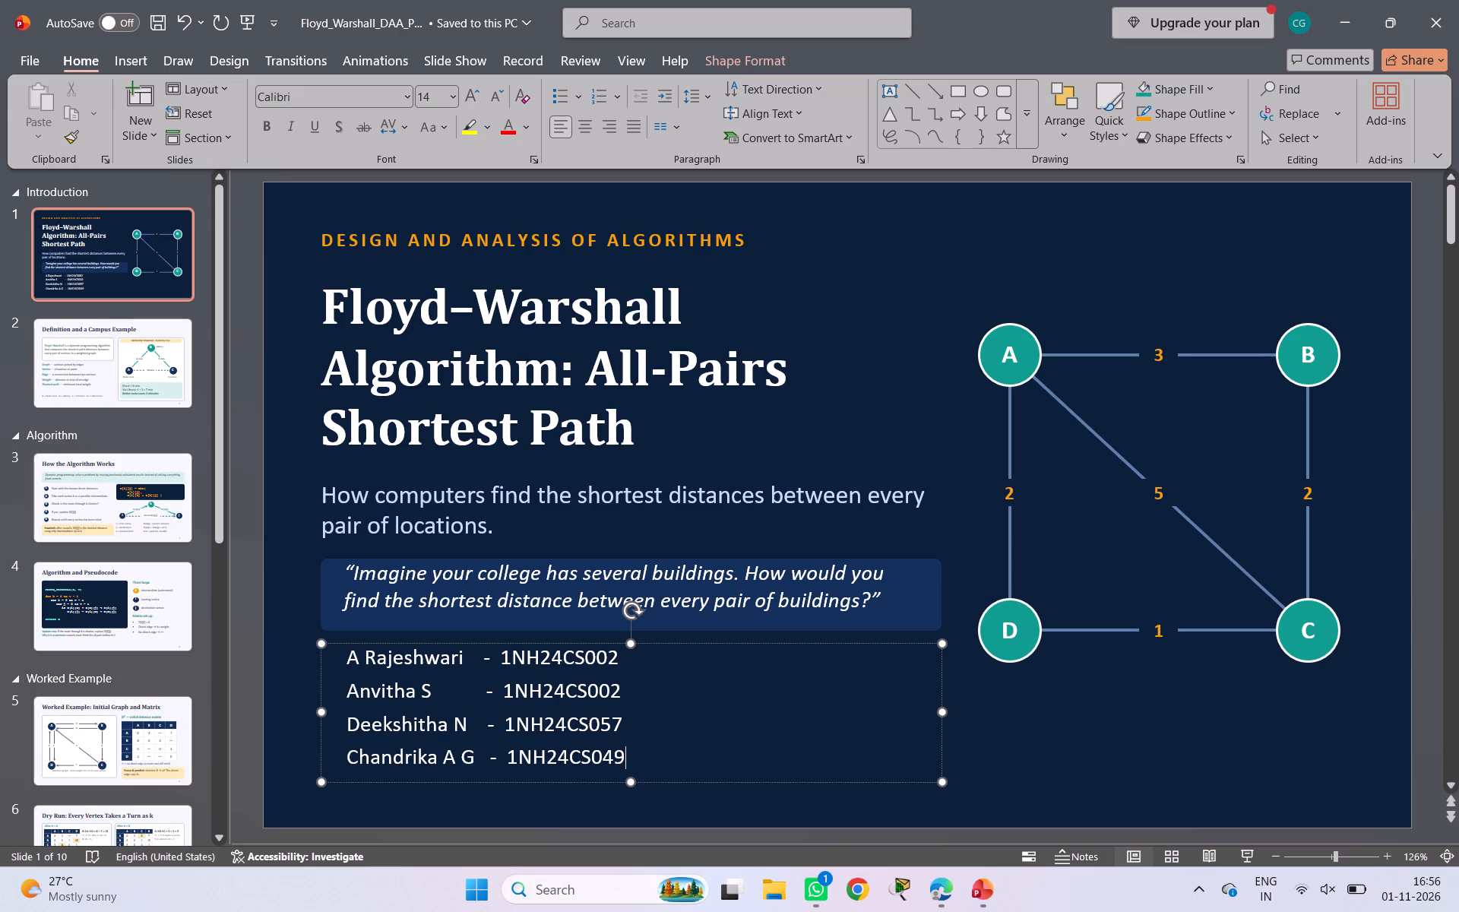
Replace the last two digits of the second member's student ID with the correct ones.
left_click(621, 694)
key("BackSpace")
key("BackSpace")
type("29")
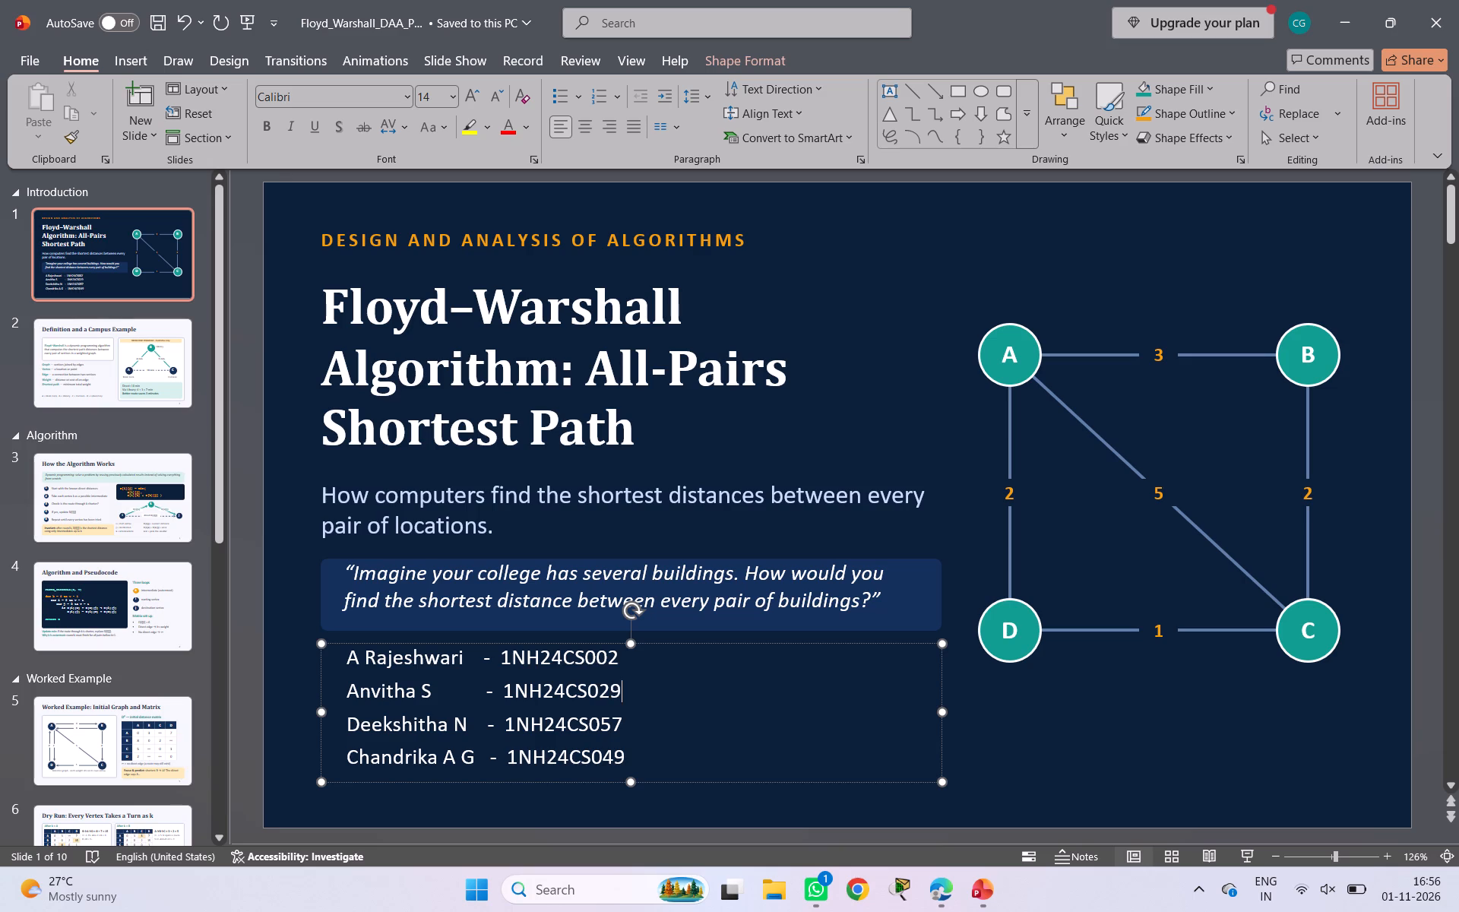
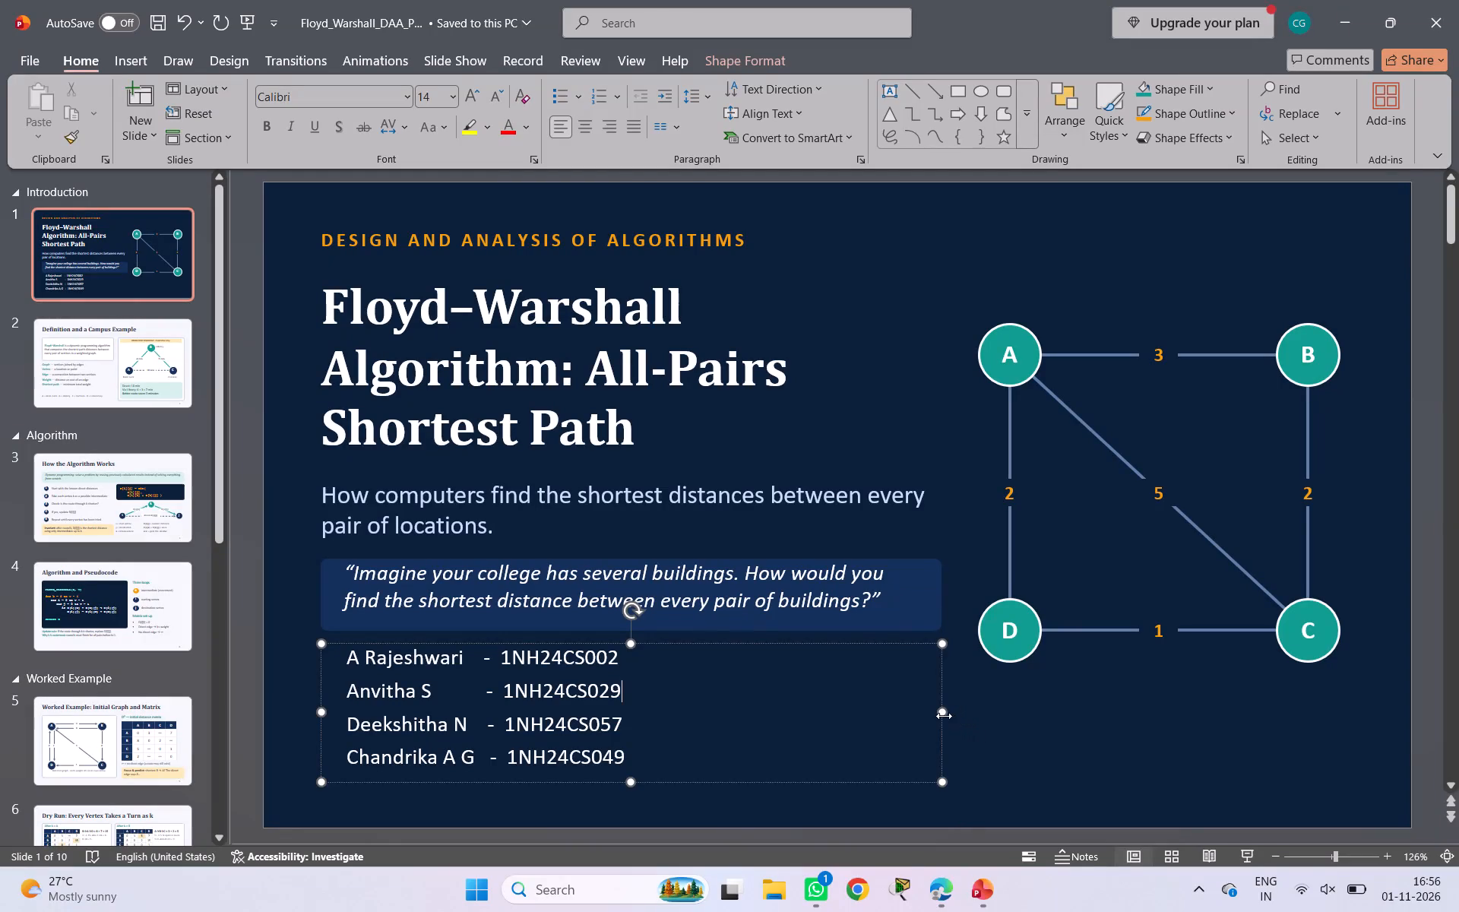
Narrow the team members' text box on the cover slide by moving its right edge inward.
left_click_drag(942, 714, 839, 720)
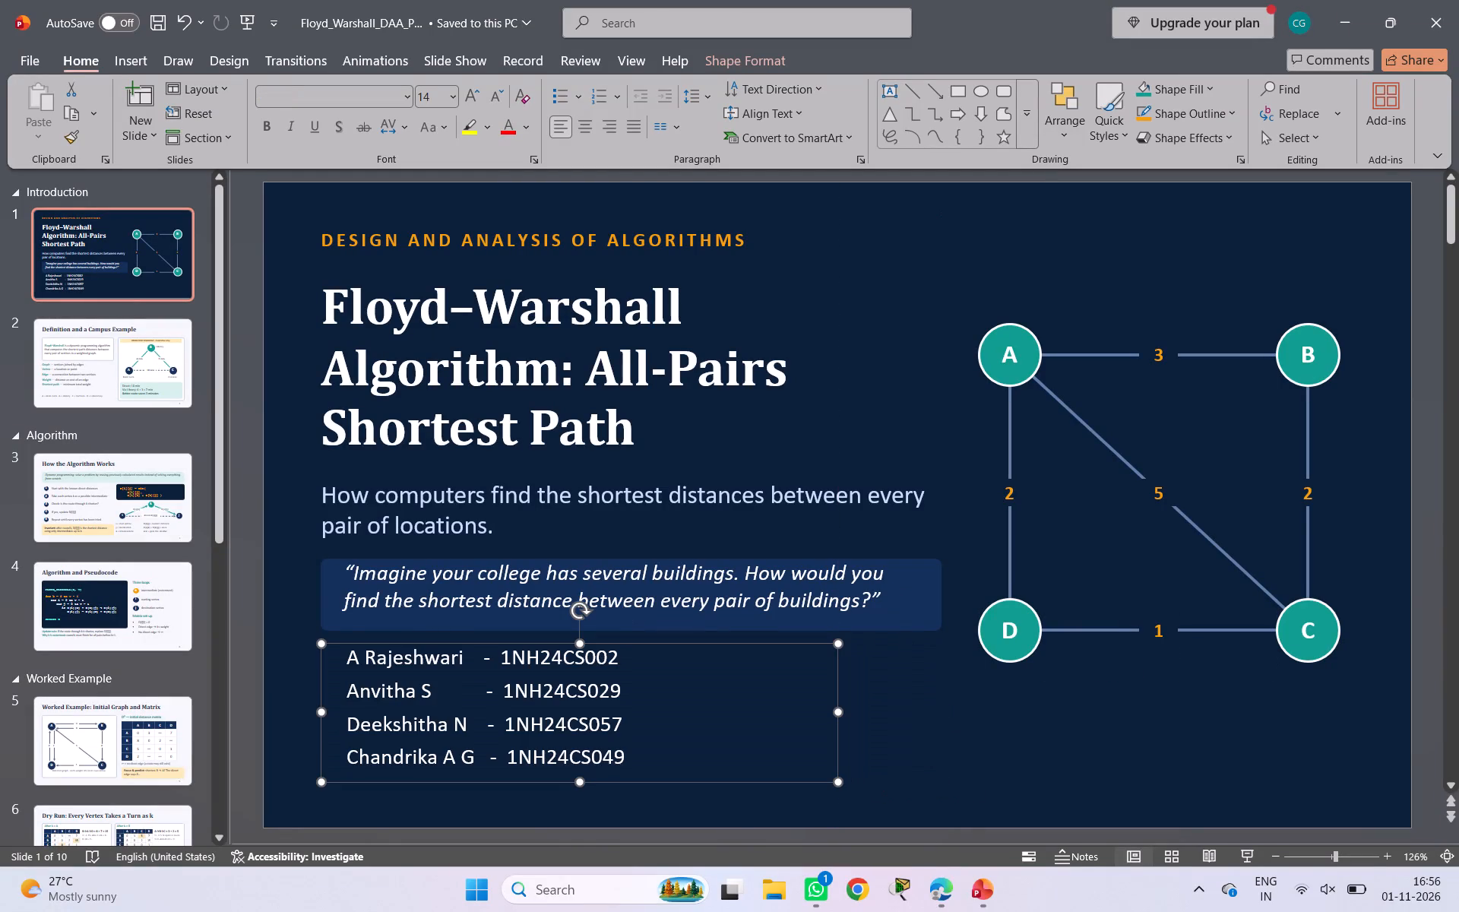
Insert a blank line above the first member's line and re-indent that member's line with four spaces.
left_click(340, 659)
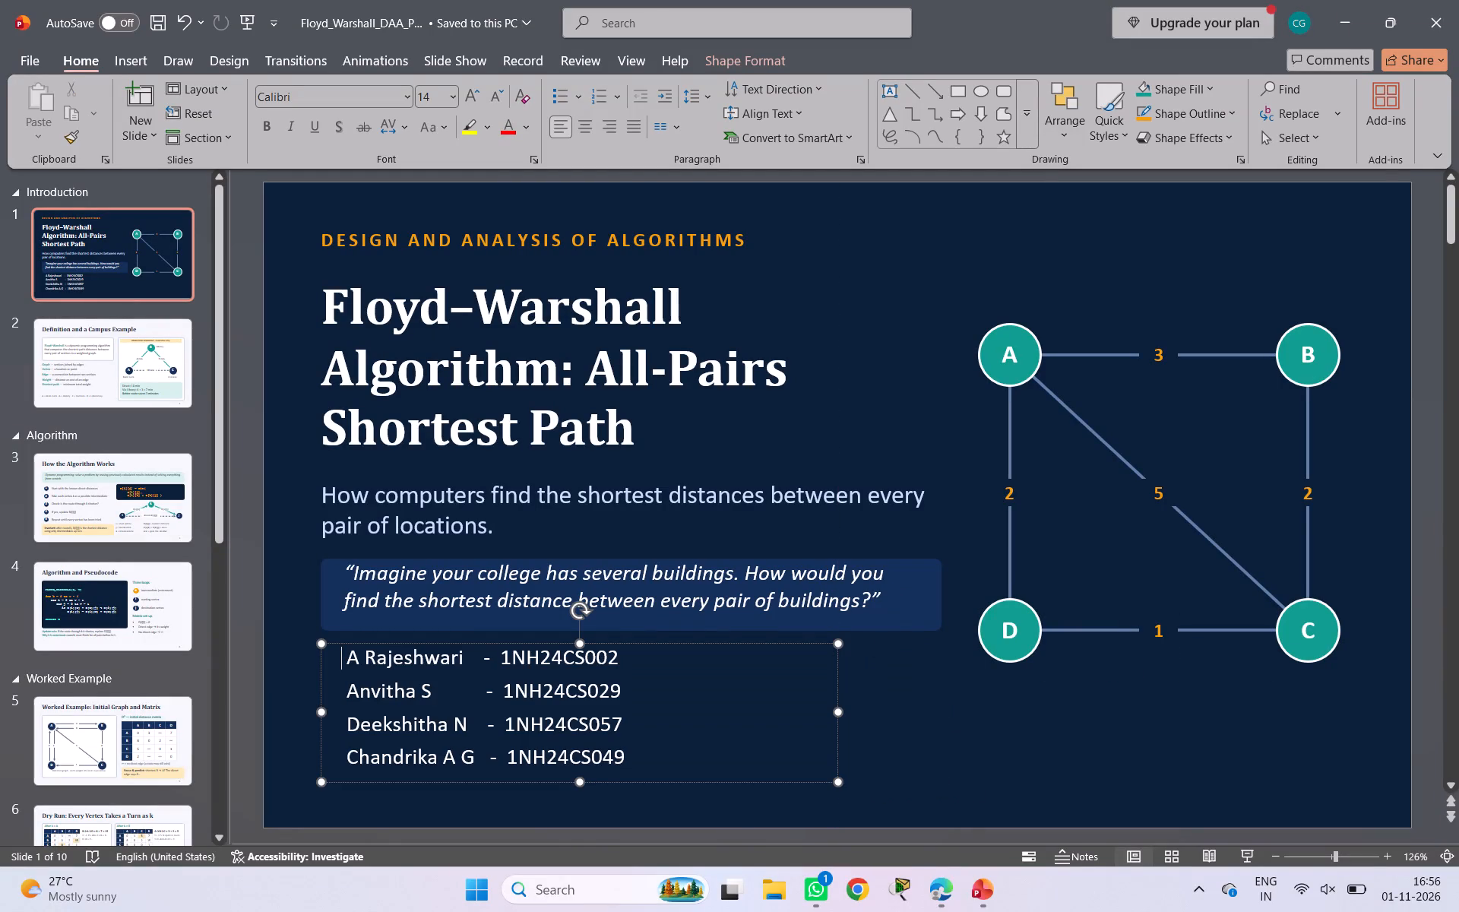
key("Return")
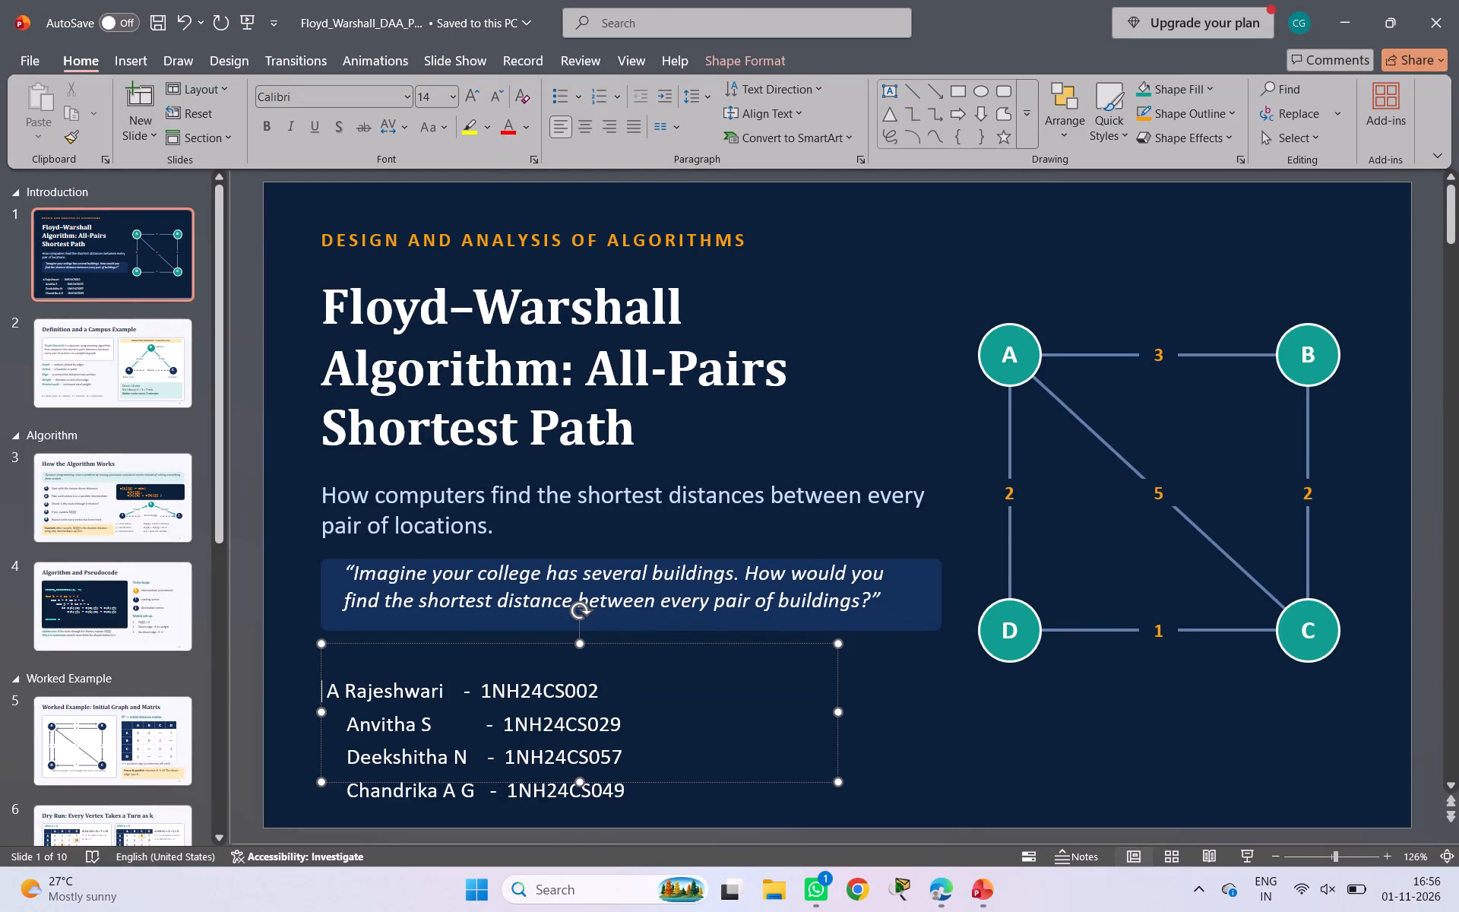
key("space")
key("space")
key("space")
key("space")
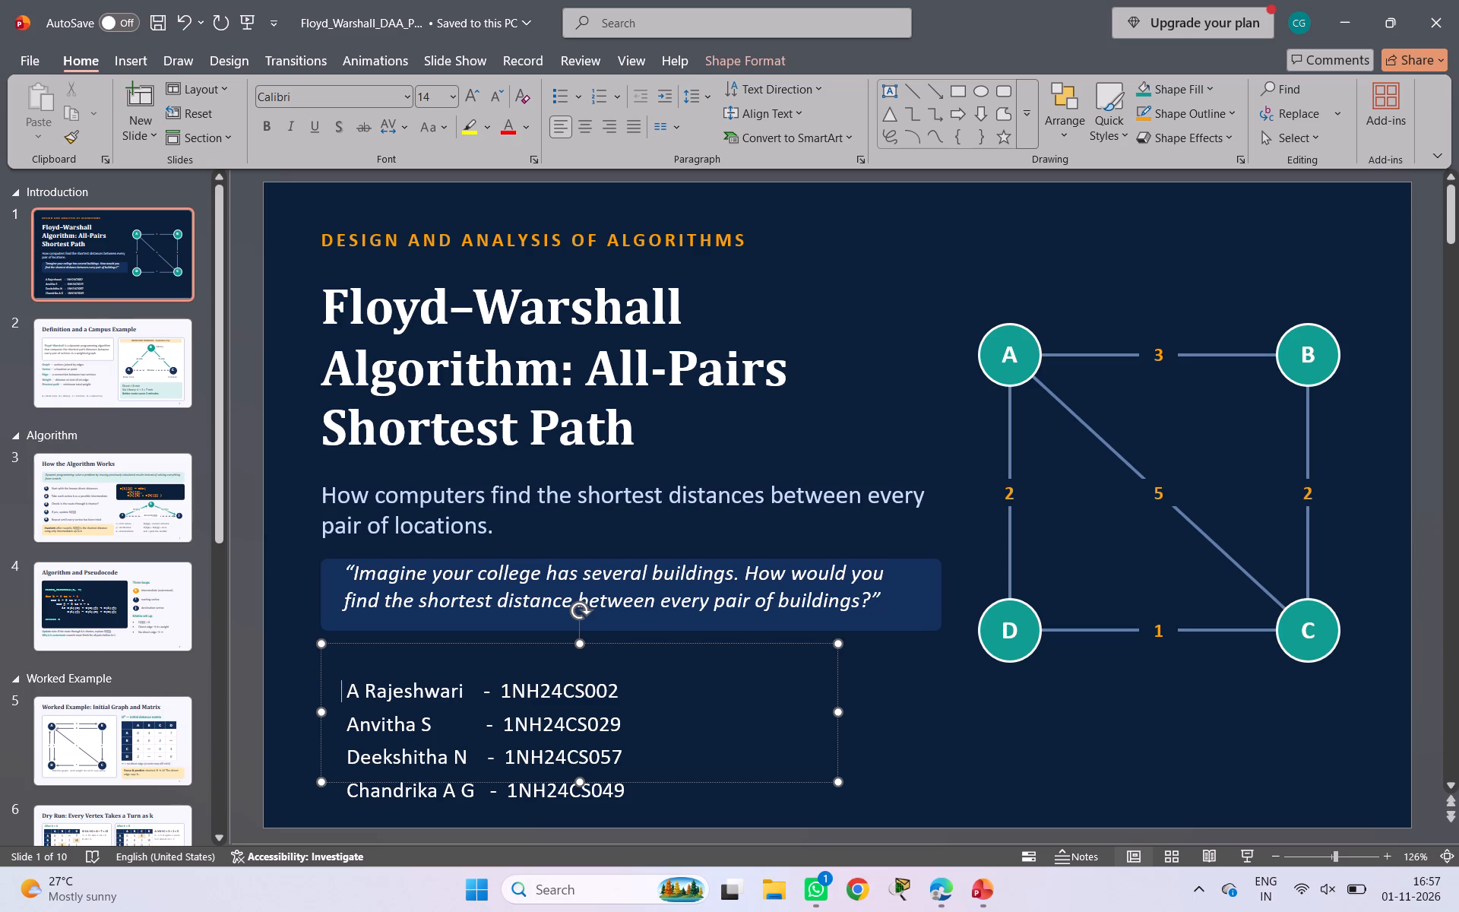
Extend the text box's bottom edge downward to enclose the fourth member's line.
left_click_drag(578, 783, 578, 809)
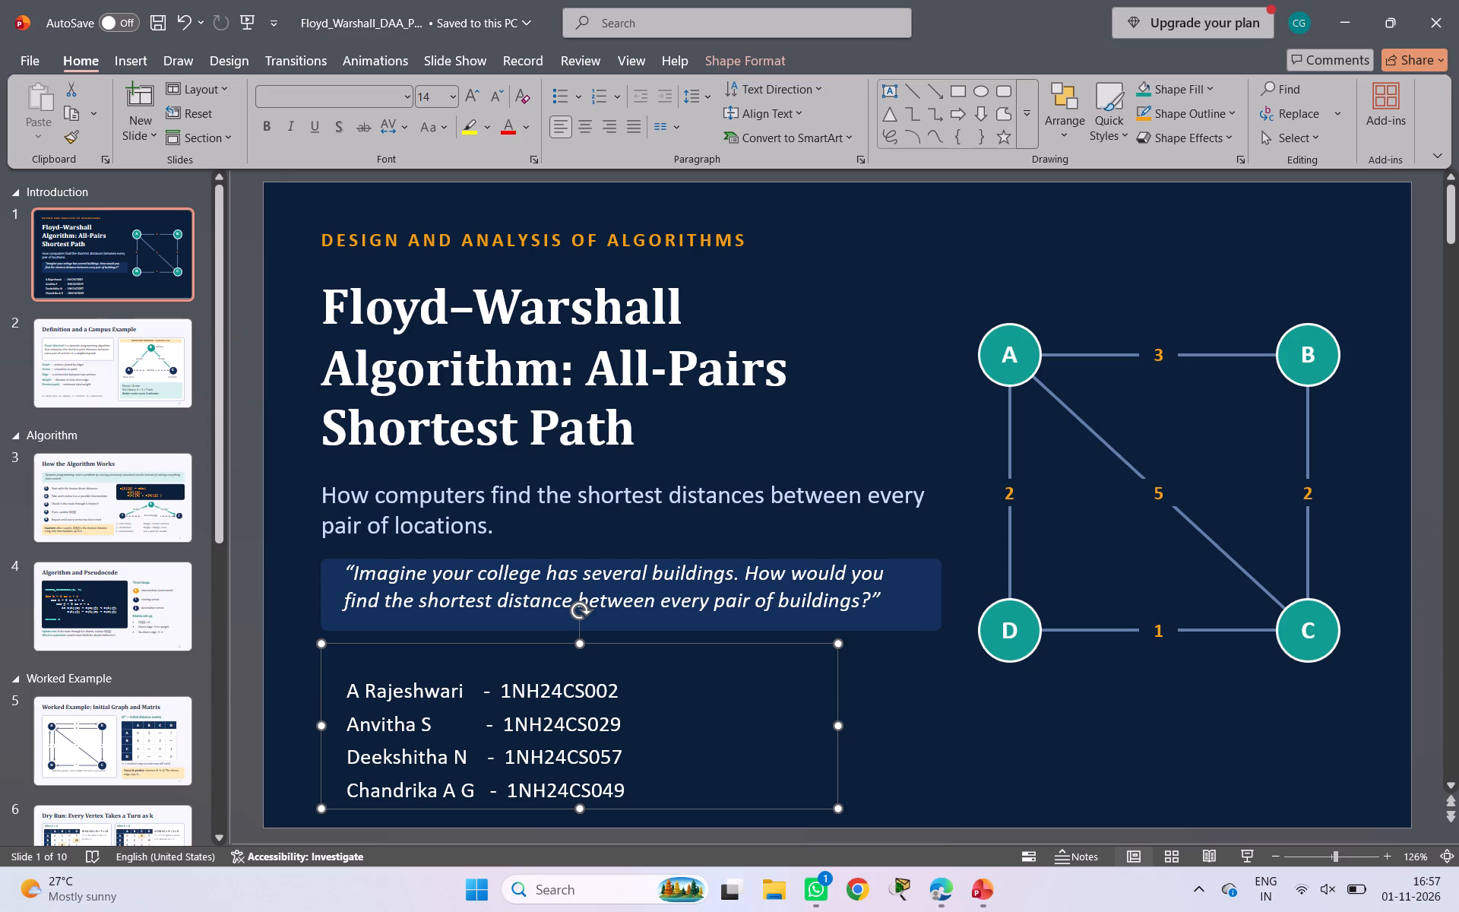
Enter the heading "Team Members:" on the blank line above the first member.
left_click(336, 663)
key("BackSpace")
type("Team Members")
key("shift+colon")
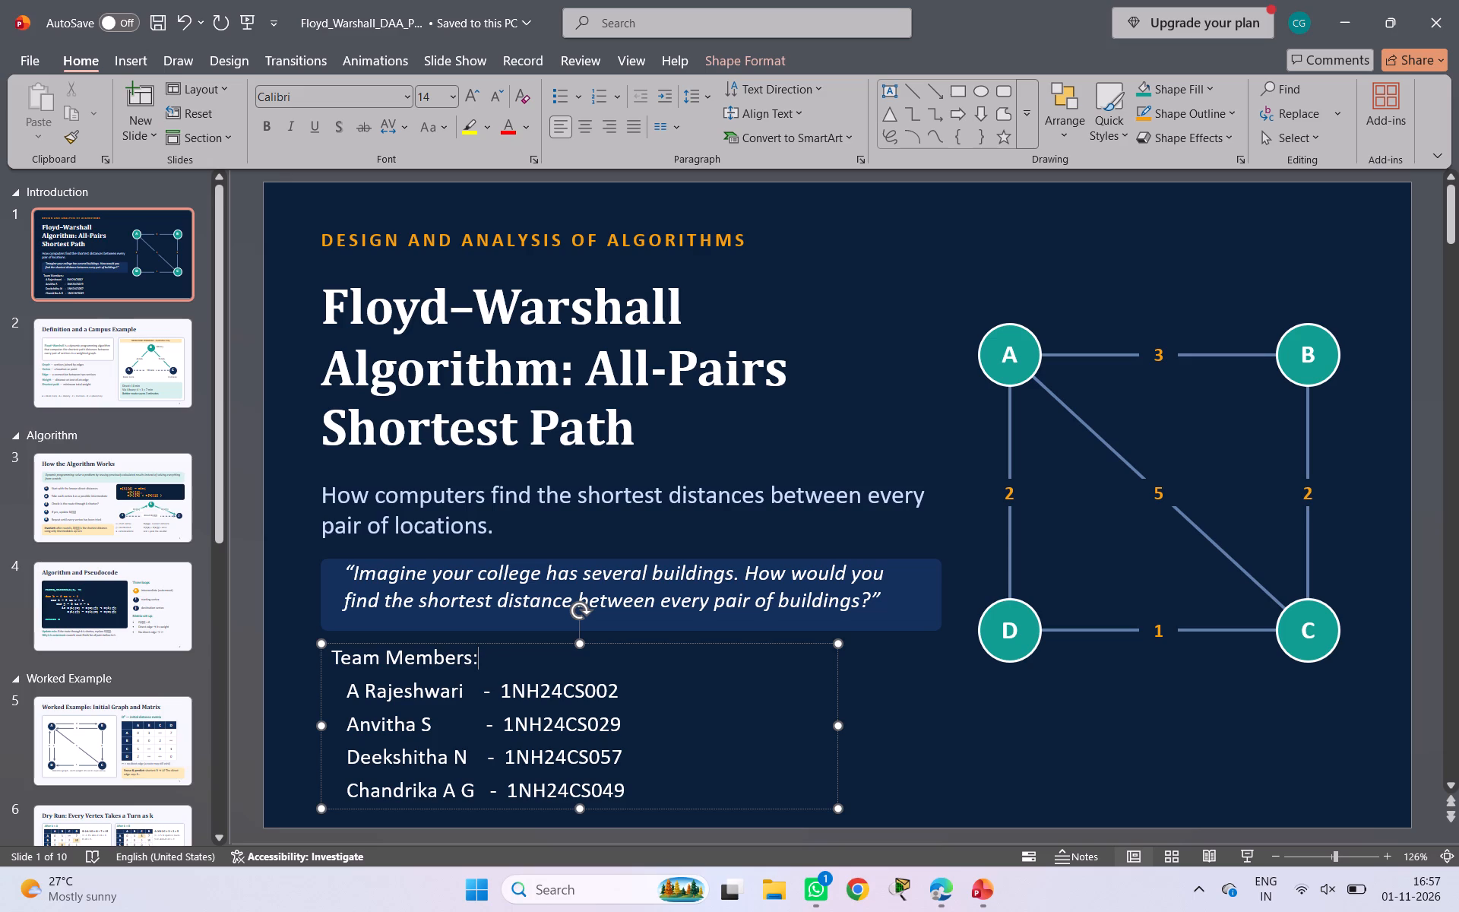
Indent each of the four team members' lines by one more space beneath the heading.
left_click(342, 691)
key("space")
left_click(342, 723)
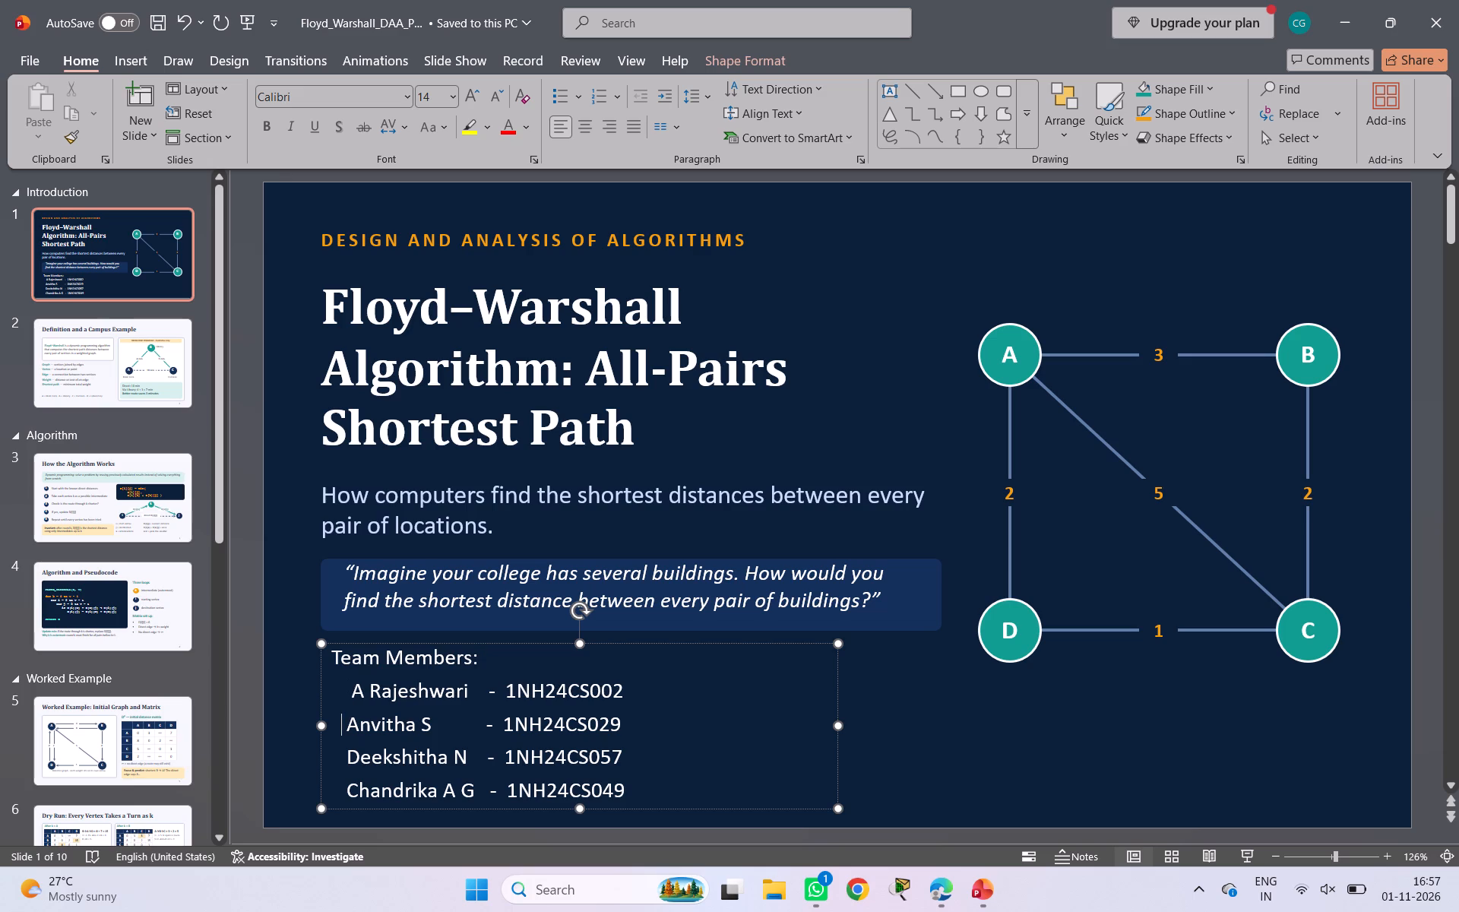
key("space")
left_click(342, 758)
key("space")
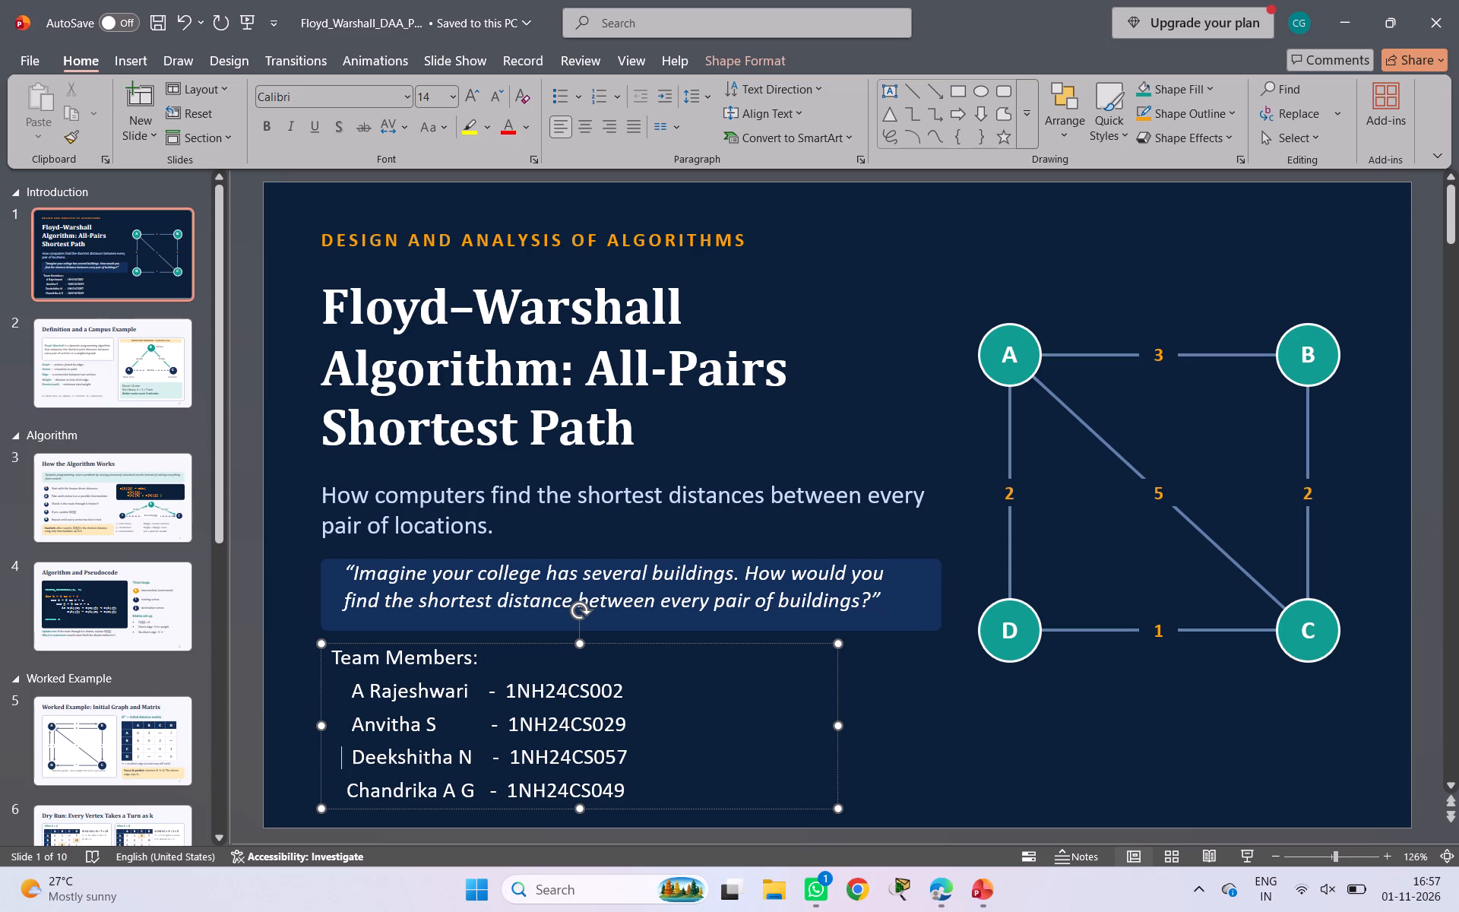
left_click(347, 789)
key("space")
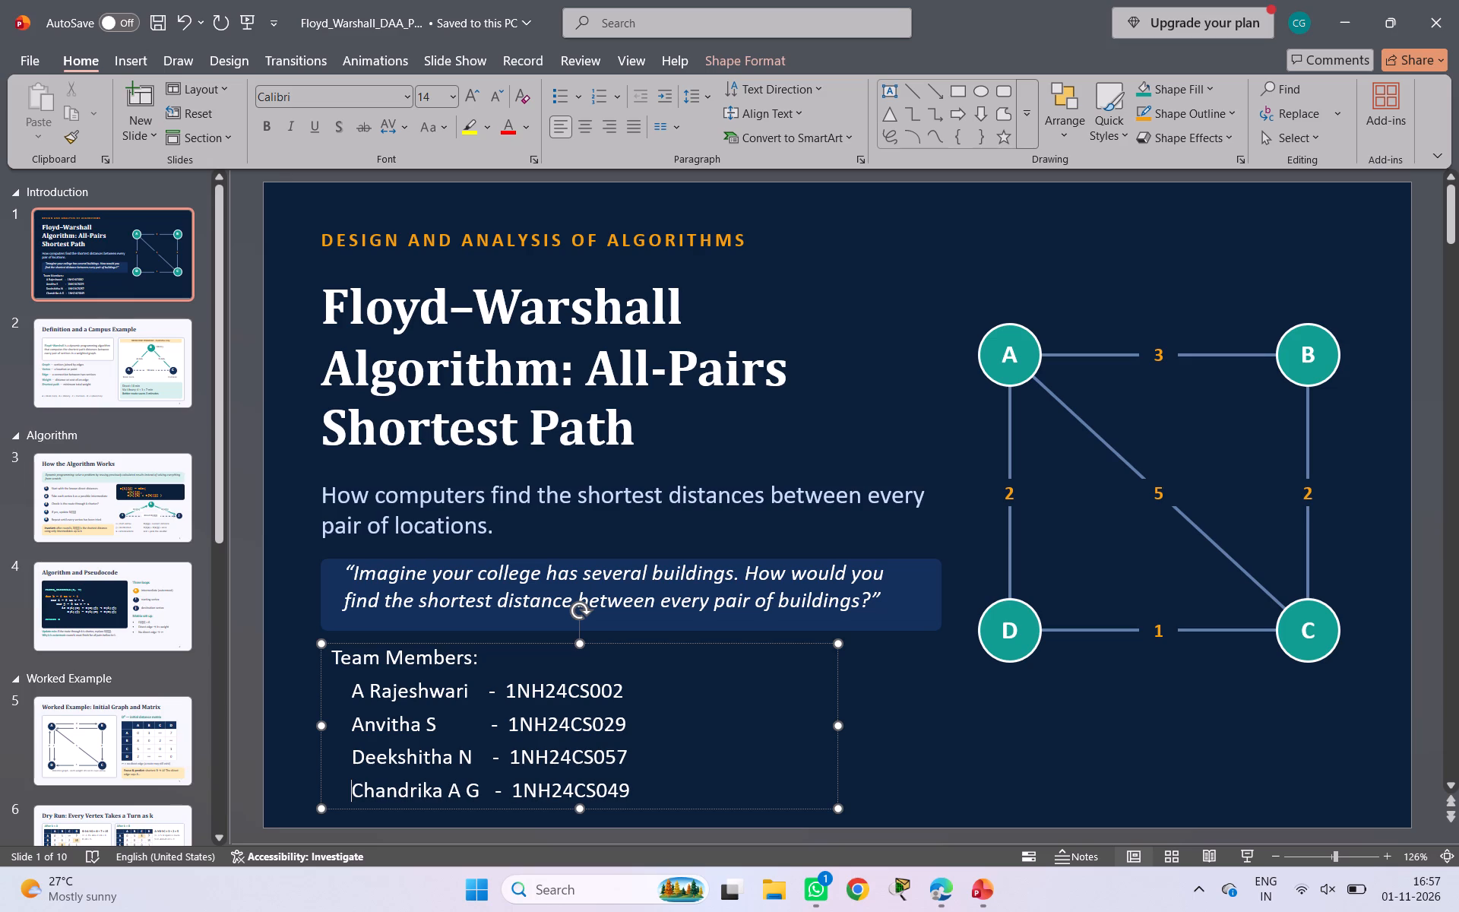
Slightly reduce the height of the quote box above the team list by raising its bottom edge.
left_click(885, 610)
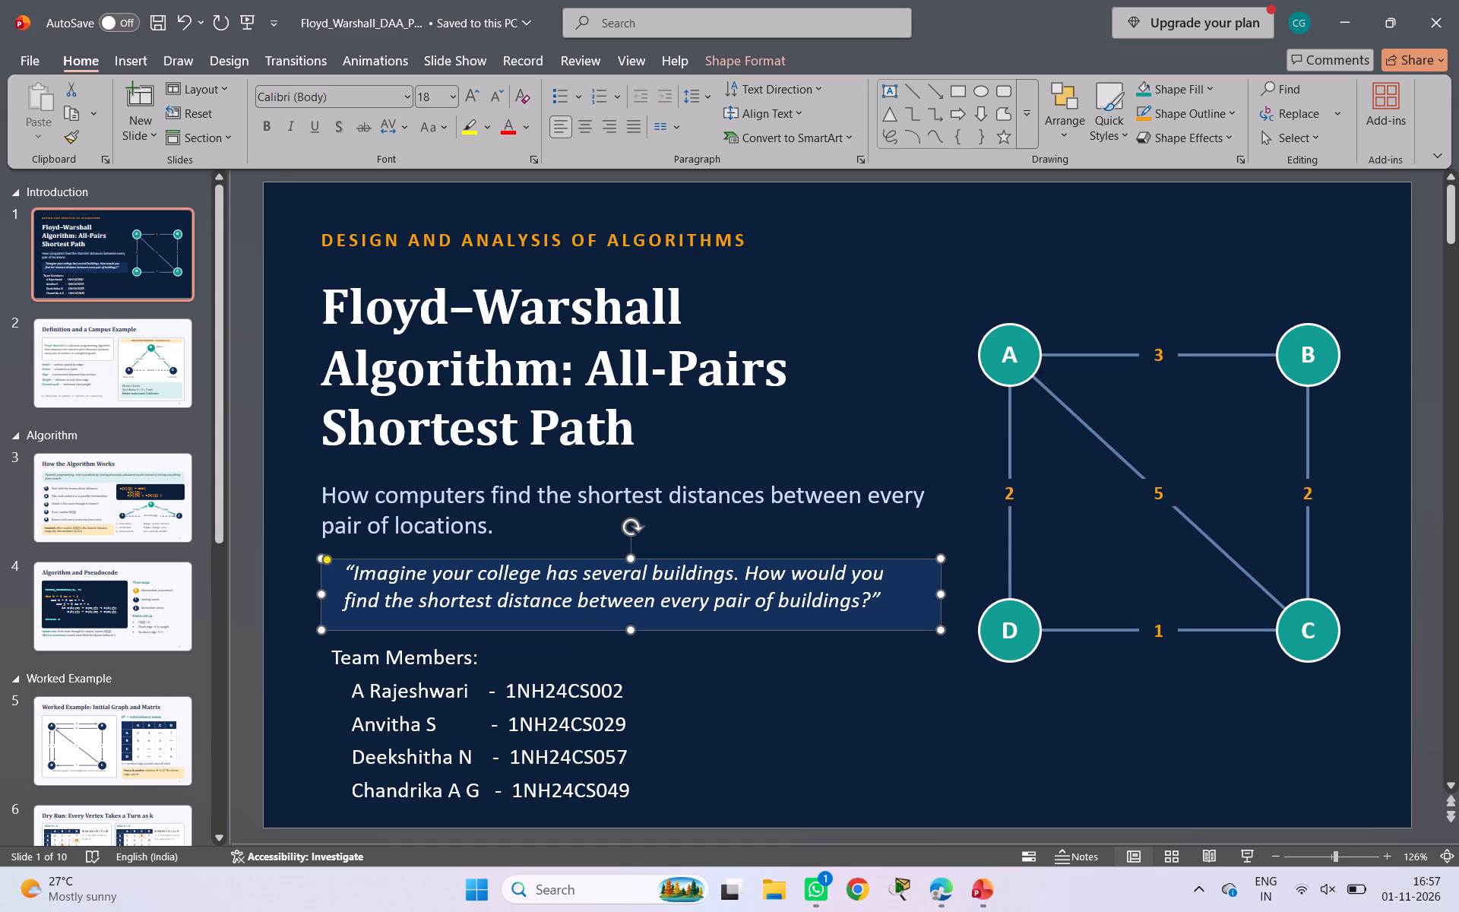
left_click(629, 628)
left_click(742, 701)
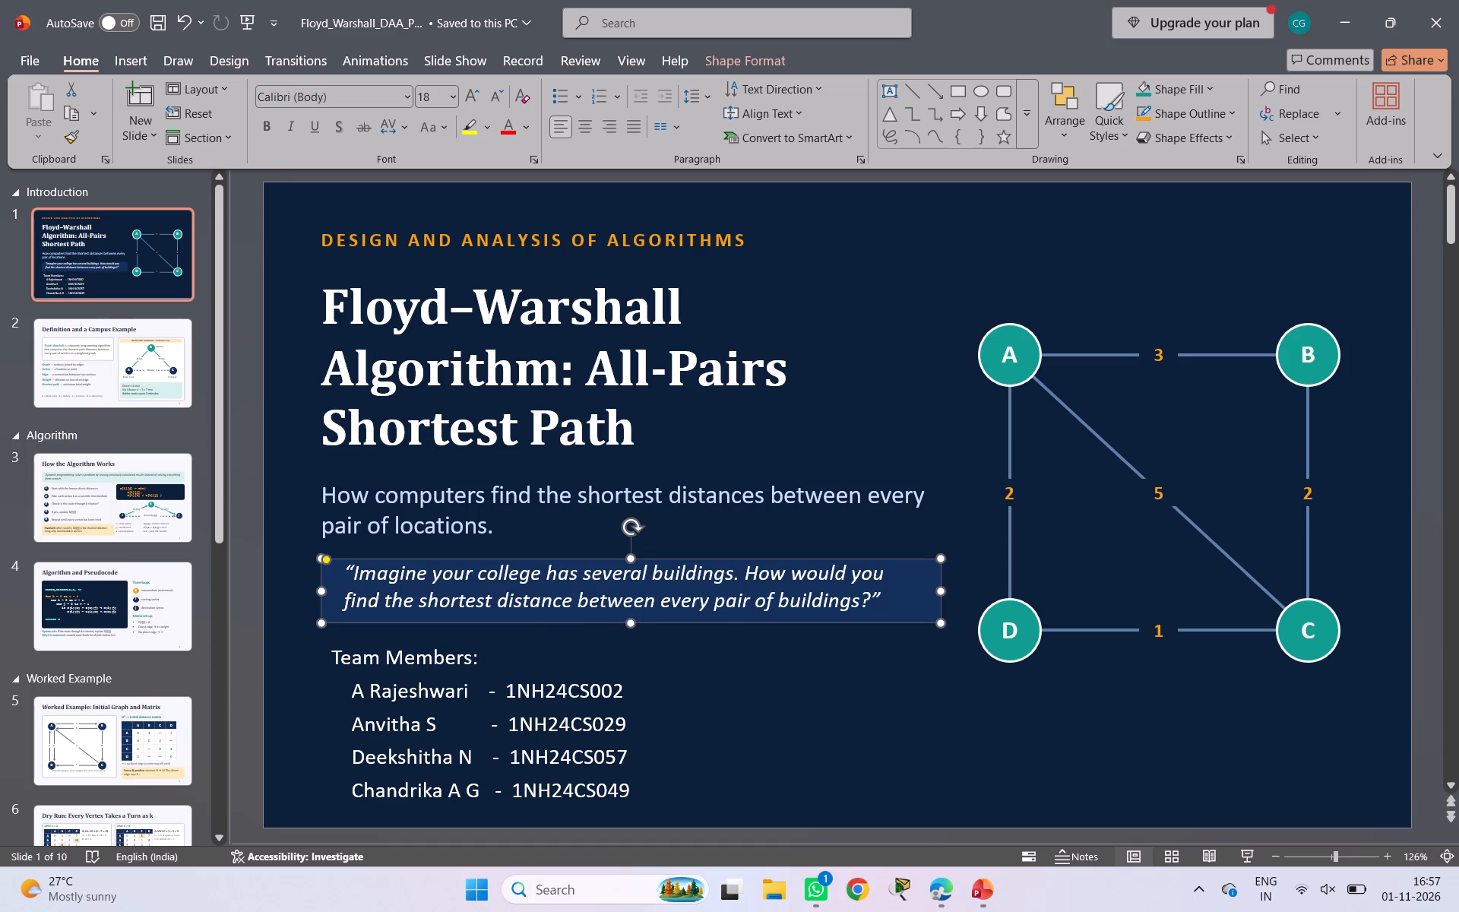
Save the presentation.
left_click(26, 58)
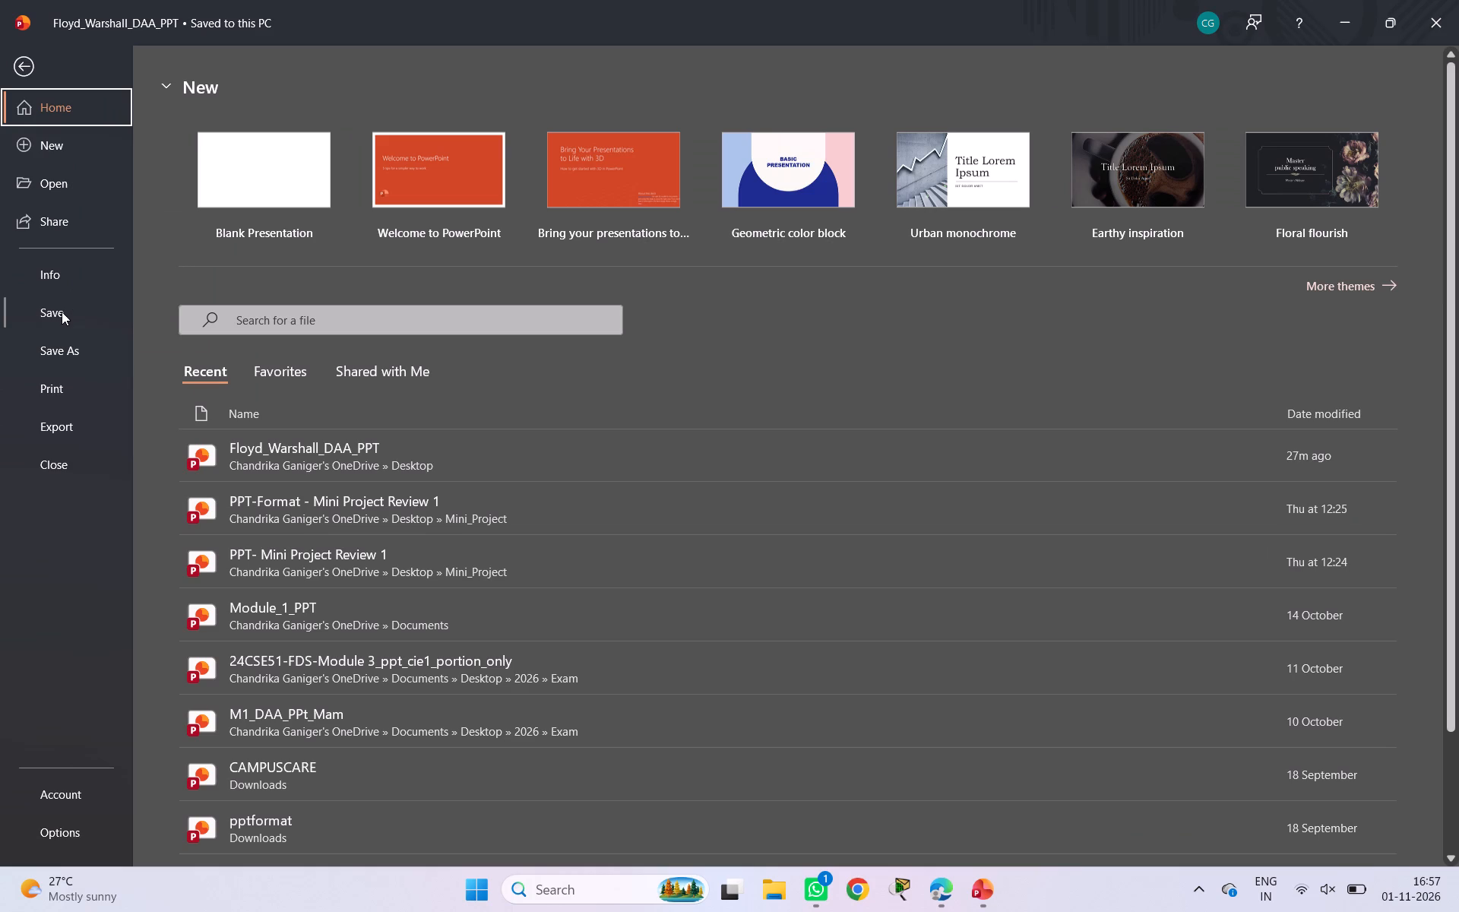
left_click(62, 312)
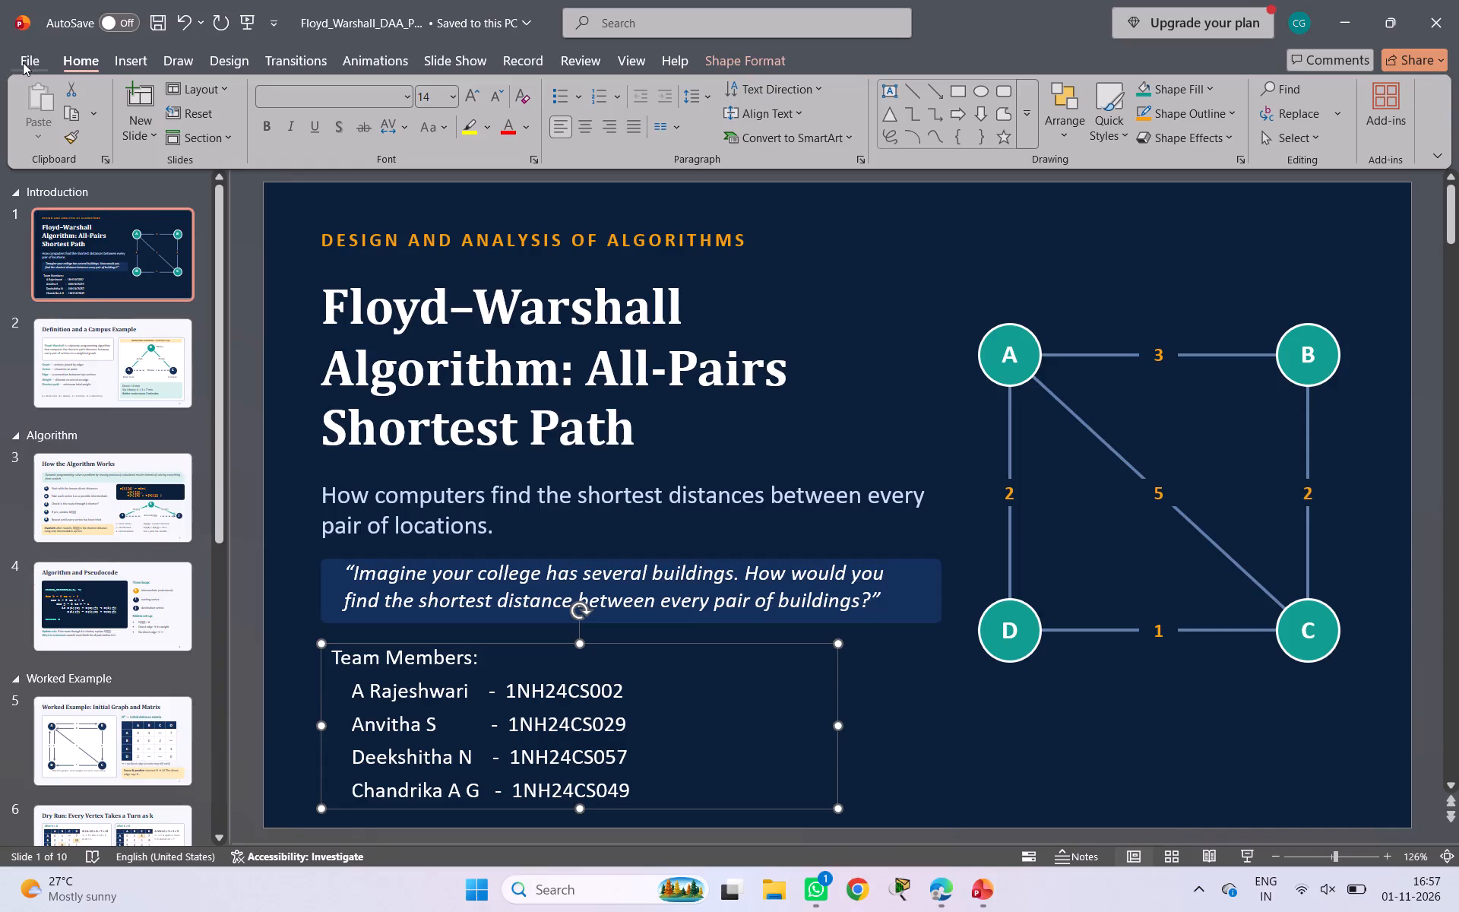
Save the presentation to the Desktop as Floyd_Warshall_DAA_PPT in PowerPoint Presentation format, replacing the existing file.
left_click(23, 62)
left_click(71, 355)
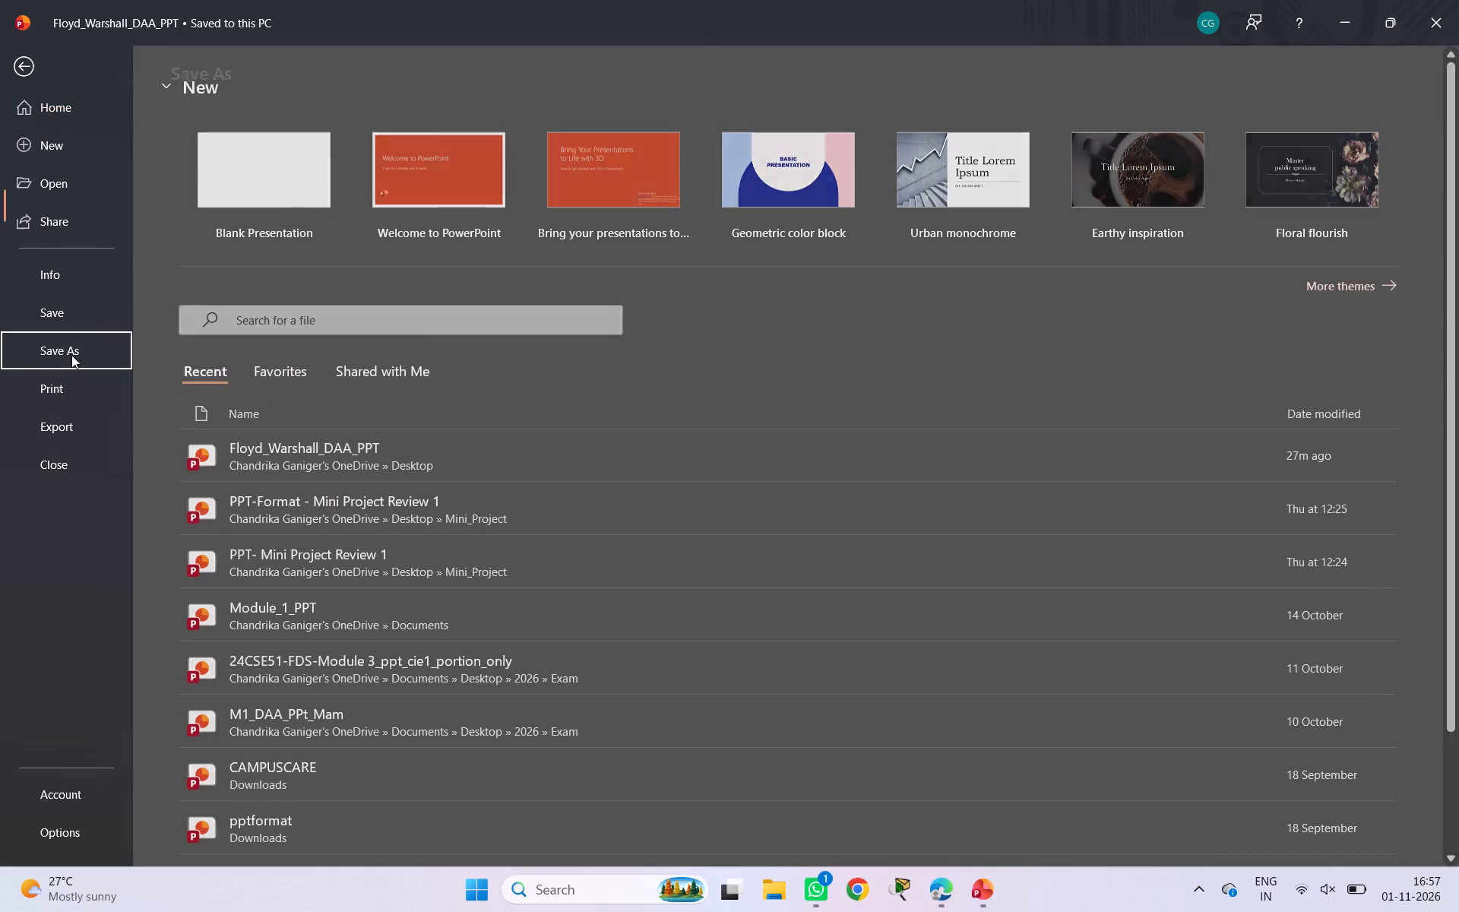
left_click(215, 419)
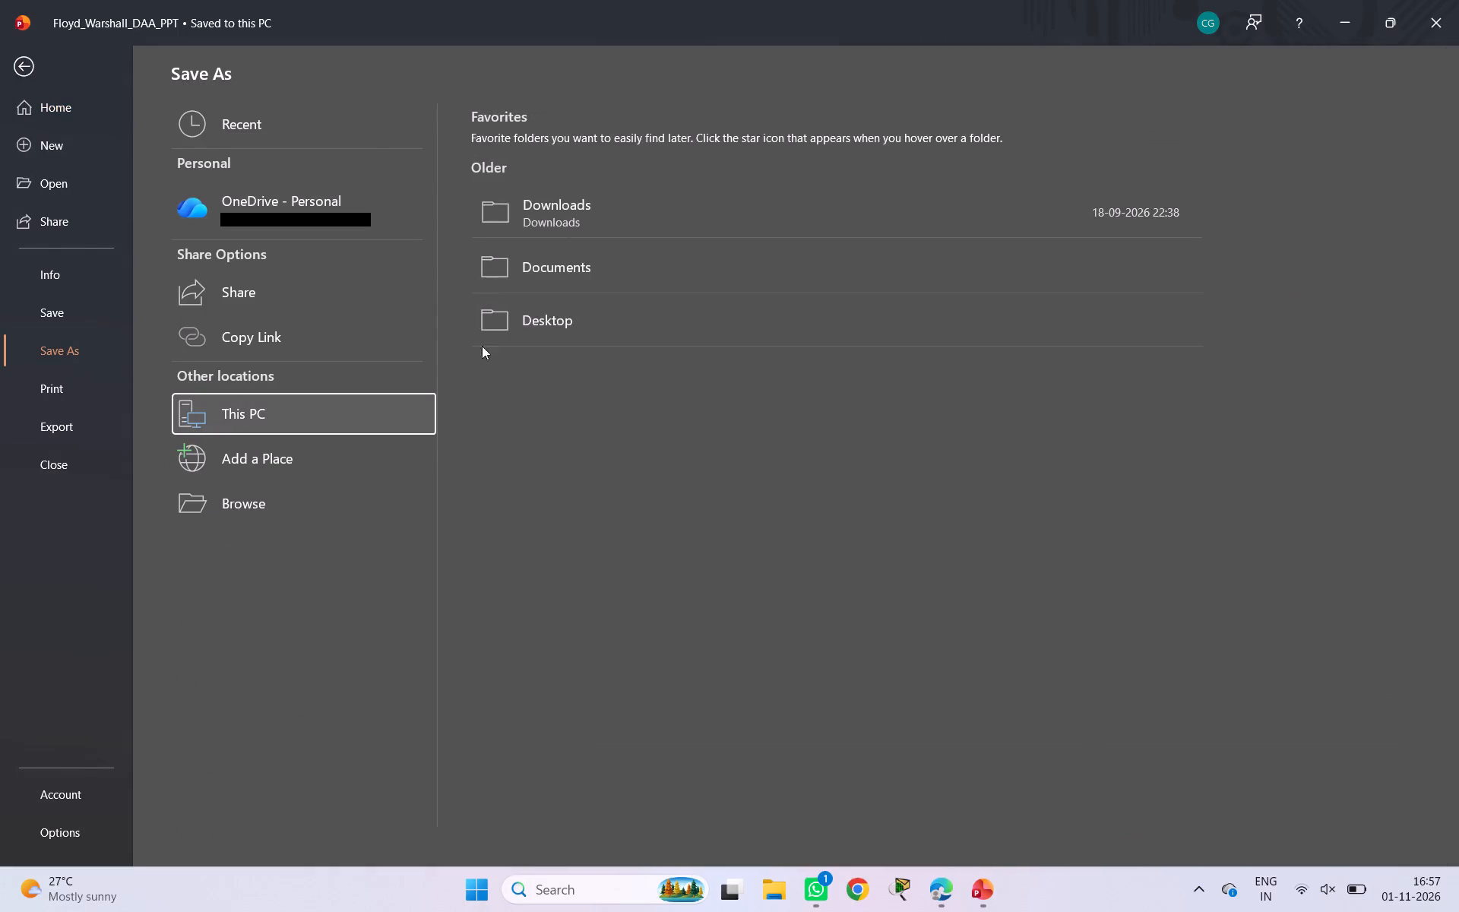
left_click(530, 323)
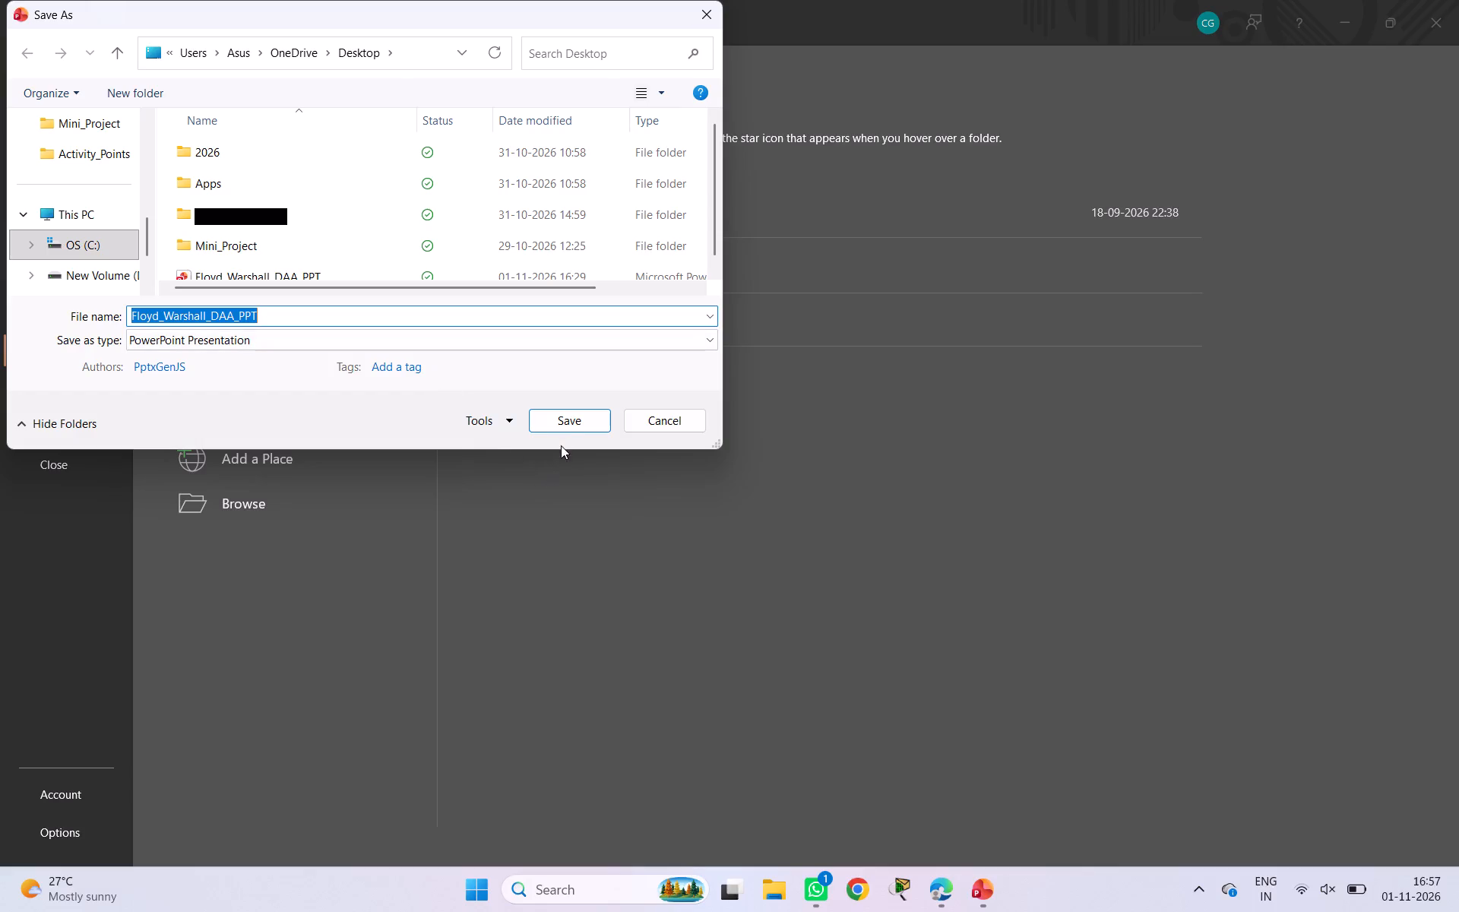
left_click(558, 421)
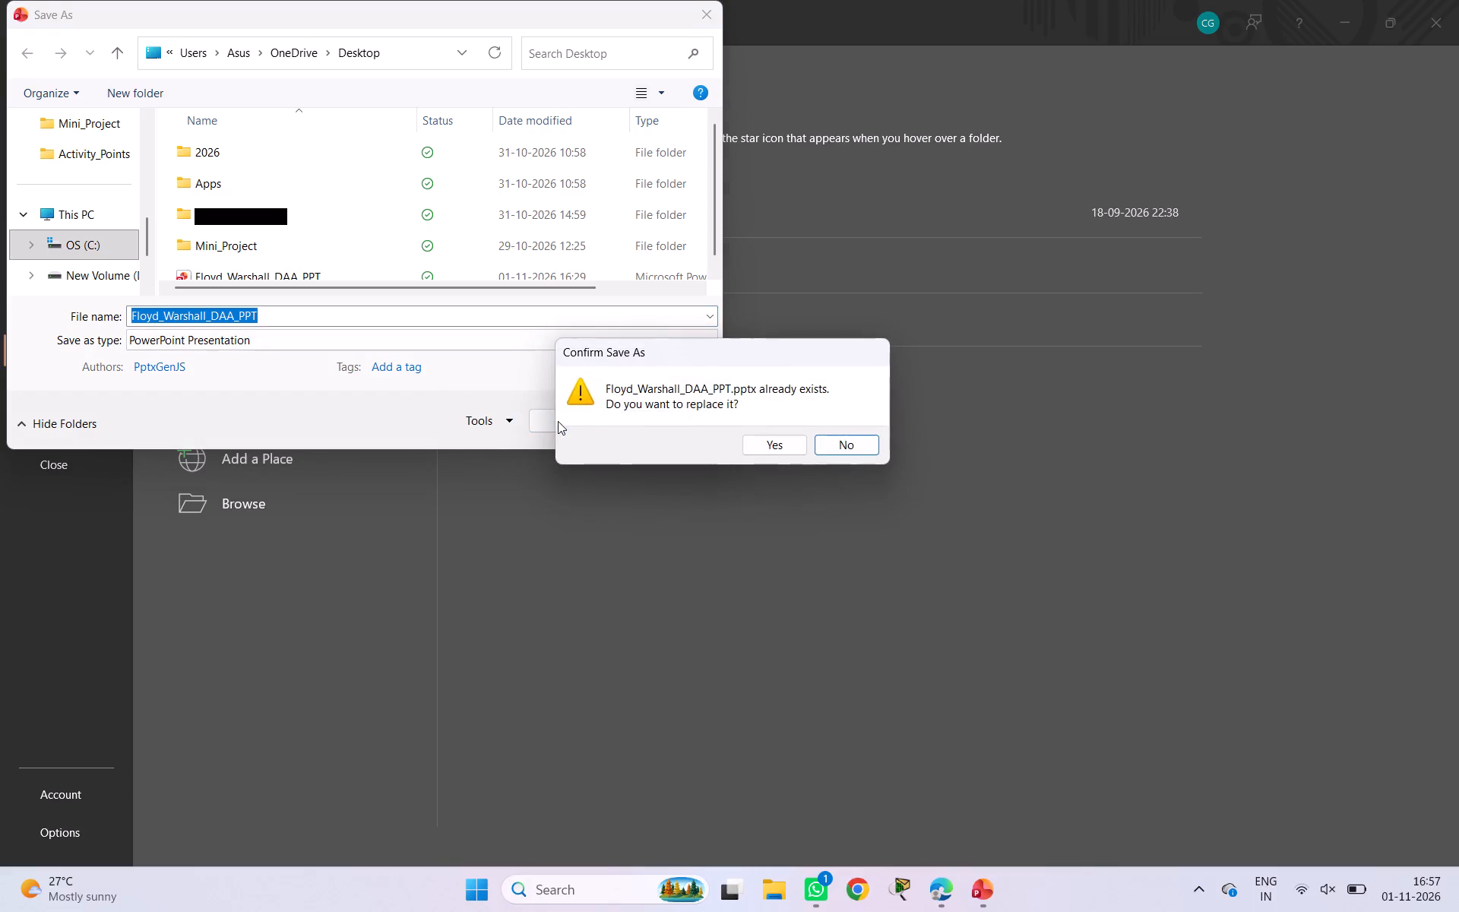
left_click(777, 452)
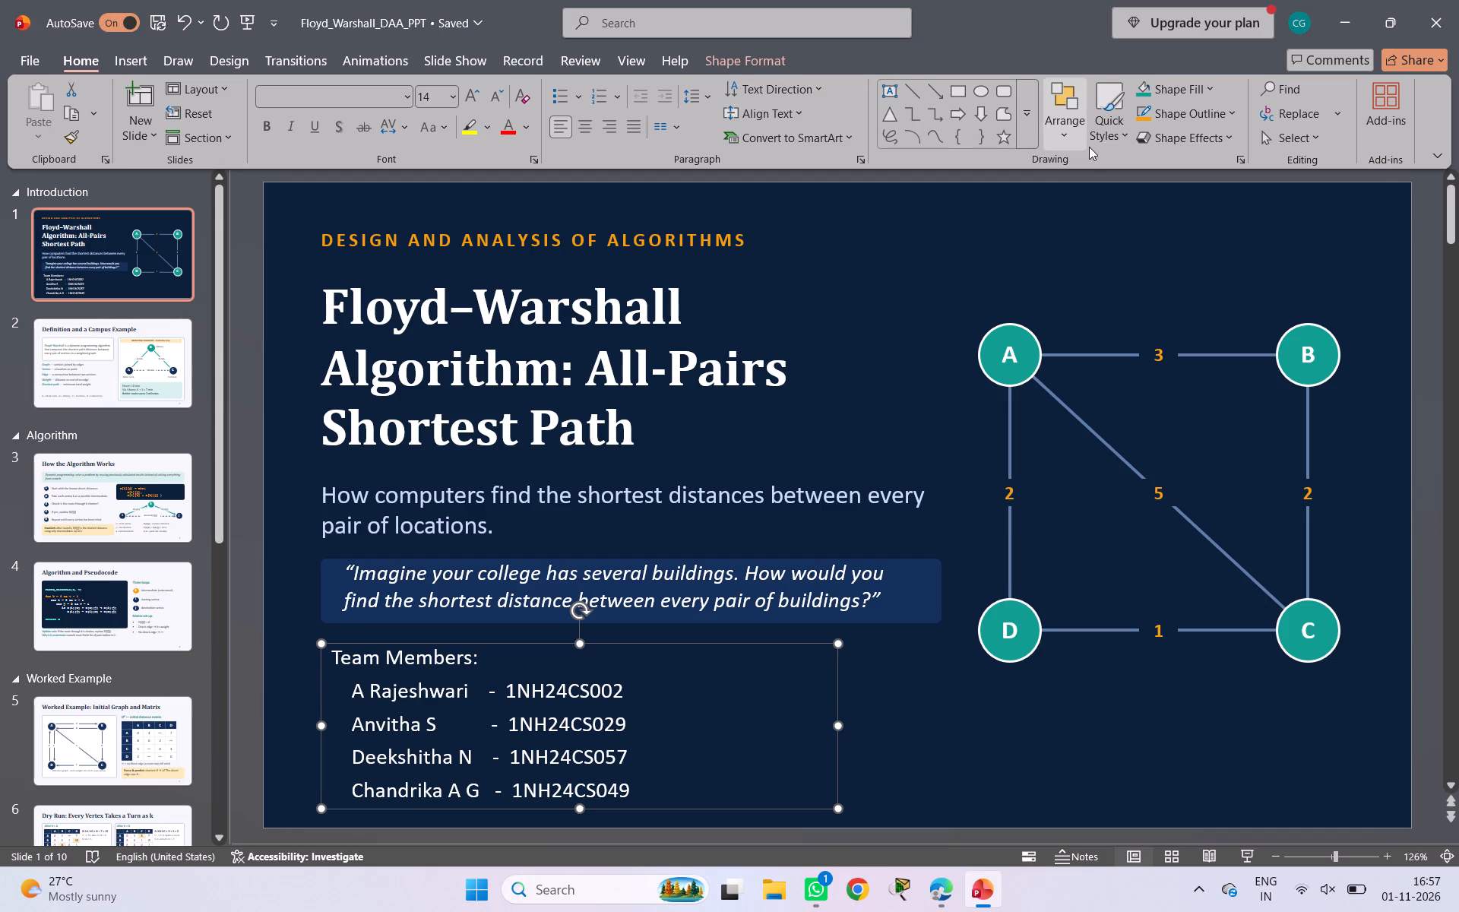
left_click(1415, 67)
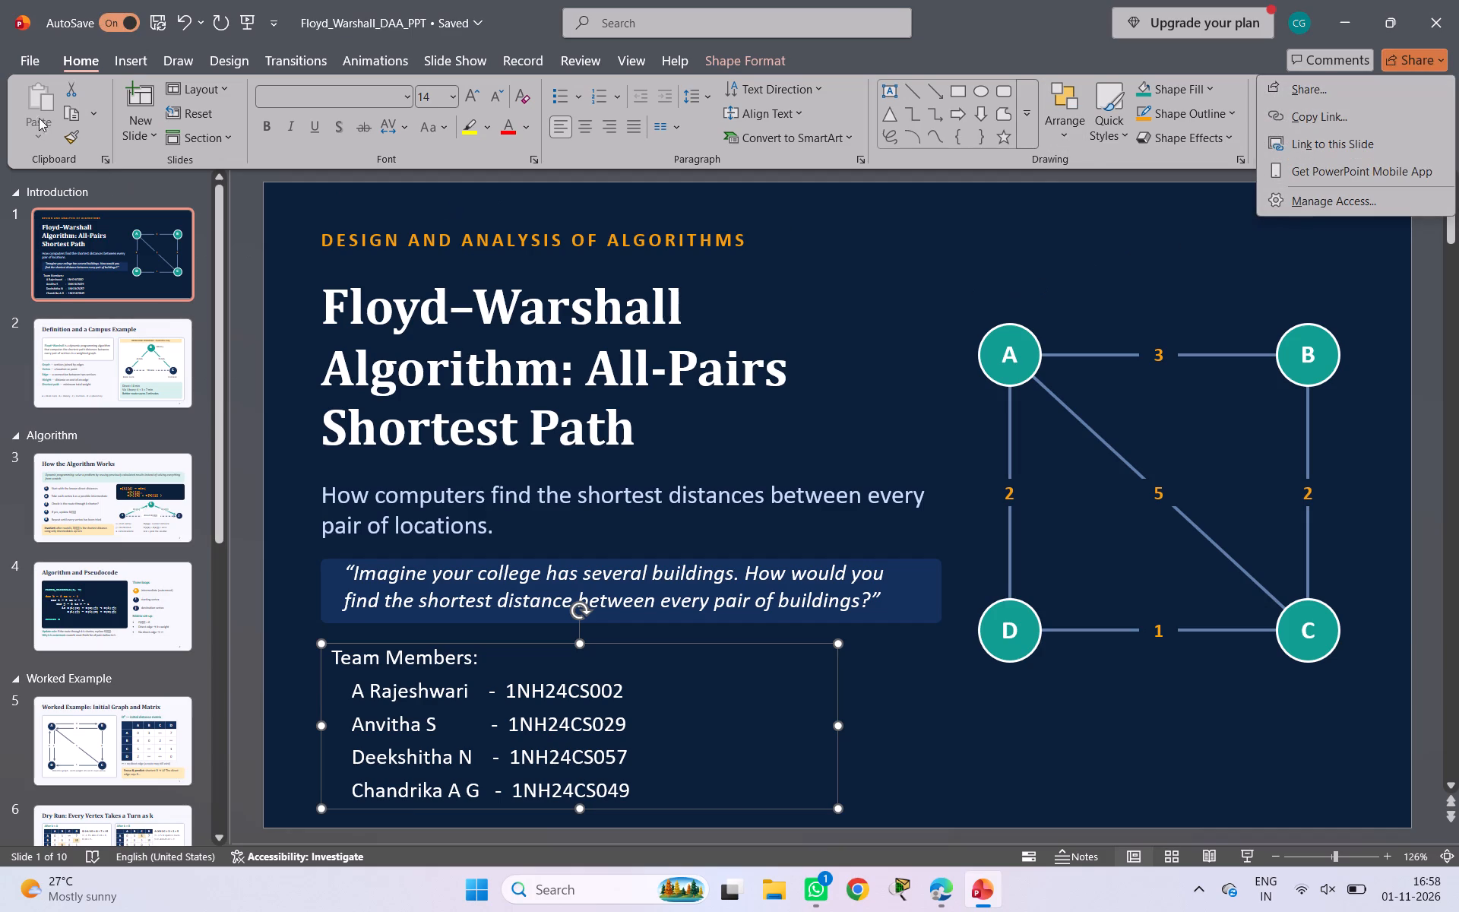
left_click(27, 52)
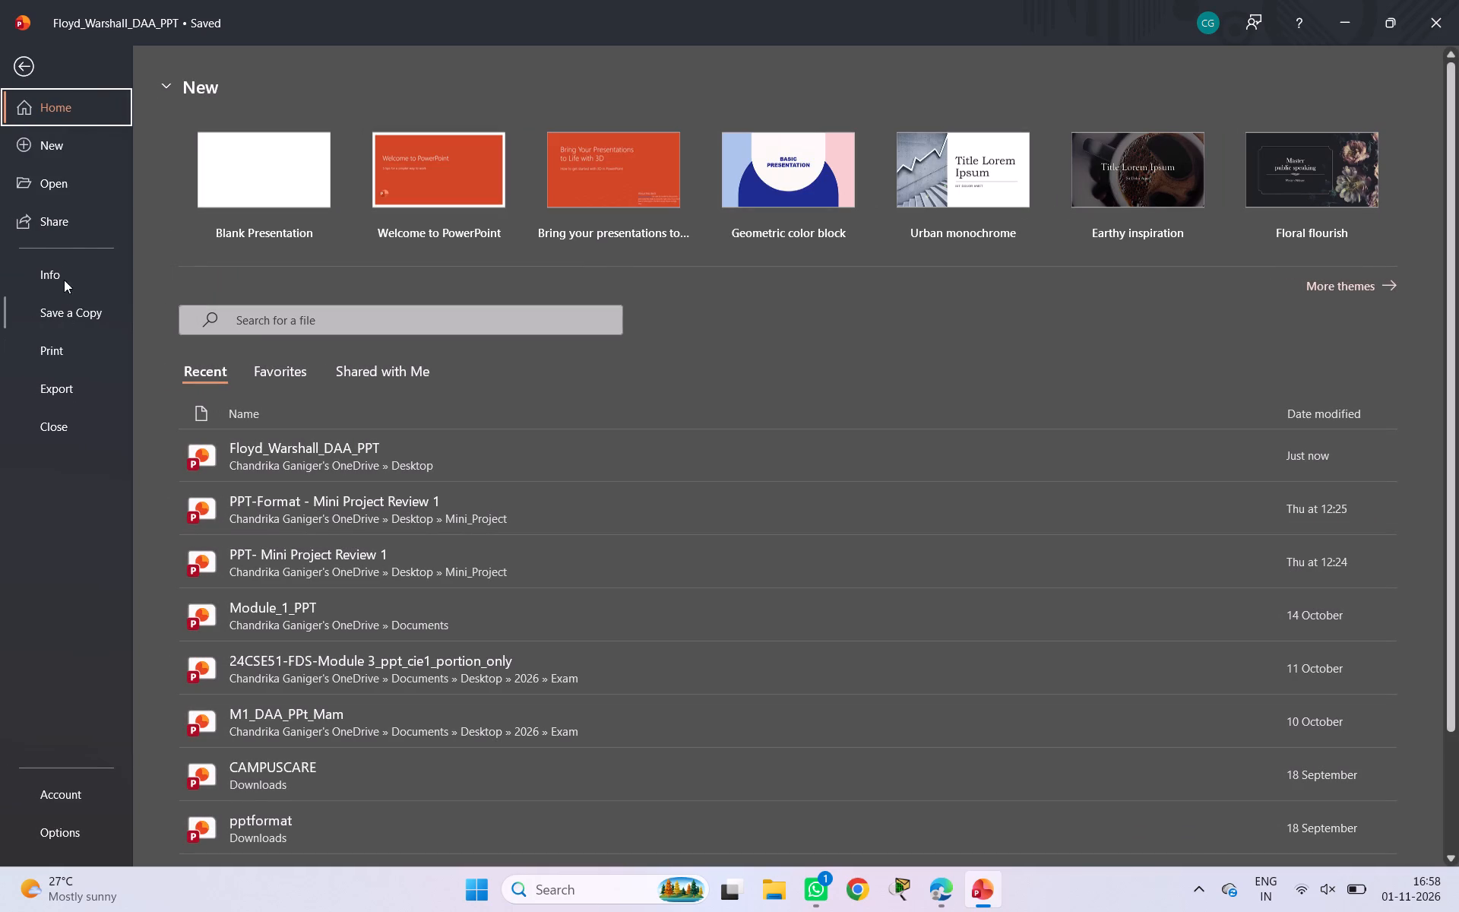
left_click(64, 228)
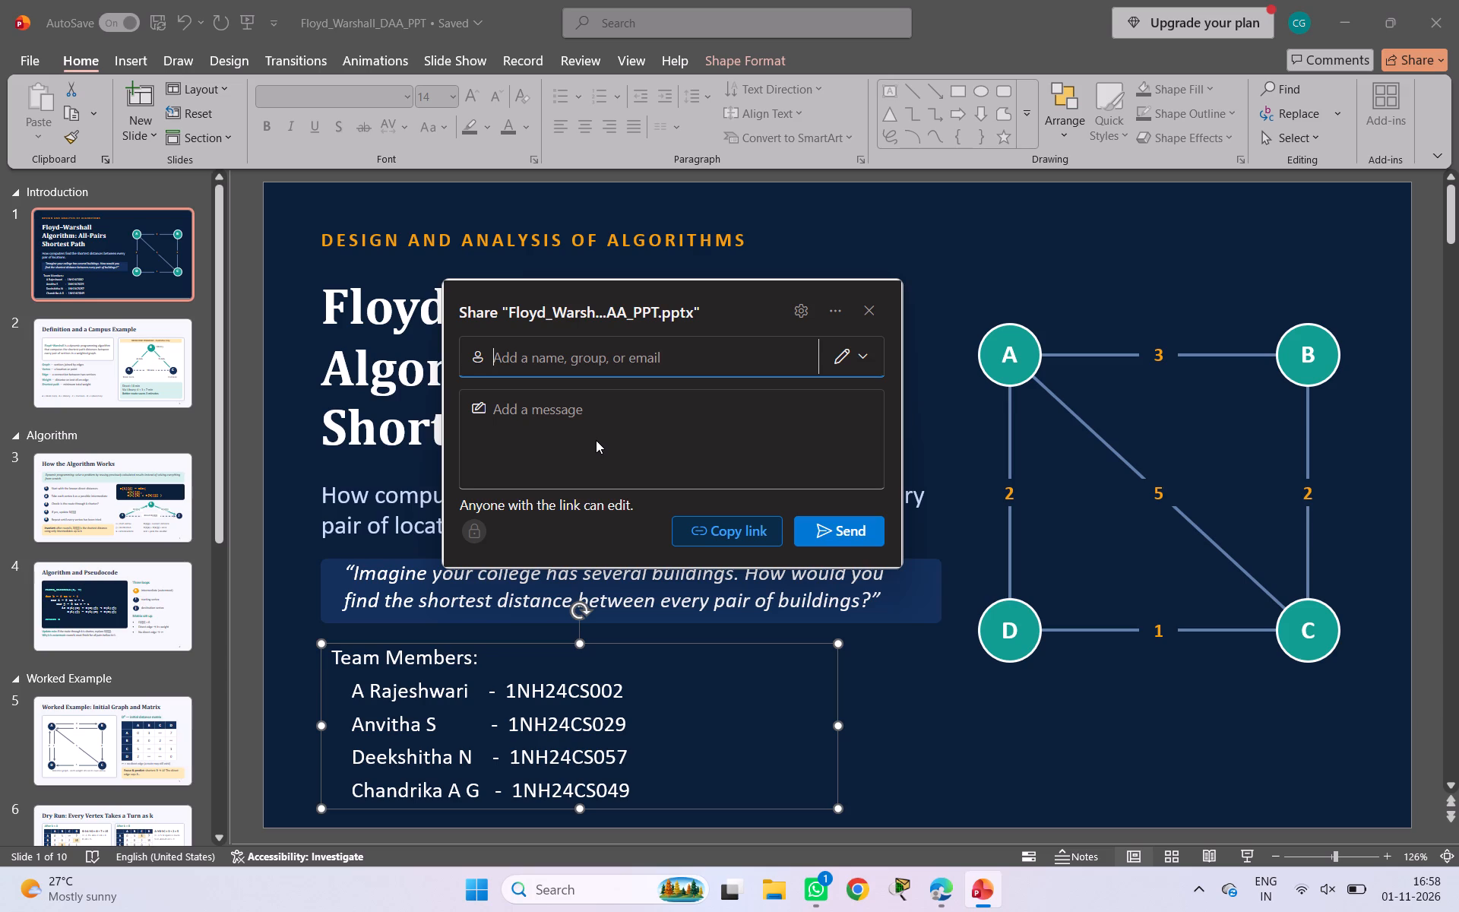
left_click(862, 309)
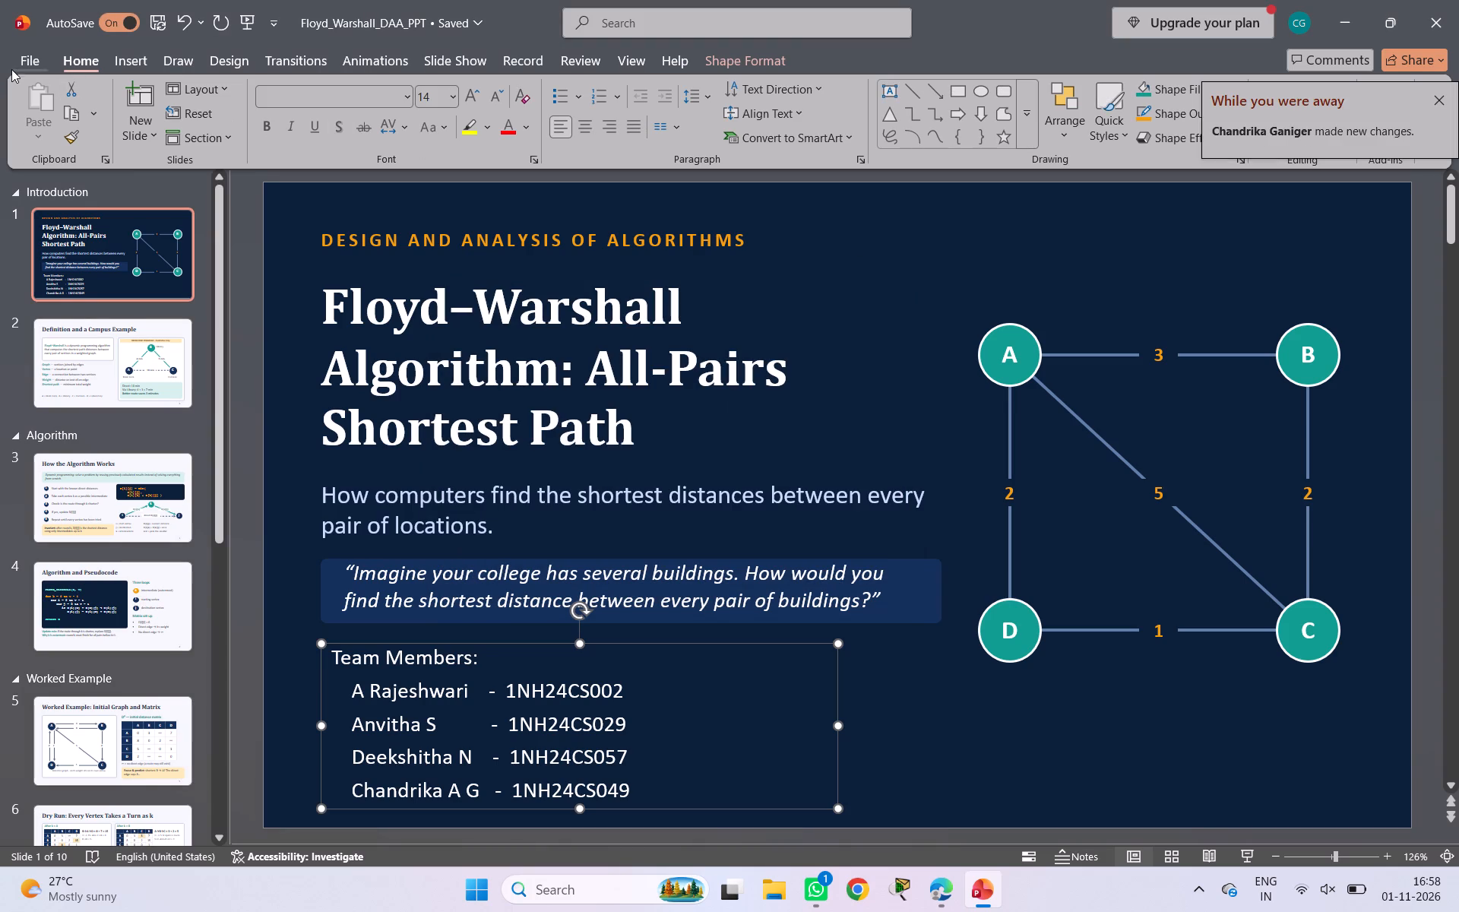
Open the file management page for the saved presentation.
left_click(19, 60)
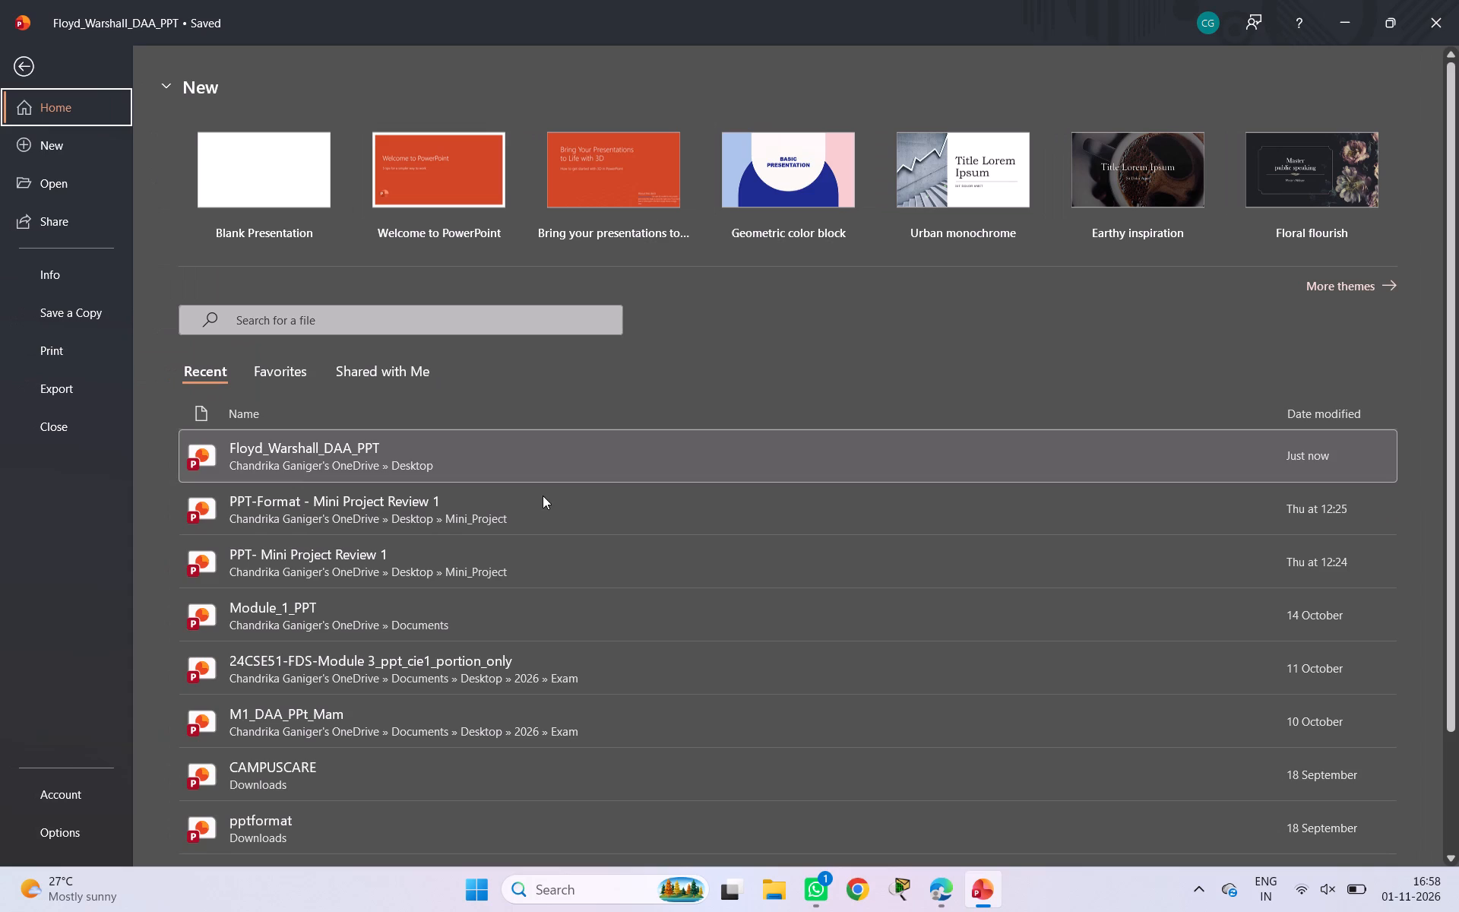
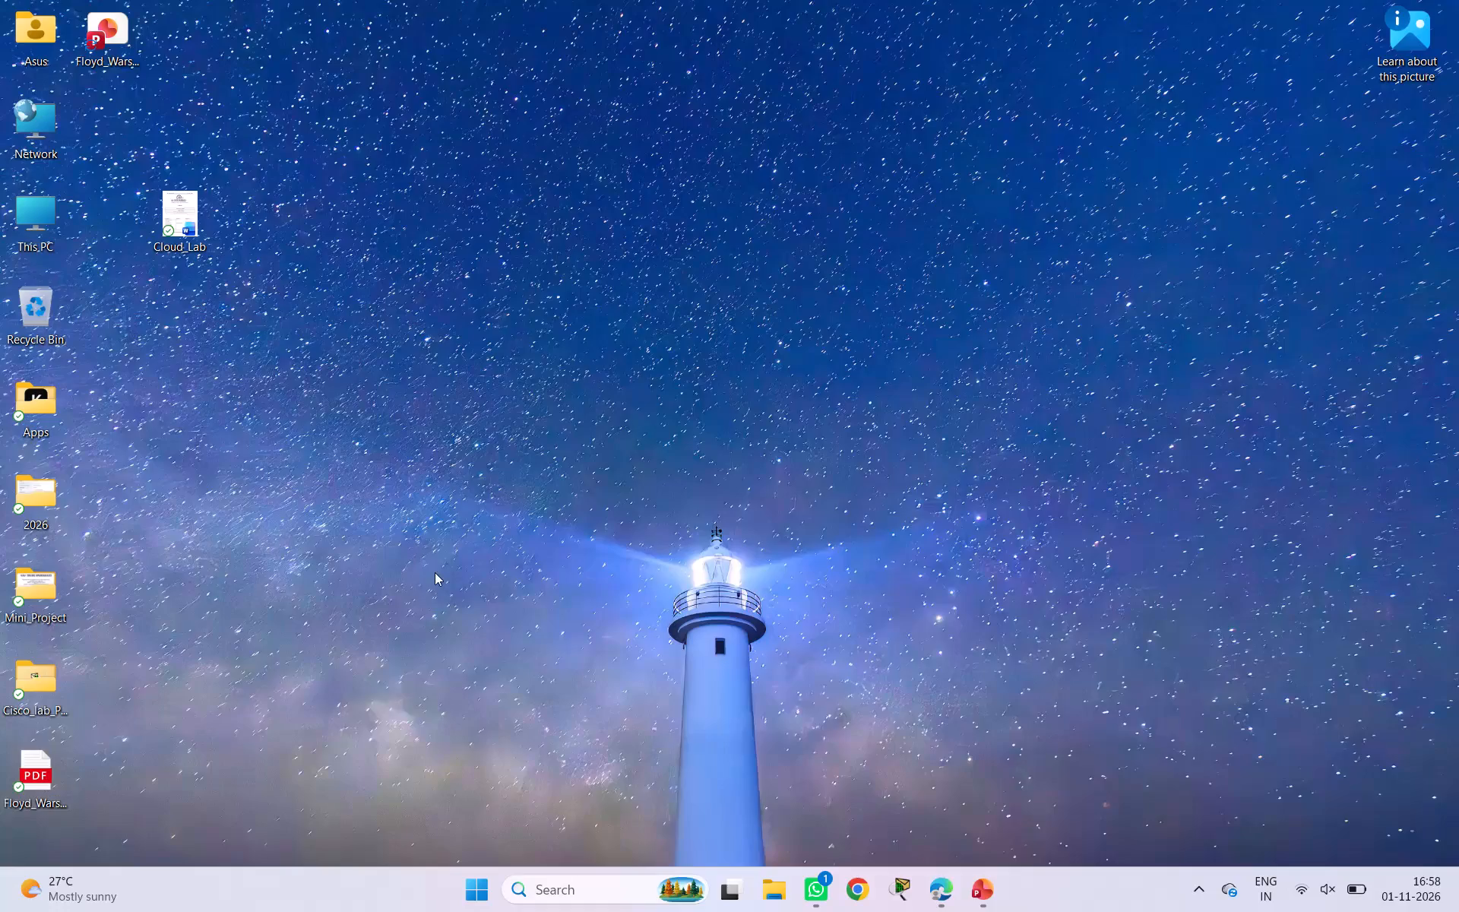
Move the Floyd_Warshall_DAA_PPT file to an empty area of the desktop, away from the column of other icons.
left_click_drag(109, 54, 431, 173)
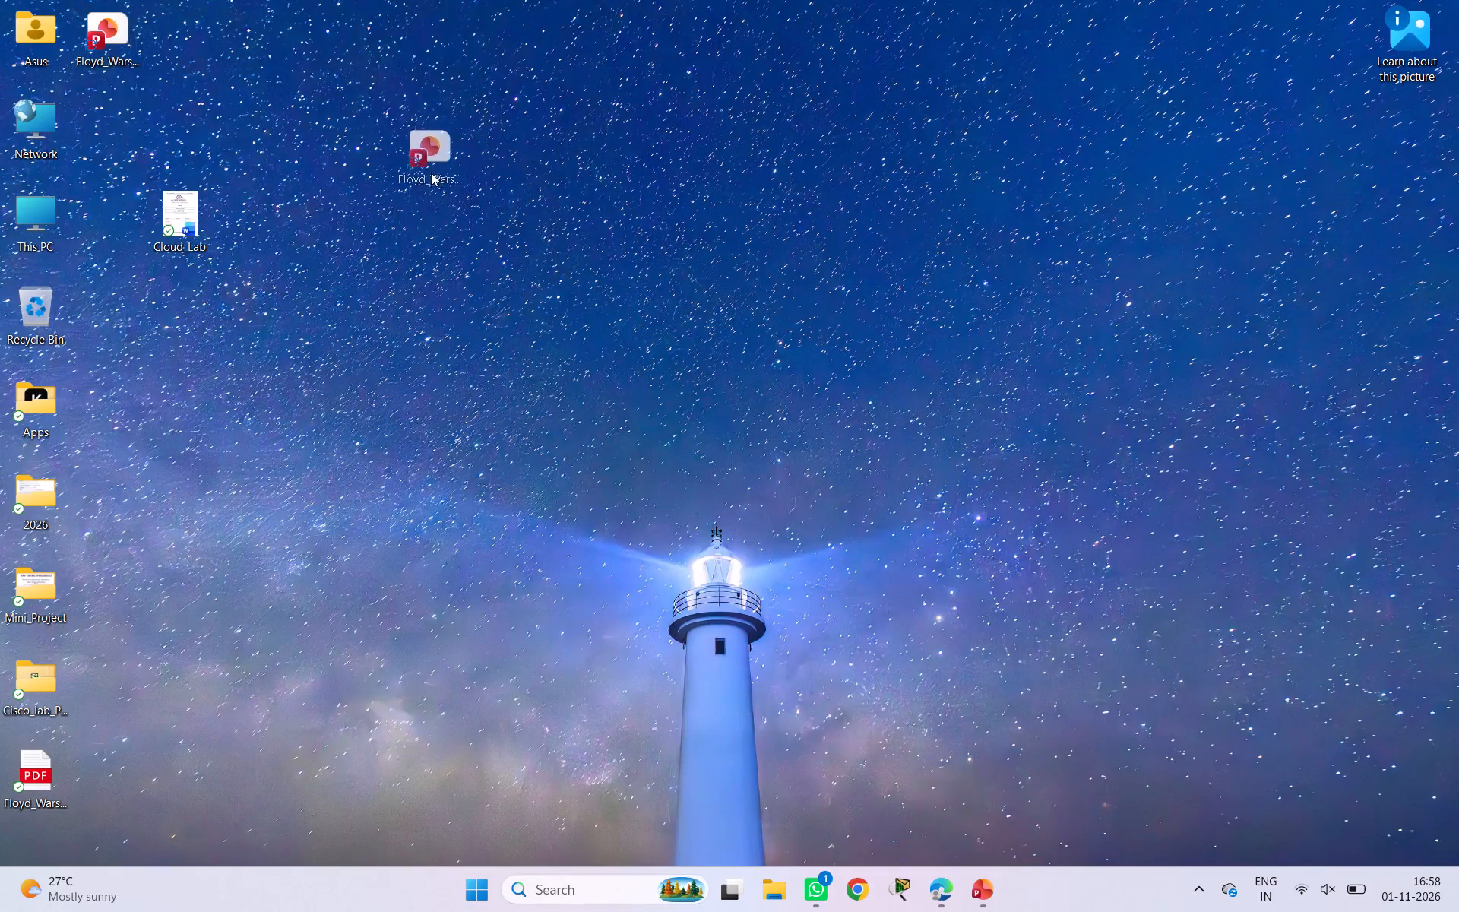
left_click_drag(431, 173, 433, 176)
Open the Floyd_Warshall_DAA_PPT file from the desktop and bring up the list of recent presentations in PowerPoint.
double_click(474, 147)
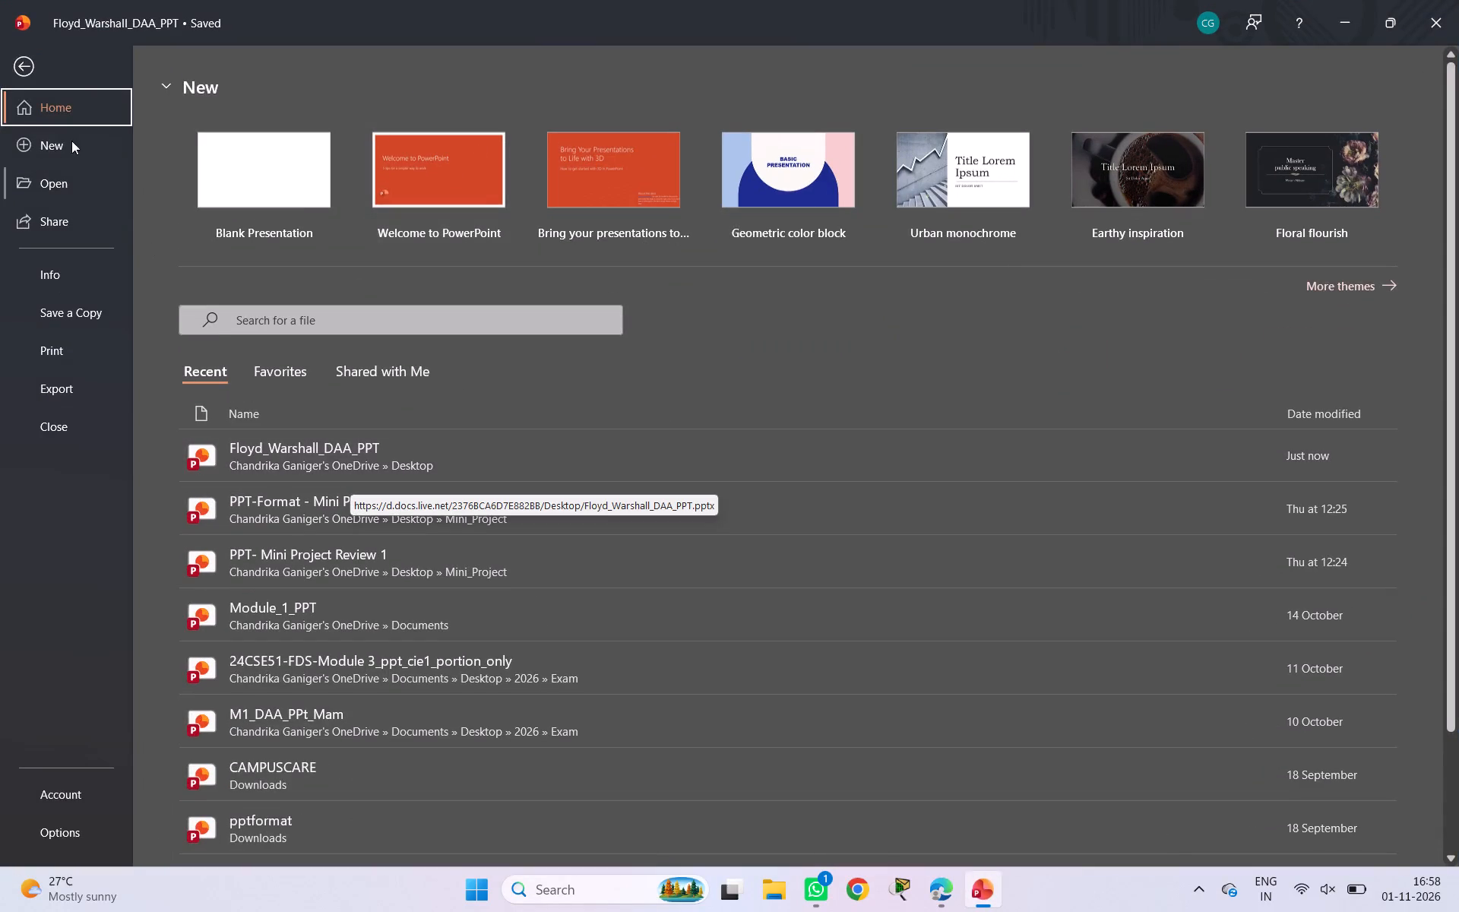
left_click(71, 197)
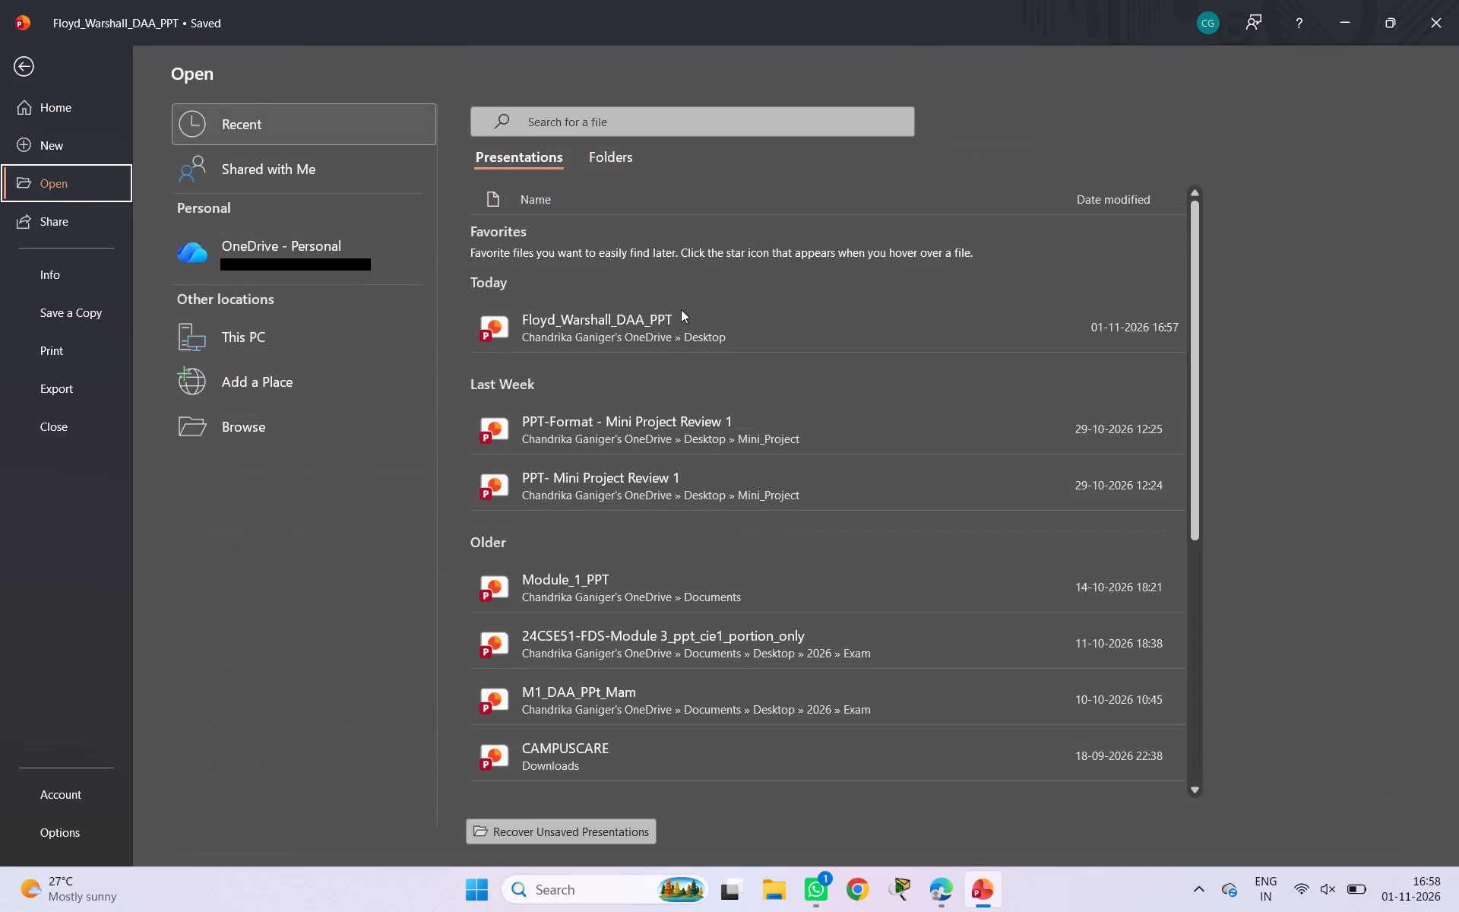
Close the saved presentation and its PowerPoint window.
left_click(1458, 1)
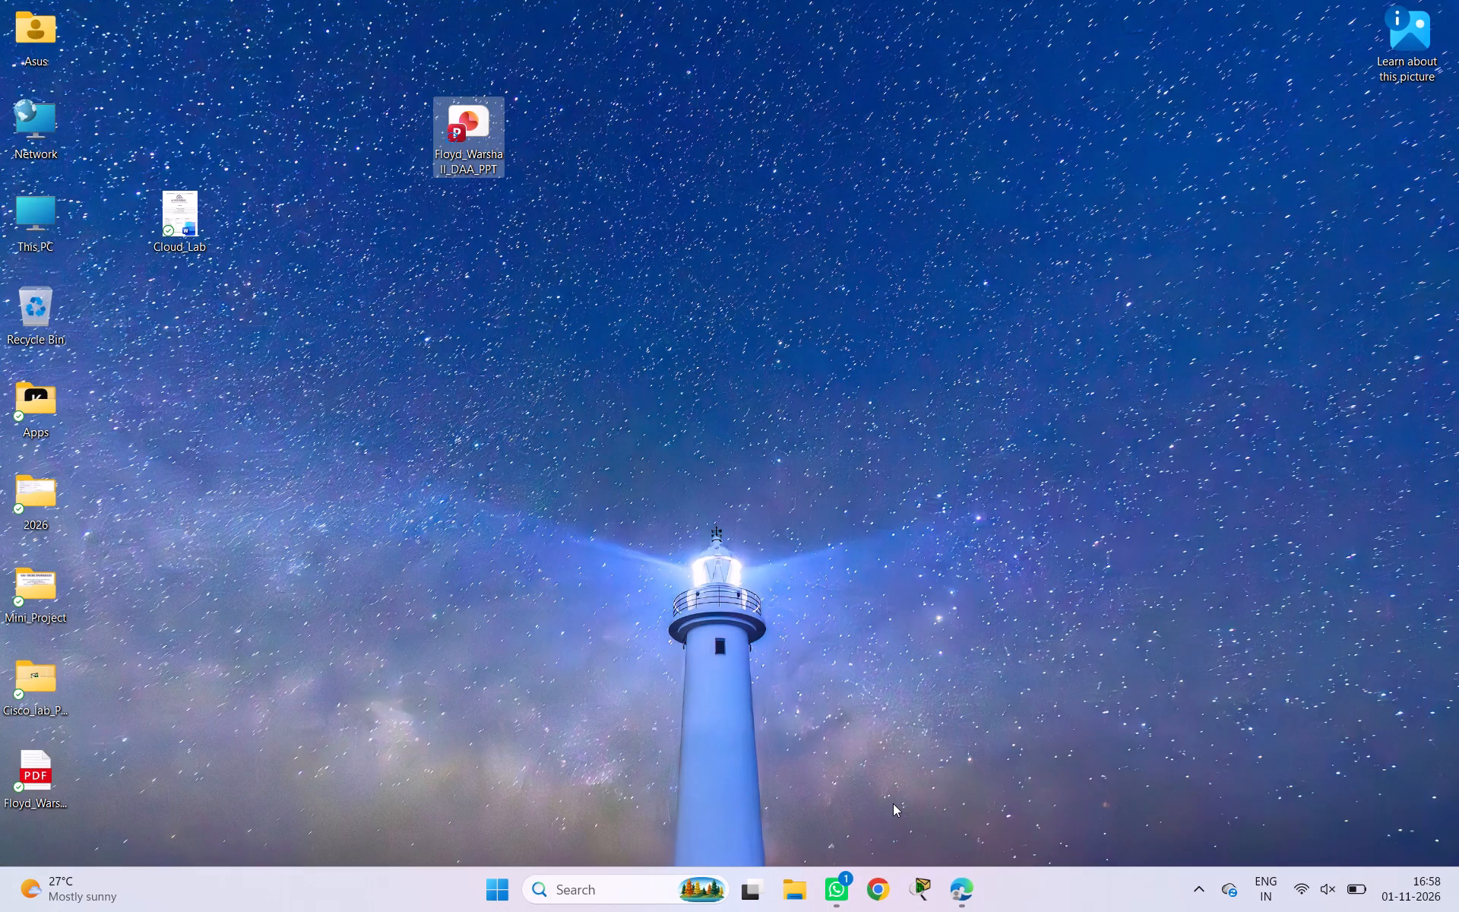
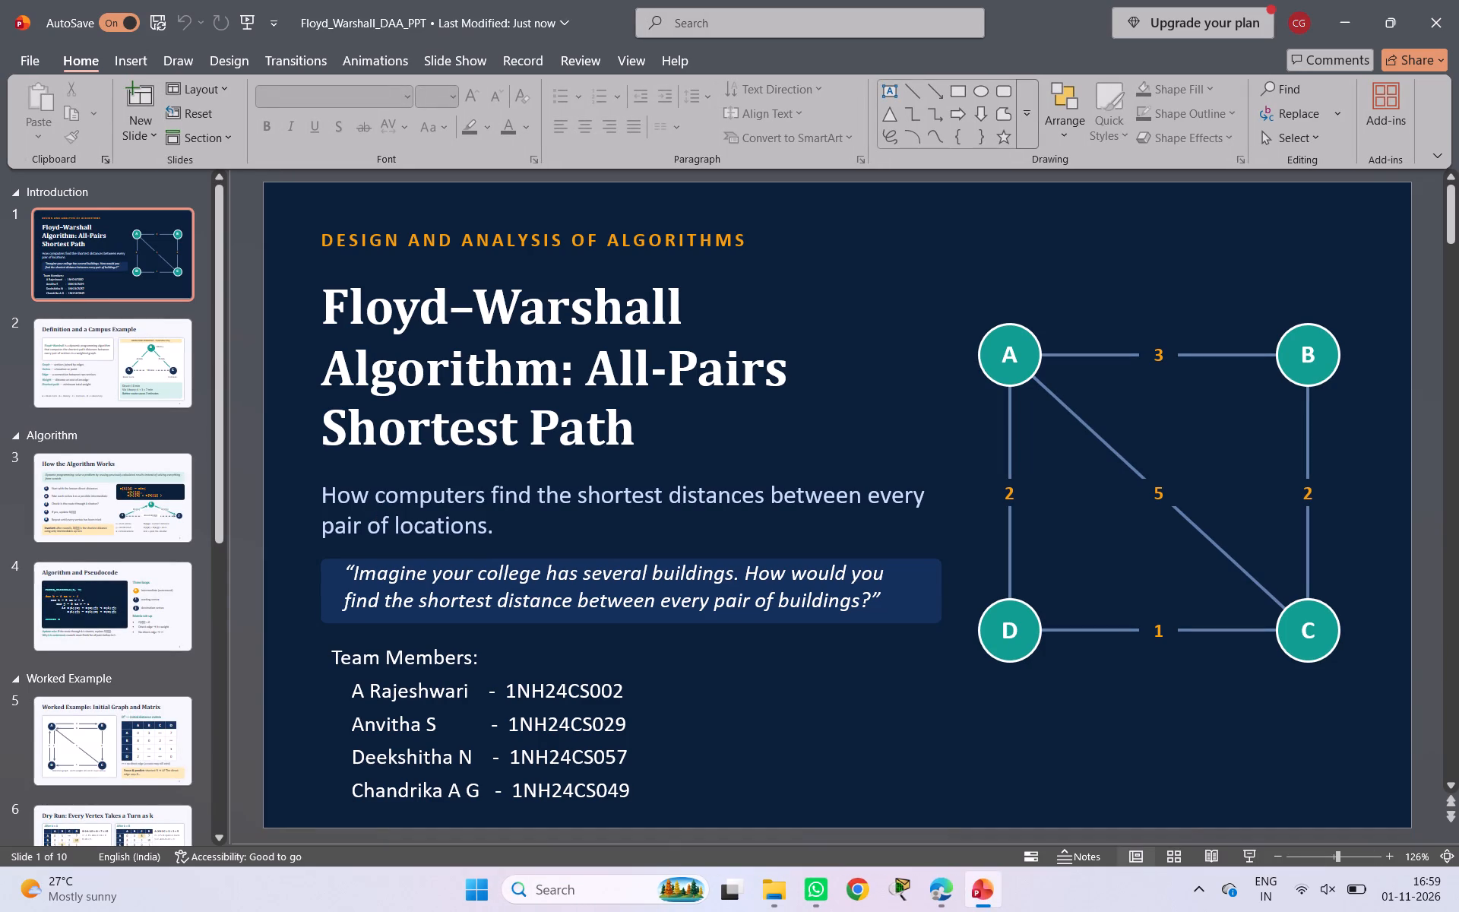
Close the Floyd_Warshall_DAA_PPT presentation window that is still open.
left_click(1434, 6)
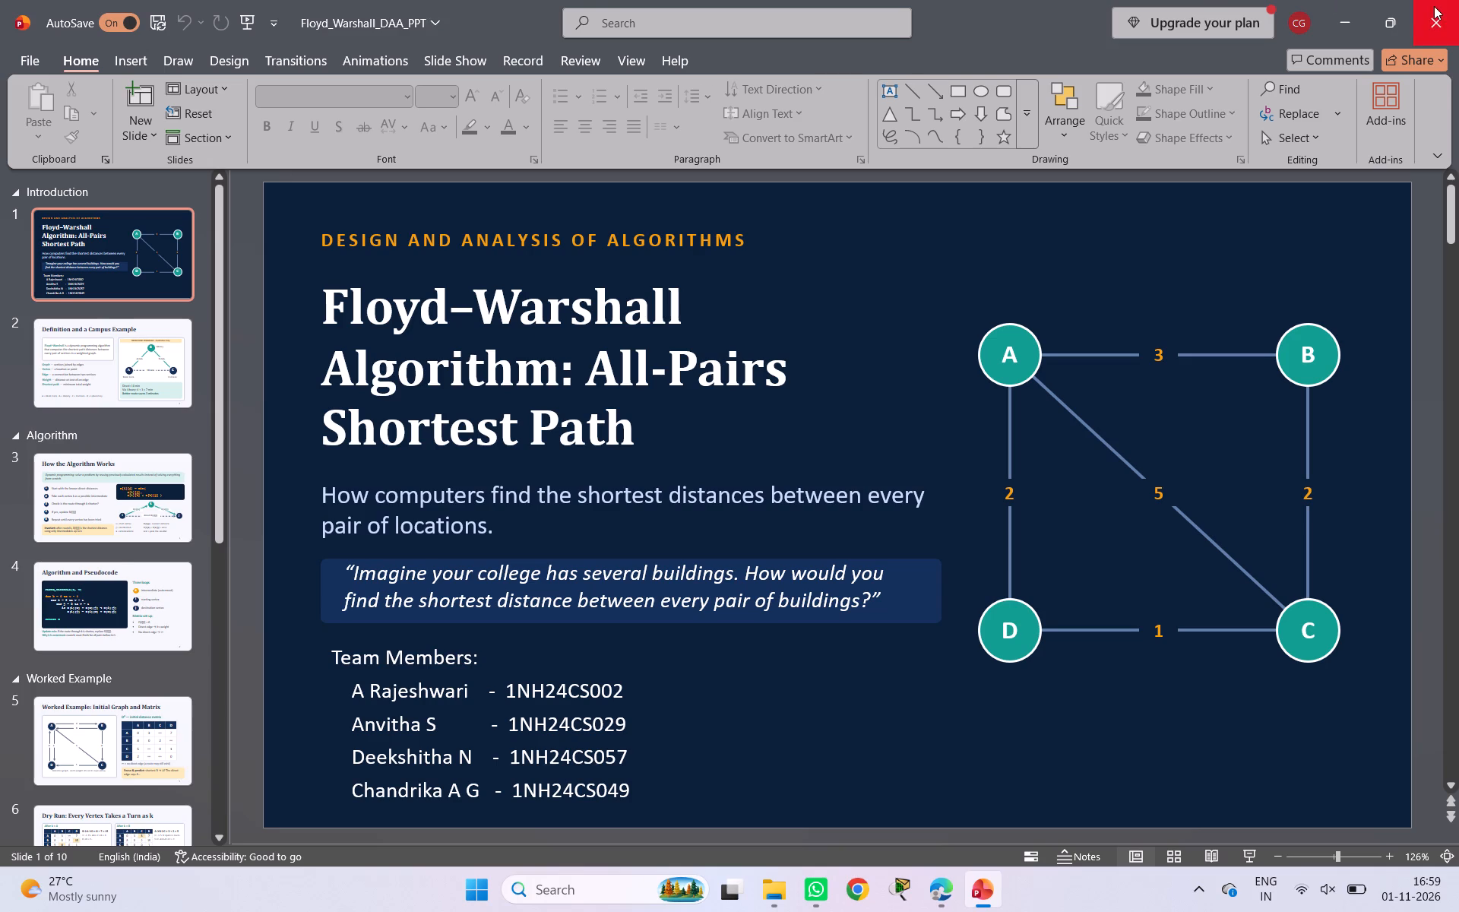
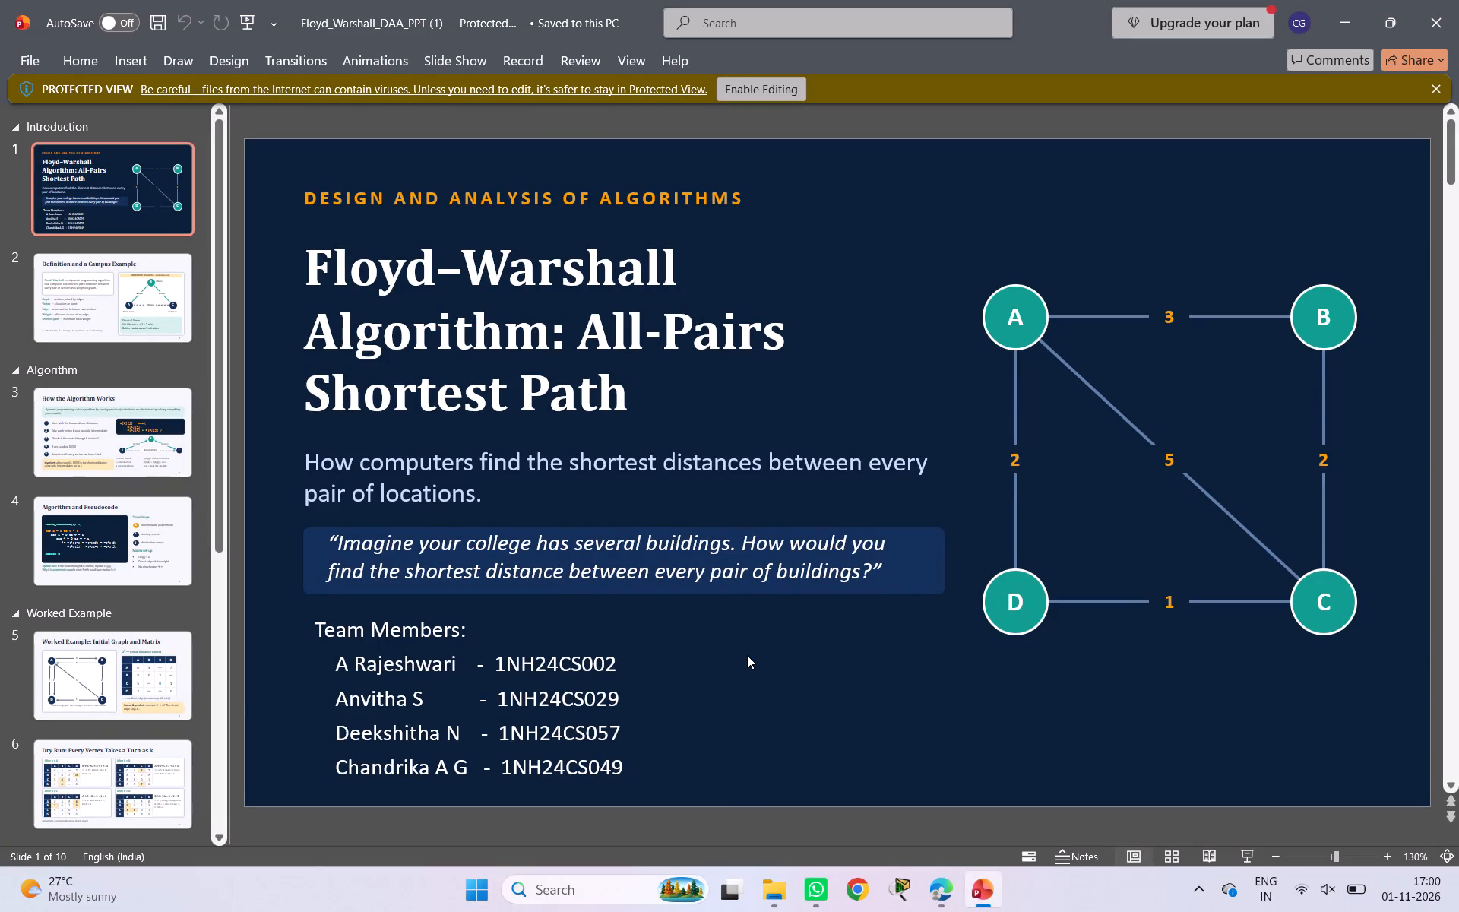
Go to slide 2, Definition and a Campus Example, in the reopened Floyd_Warshall_DAA_PPT (1) presentation.
left_click(143, 334)
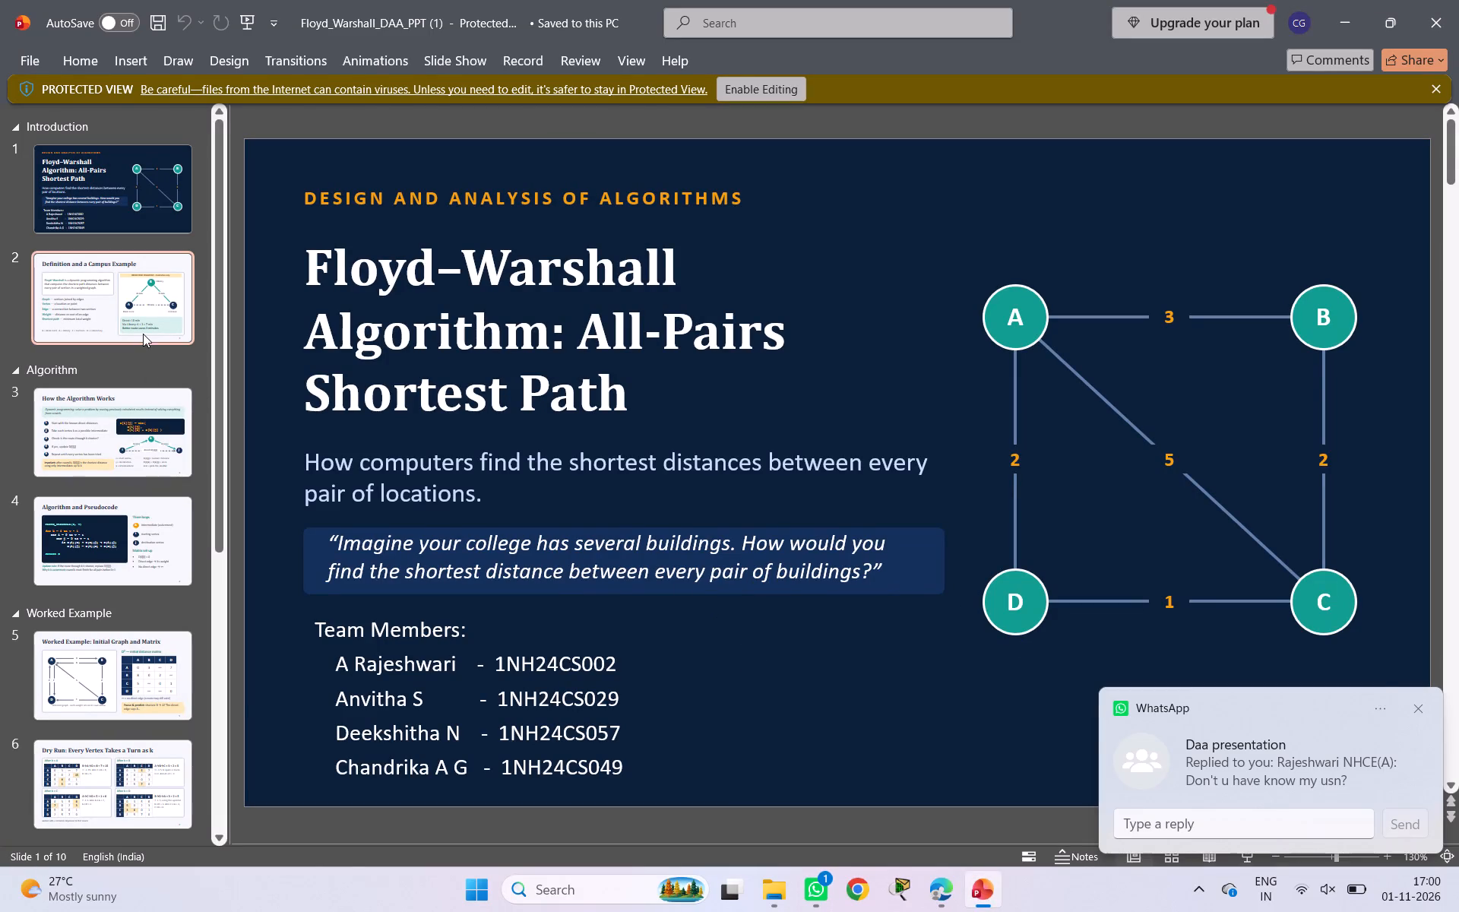
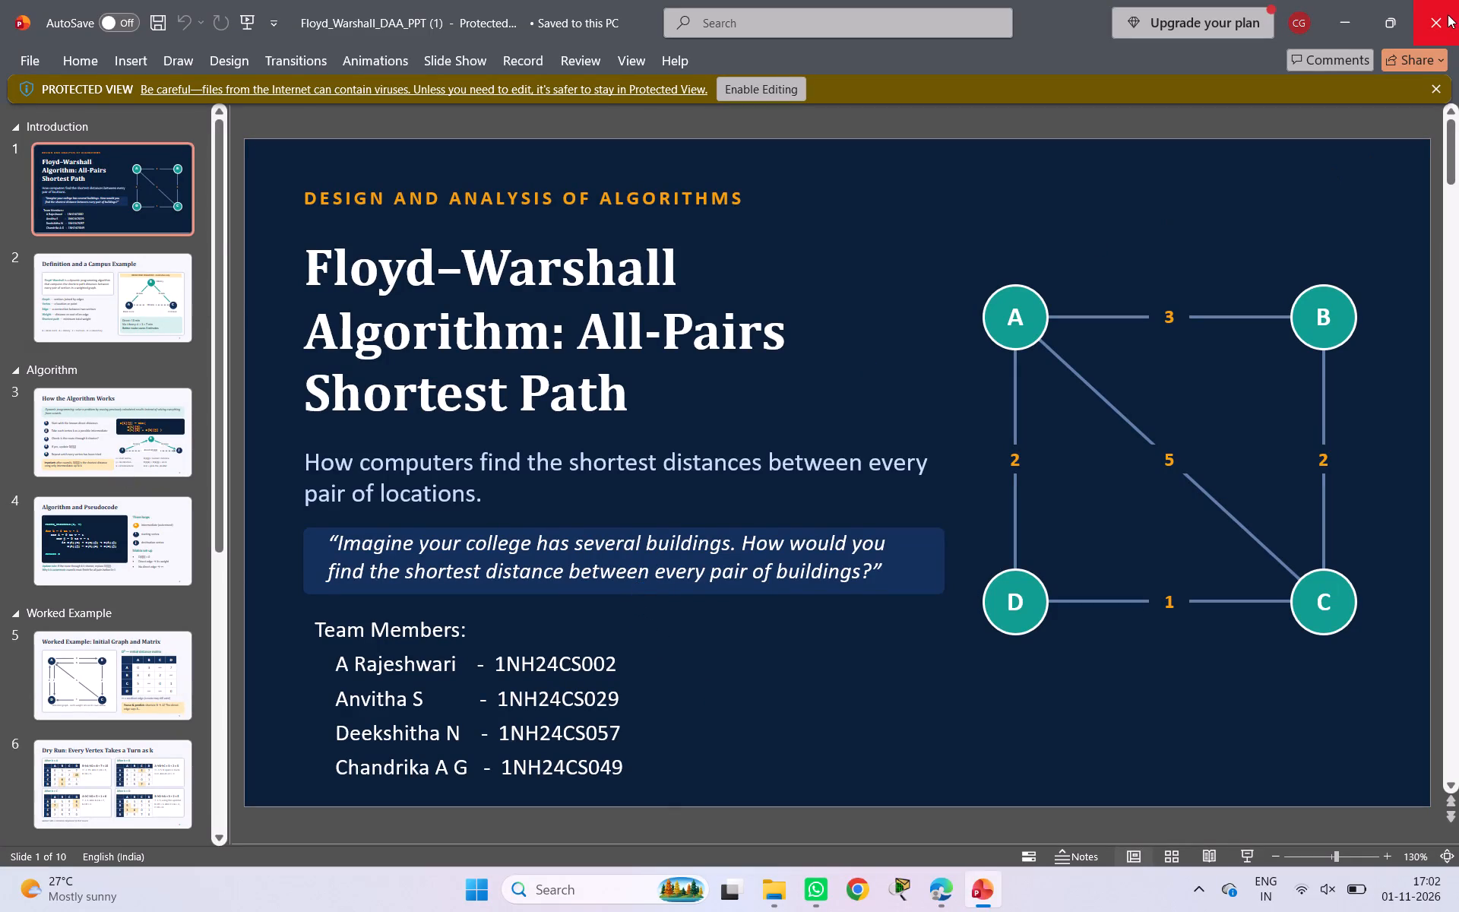
Open the file information and management page for the protected Floyd_Warshall_DAA_PPT (1) copy.
left_click(36, 64)
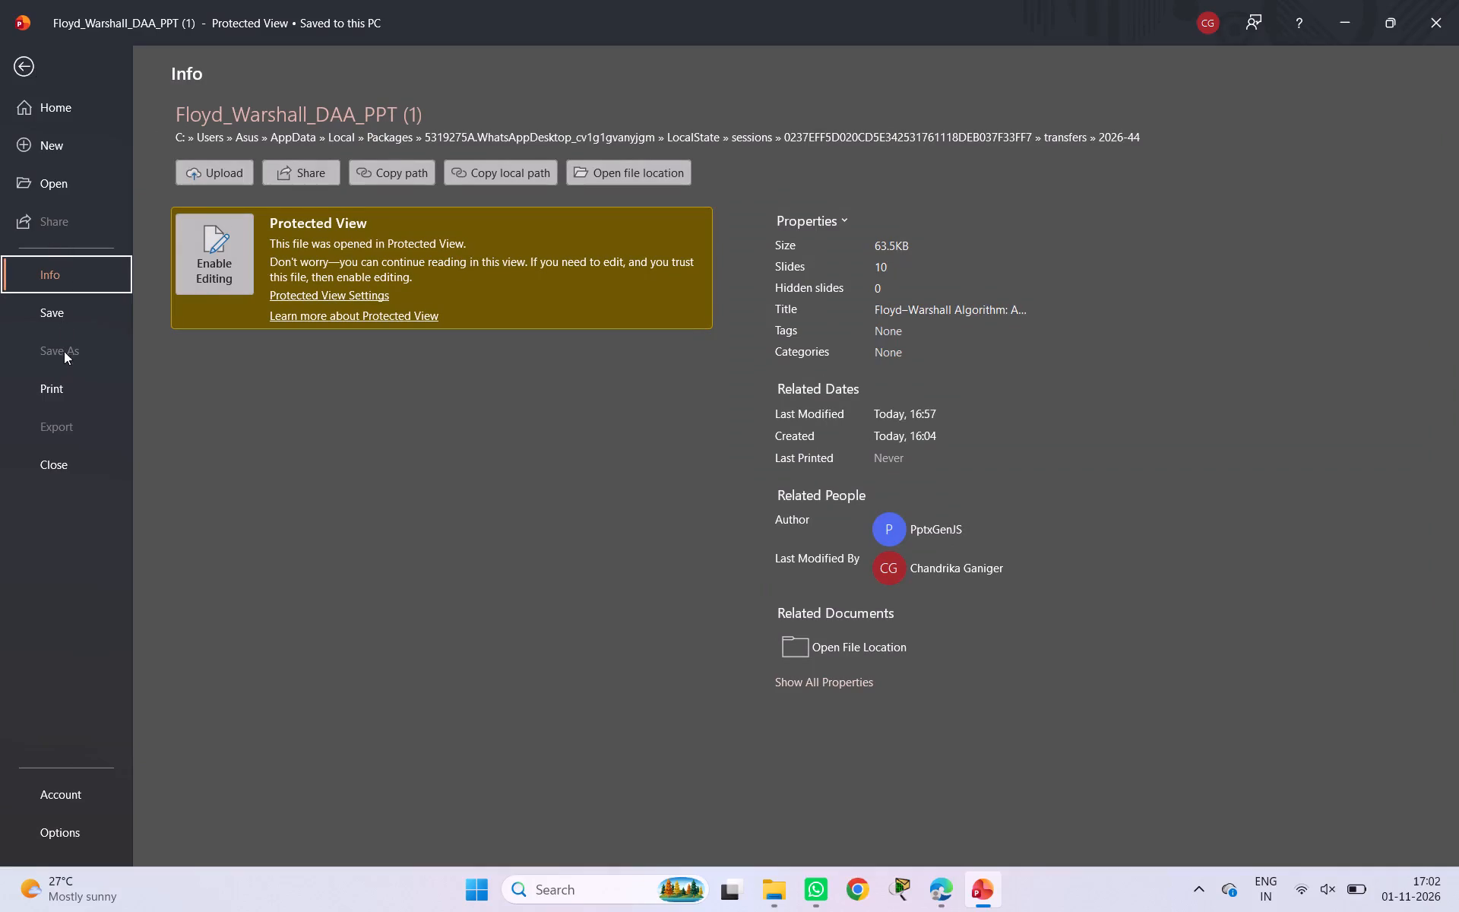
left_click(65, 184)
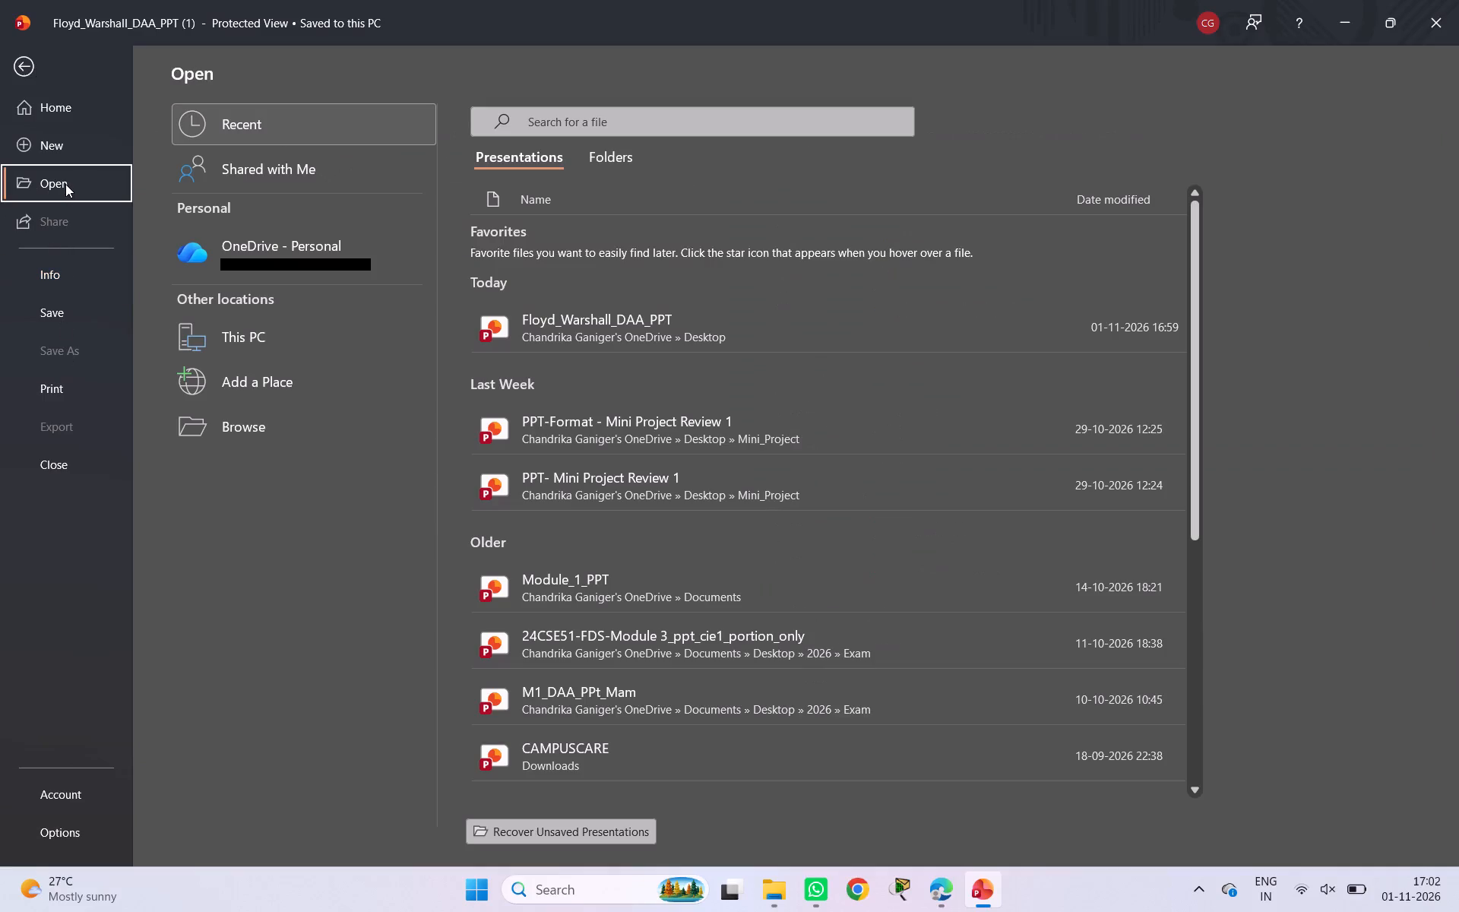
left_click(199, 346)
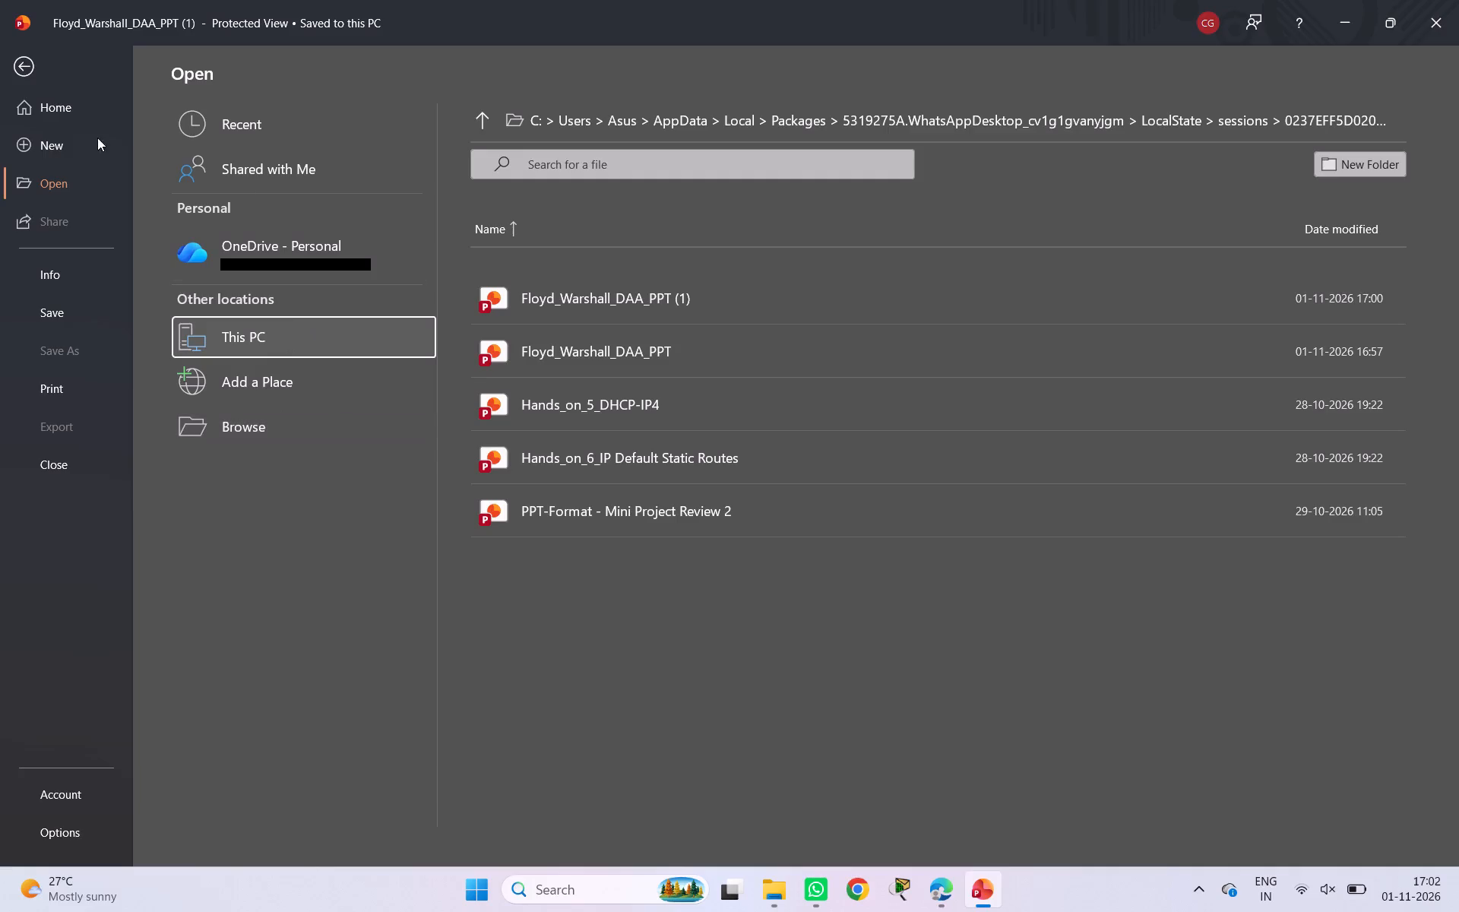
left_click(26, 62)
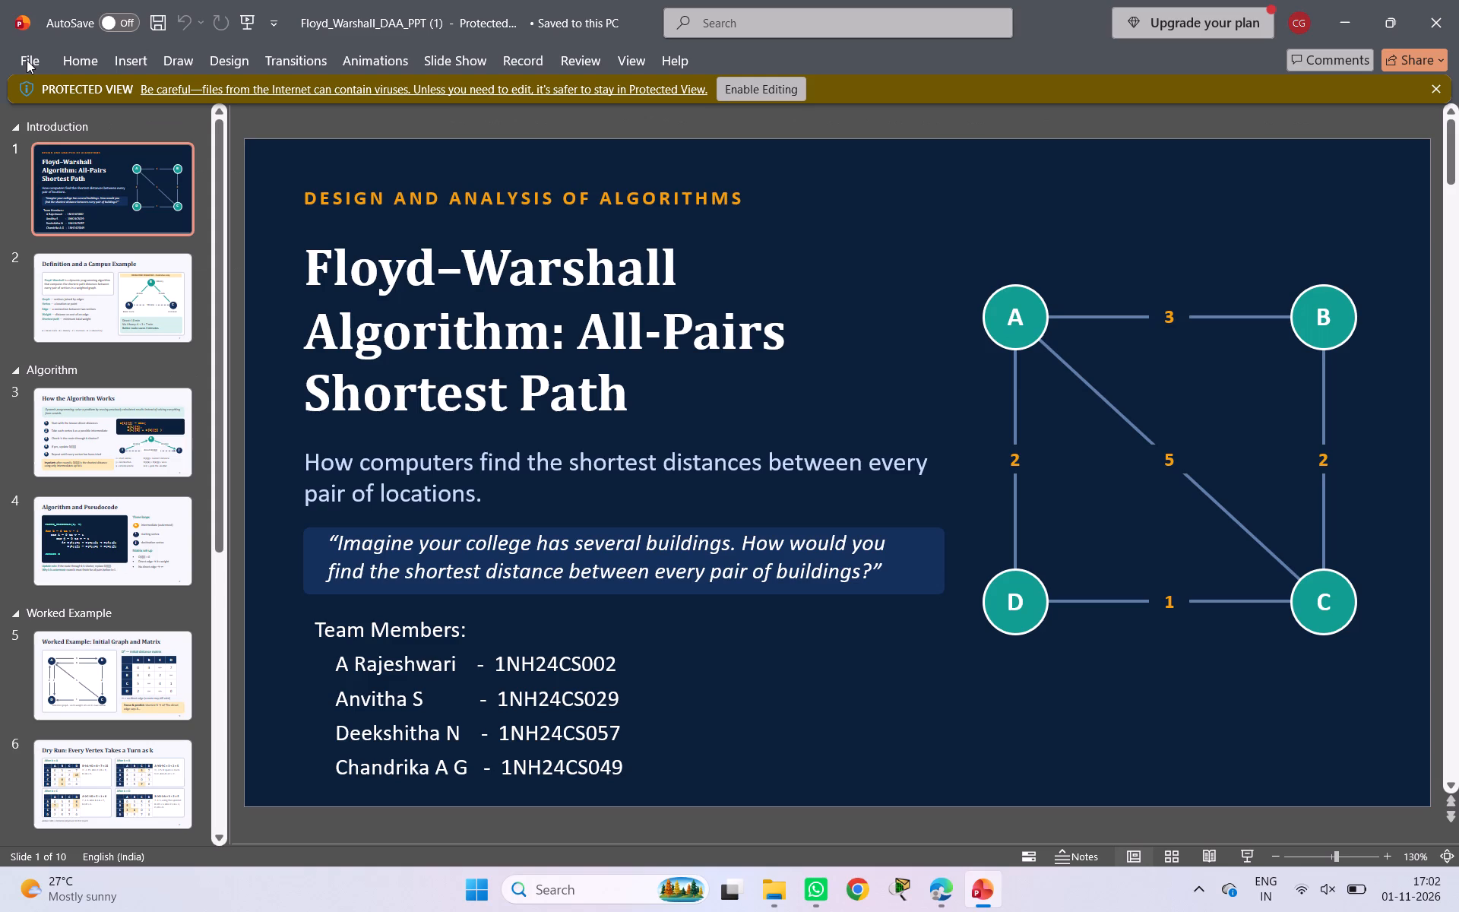
Enable saving for the protected Floyd_Warshall_DAA_PPT (1) presentation.
left_click(27, 60)
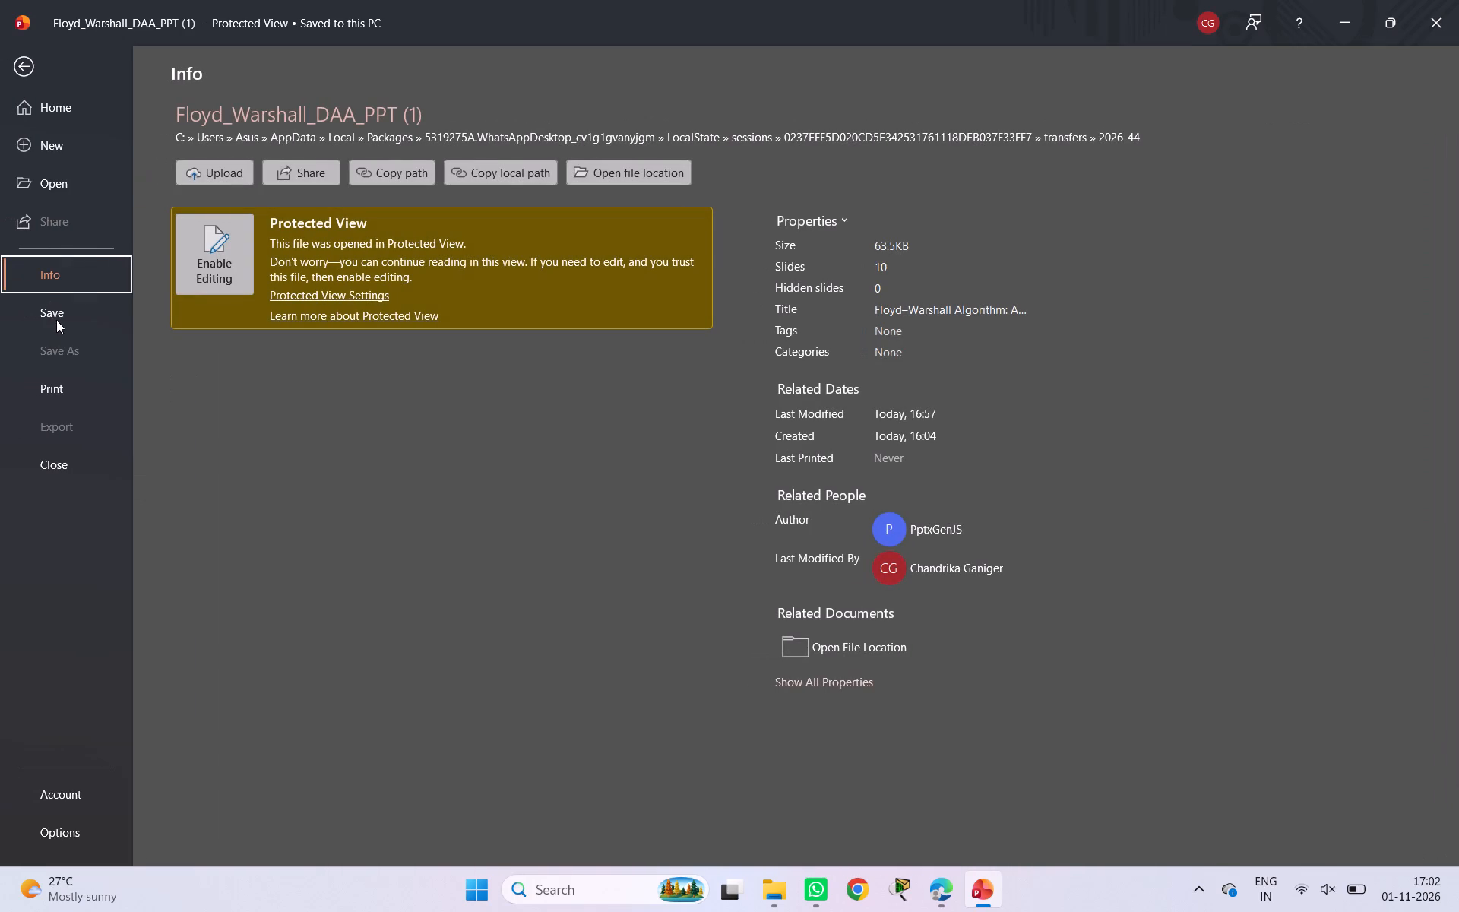
left_click(57, 321)
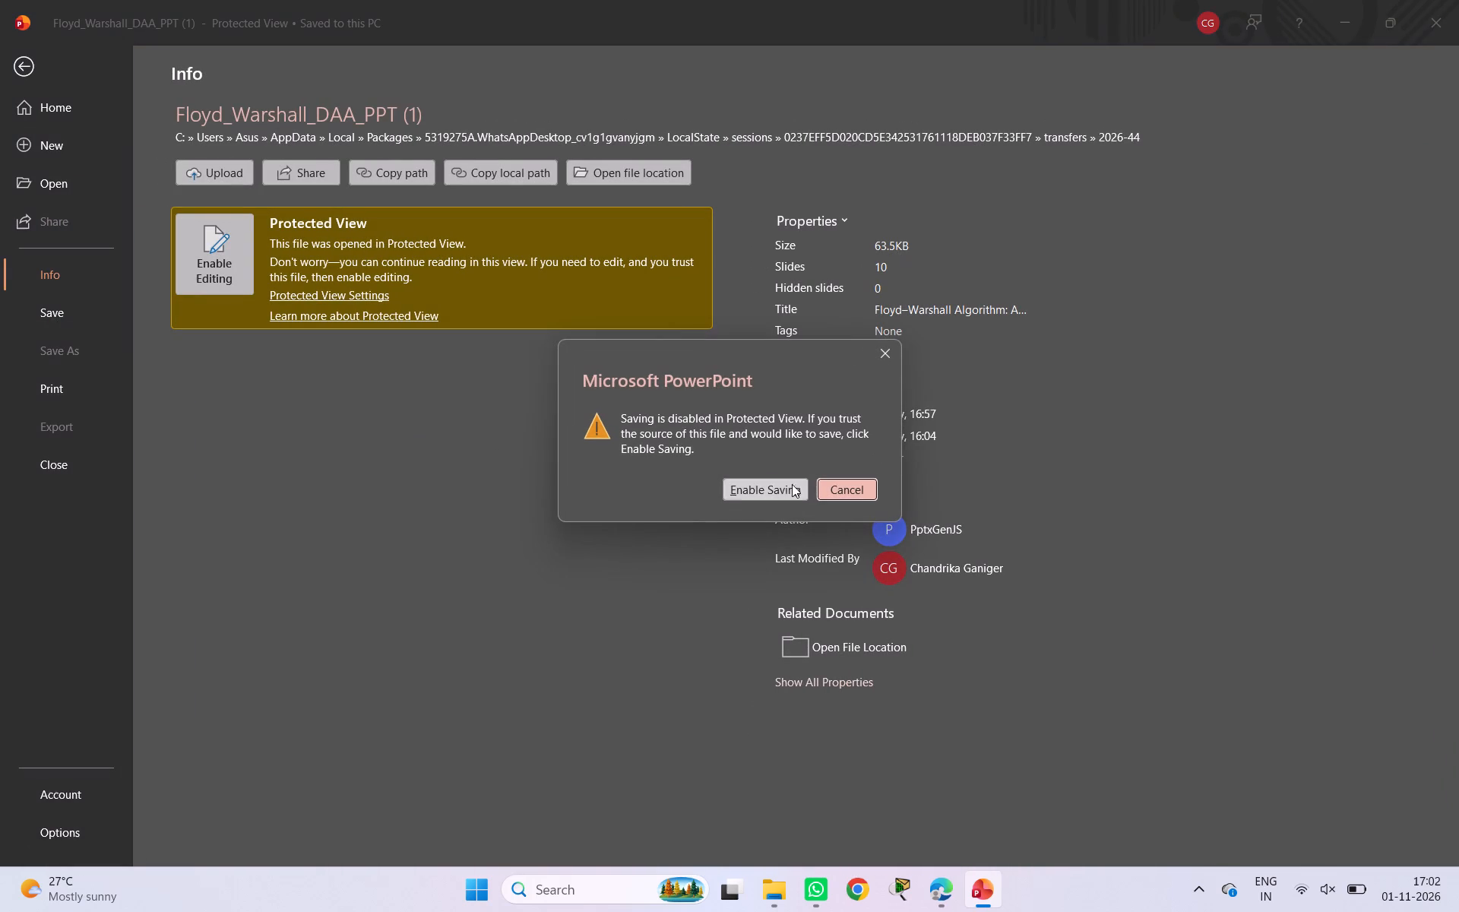
left_click(780, 494)
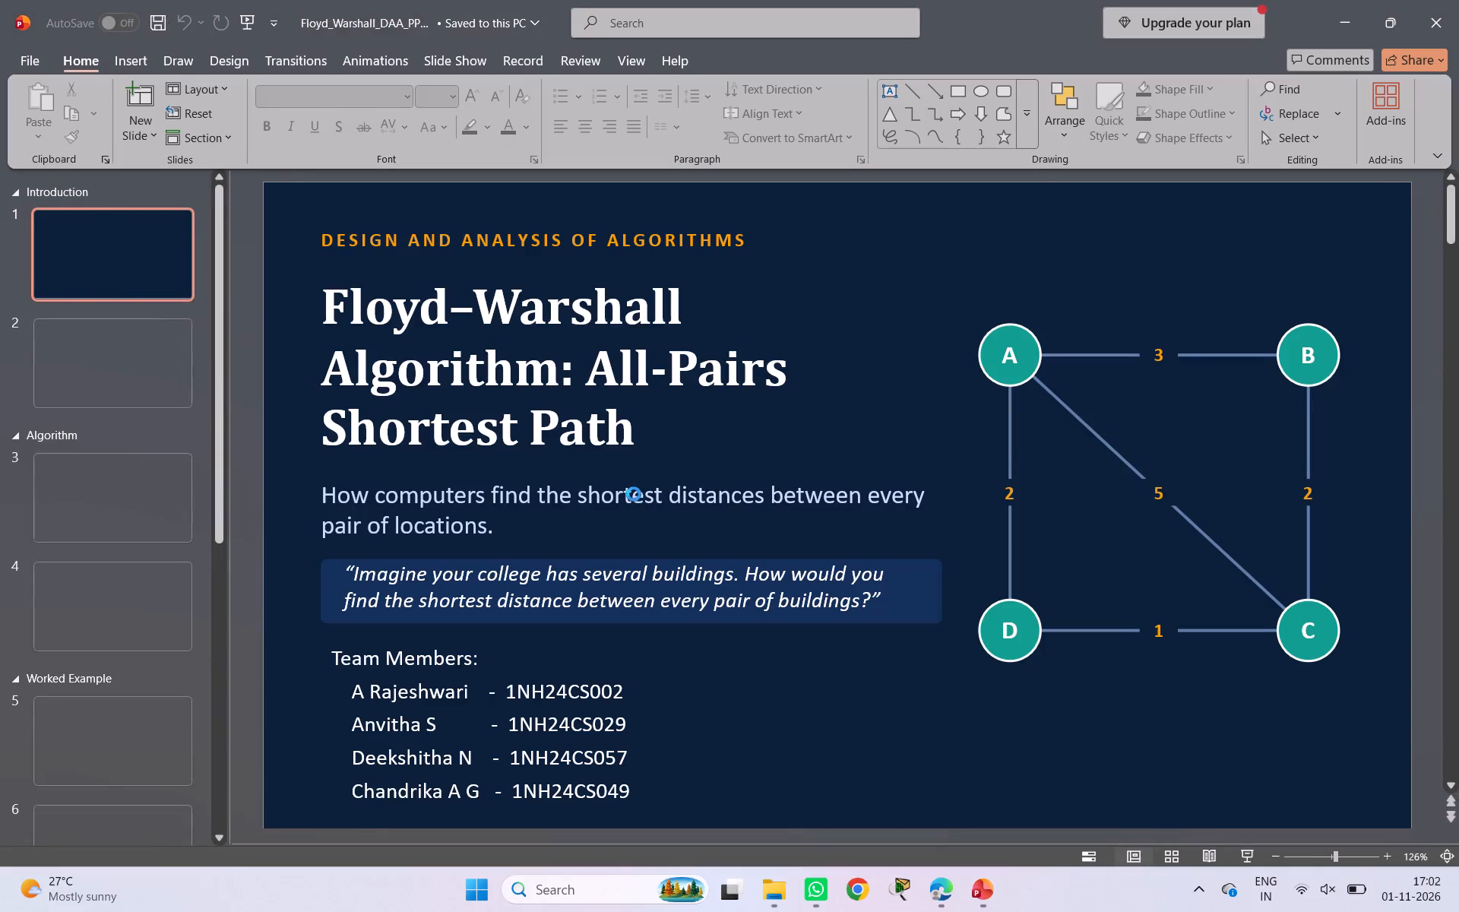
Save a copy of the presentation to the Desktop as a PDF named Floyd_Warshall_DAA_Pdf.
left_click(30, 56)
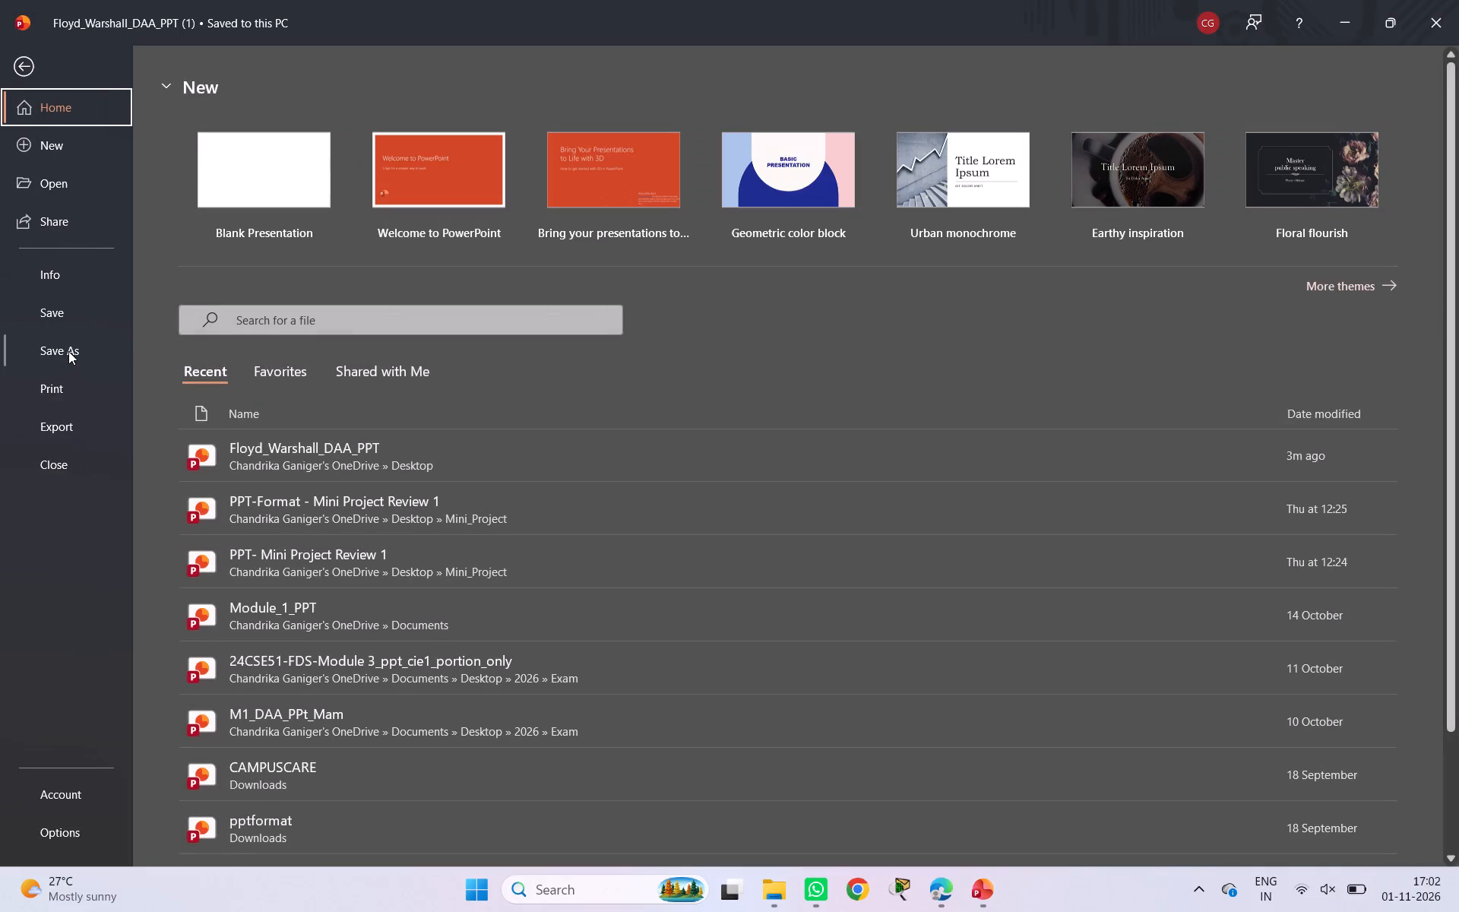
left_click(68, 351)
left_click(272, 427)
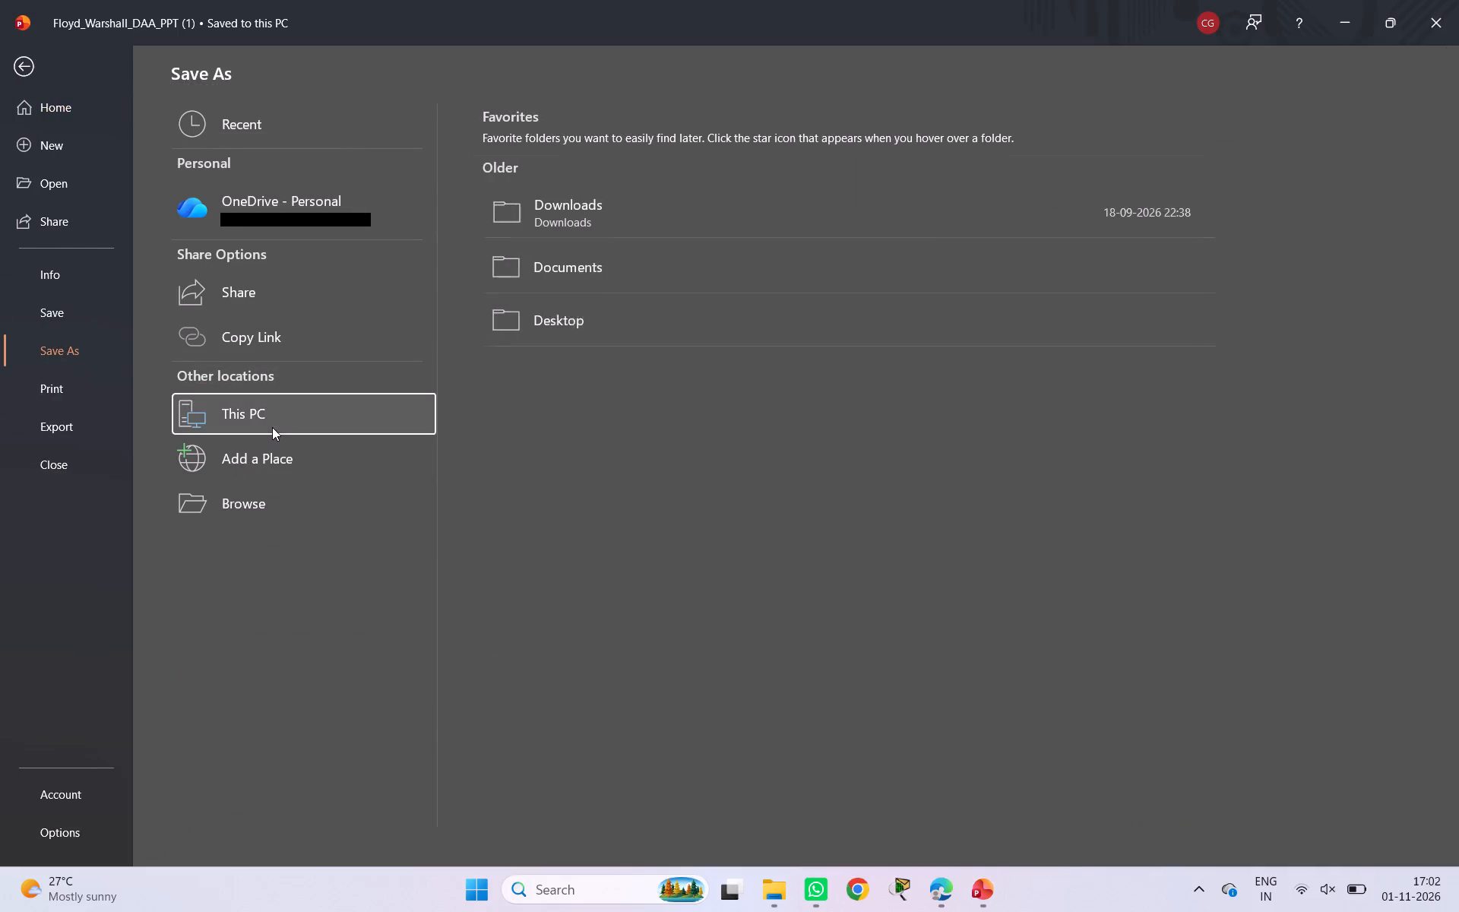
left_click(584, 320)
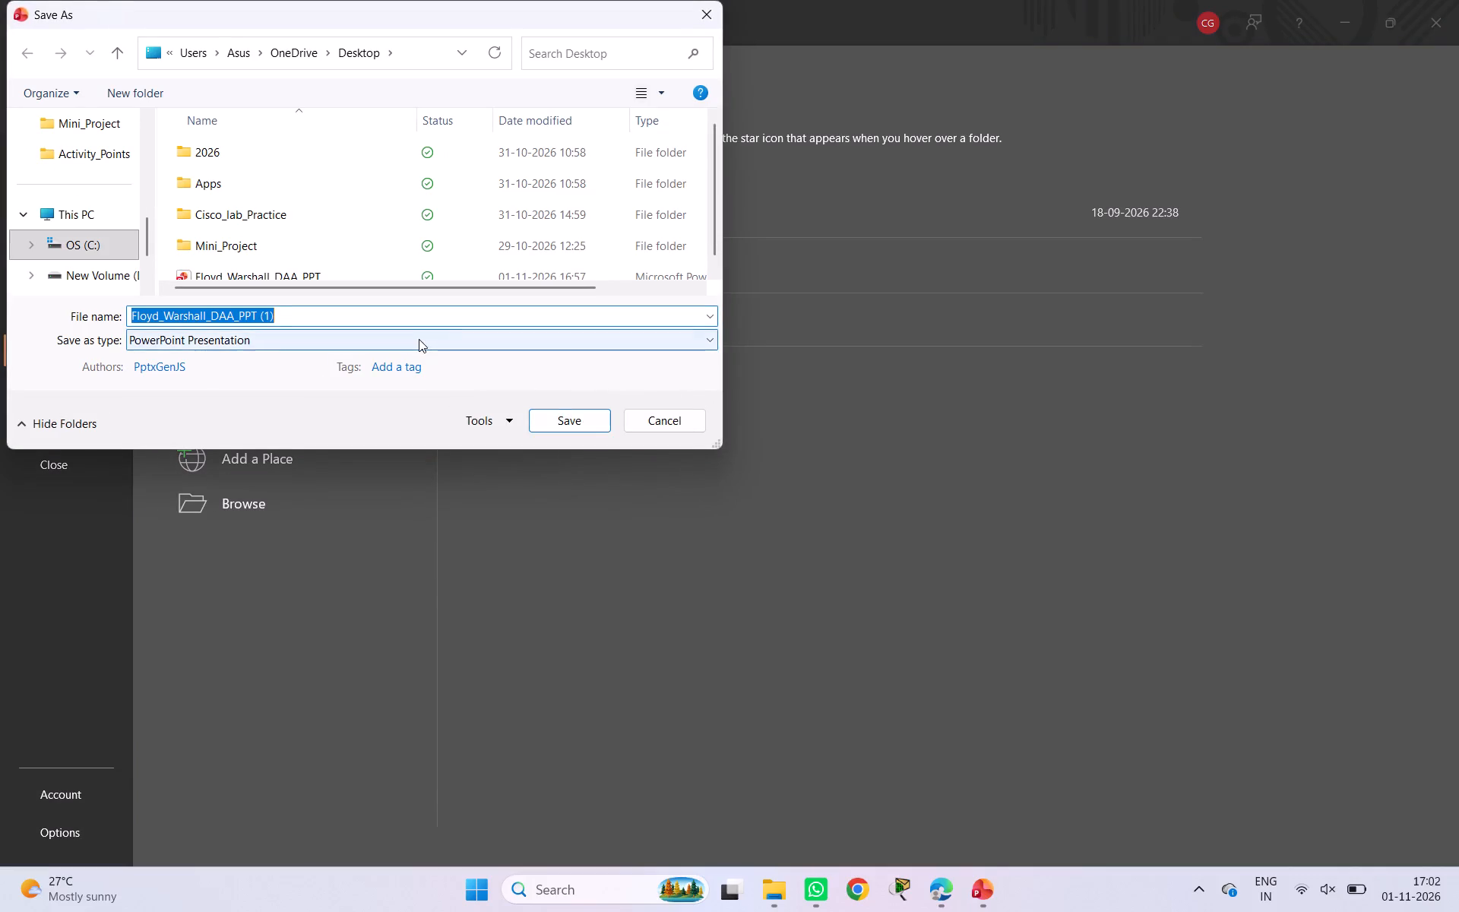
left_click(419, 339)
left_click(297, 405)
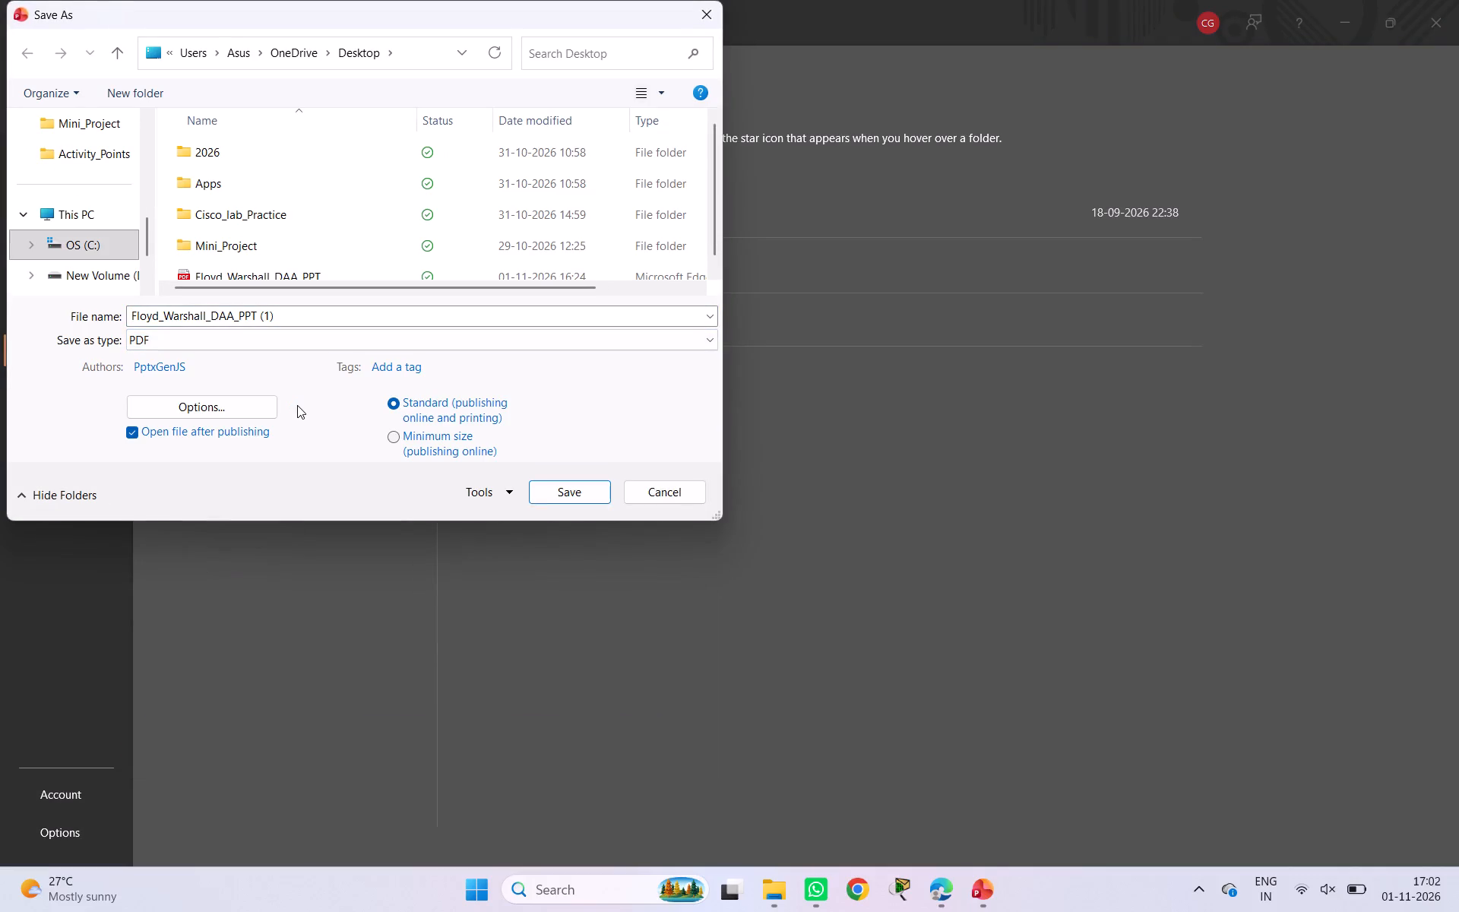
left_click(290, 311)
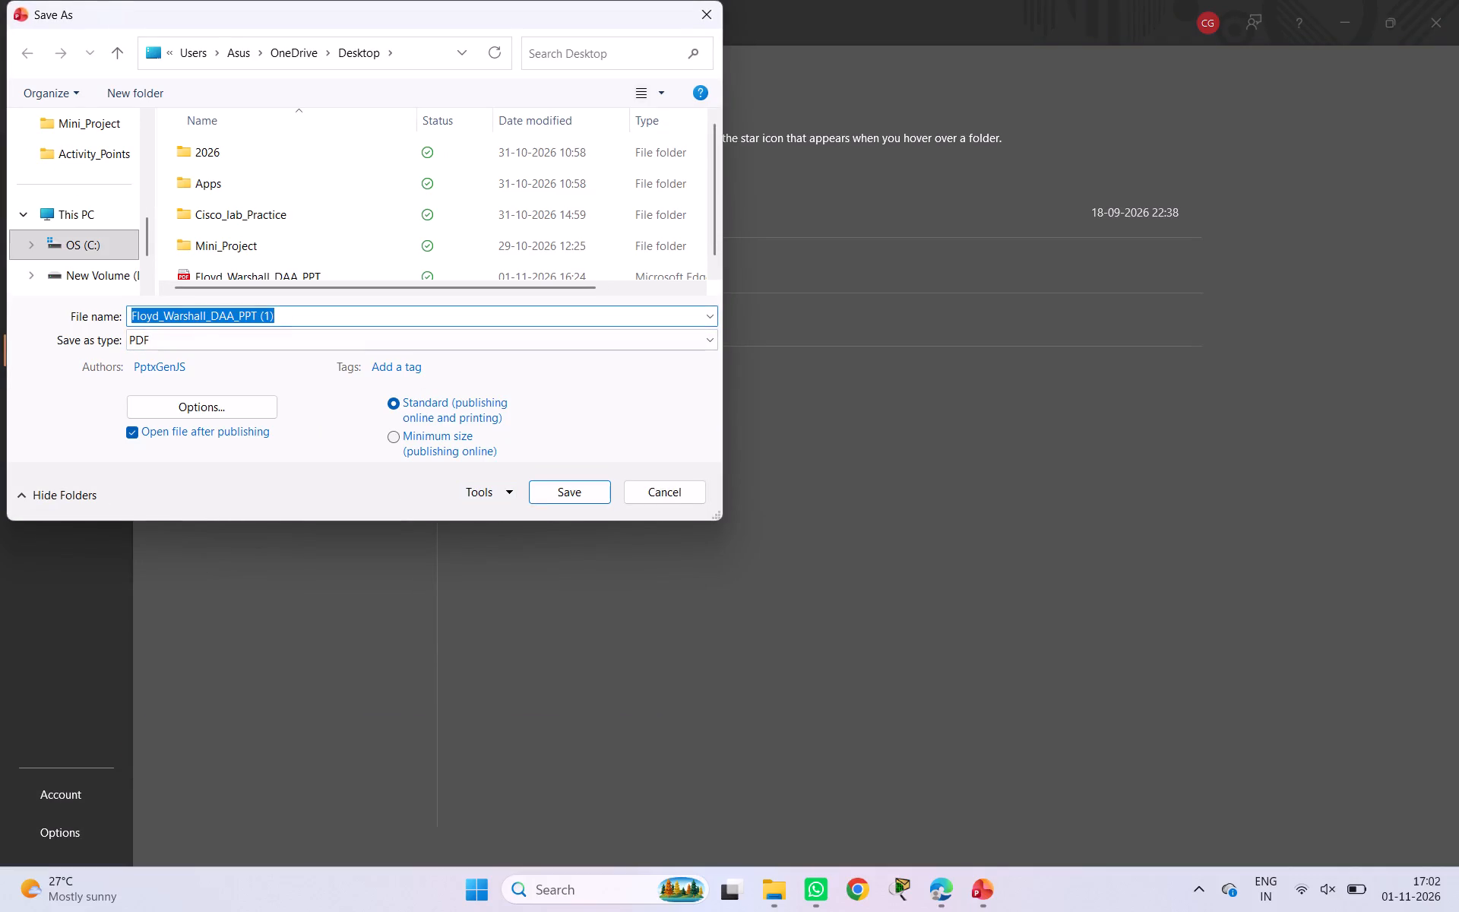
left_click(290, 311)
key("BackSpace")
key("BackSpace")
key("BackSpace")
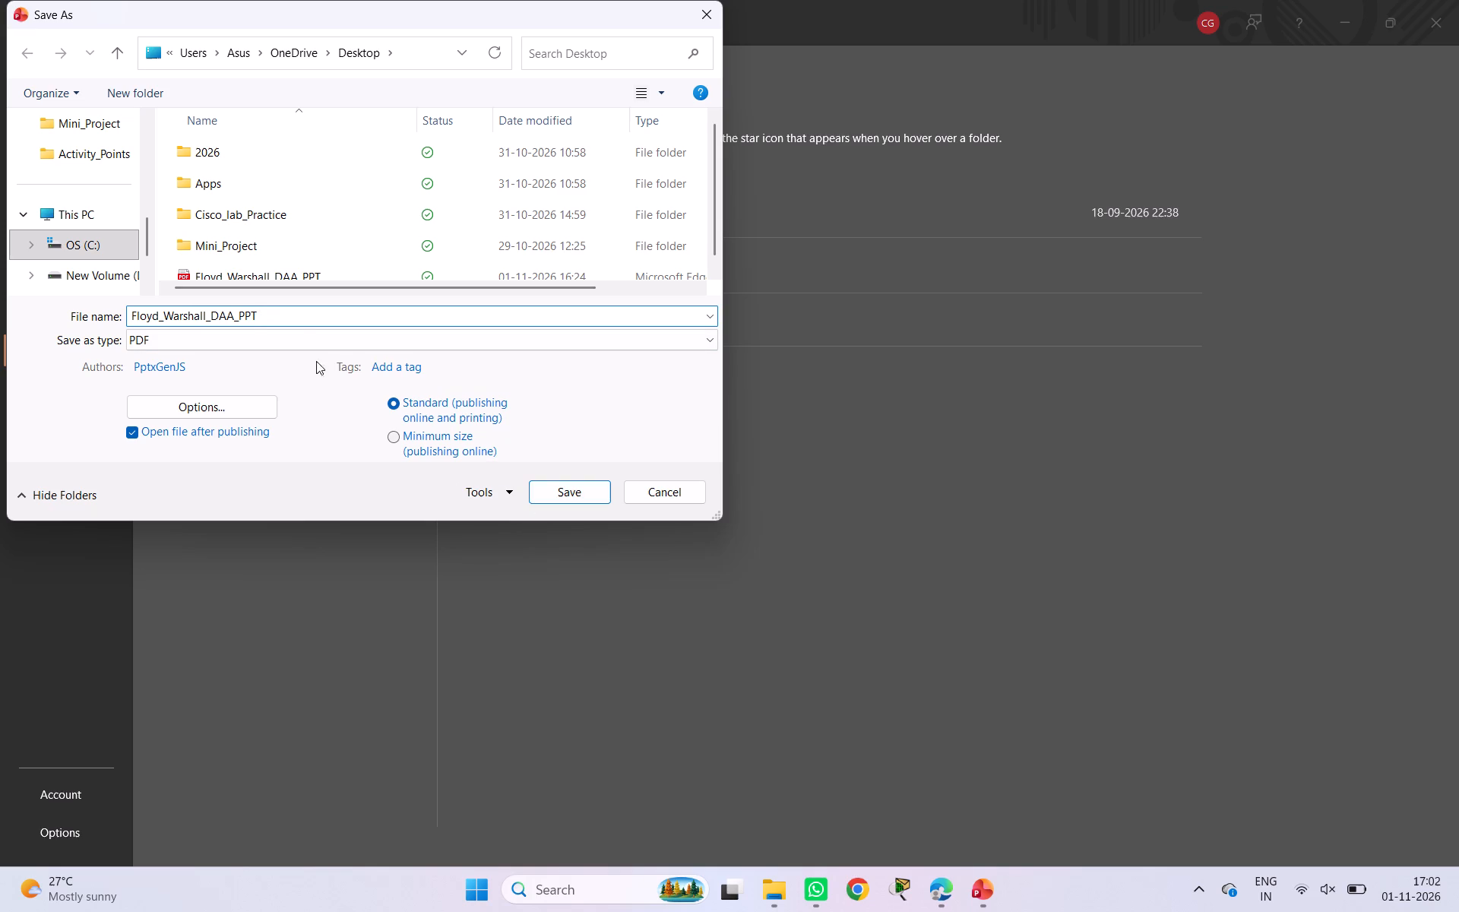
left_click(269, 317)
key("BackSpace")
key("BackSpace")
key("BackSpace")
type("df")
left_click(573, 485)
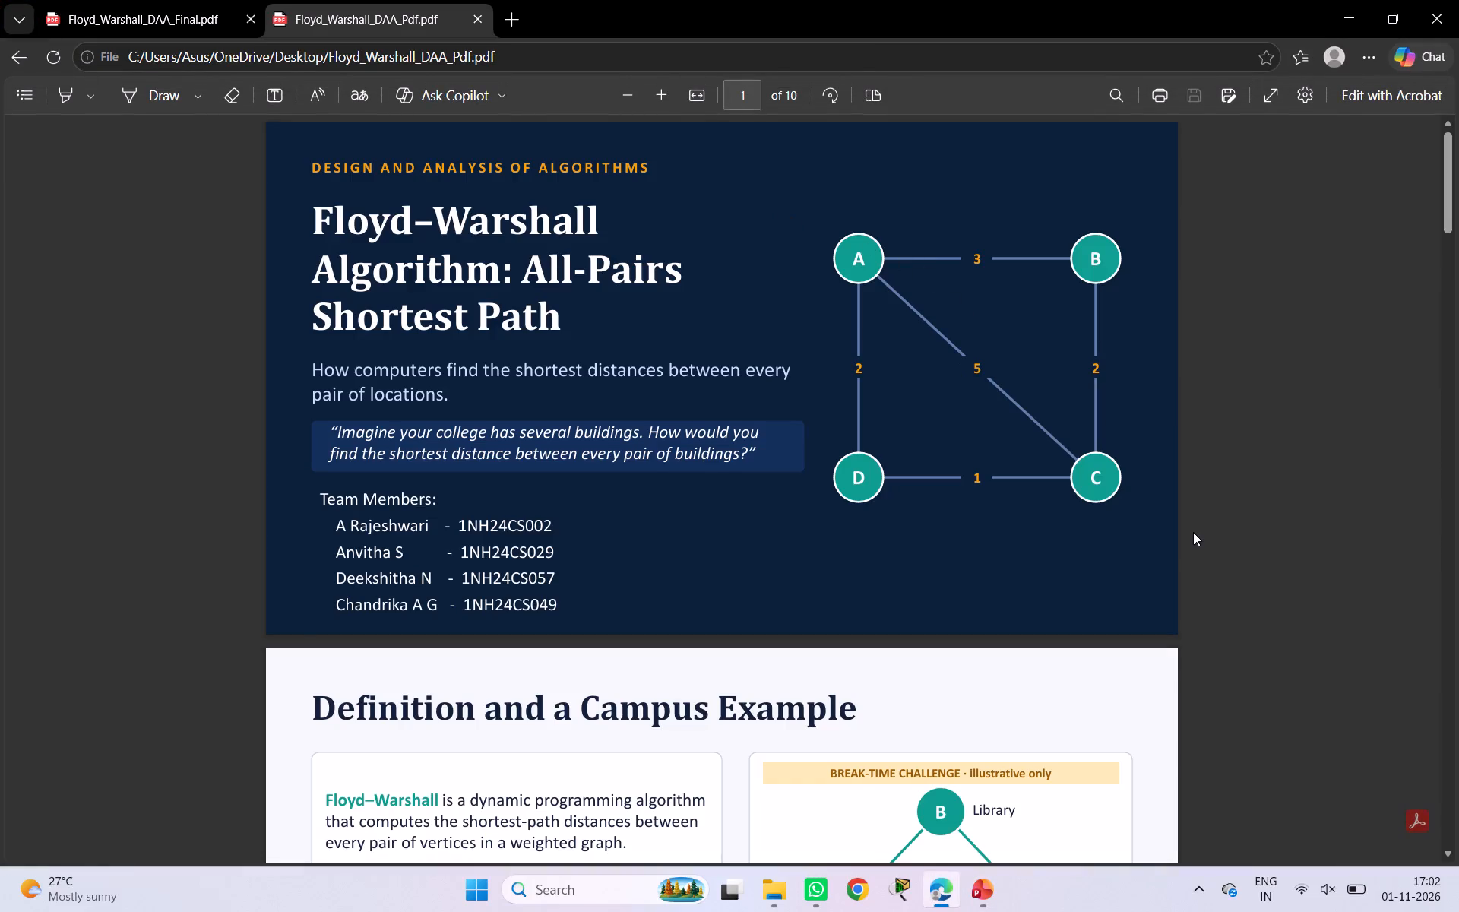
Look through the exported PDF from the cover to the Thank You page and close the Edge window.
scroll(1193, 532, "down", 14)
scroll(1193, 532, "down", 9)
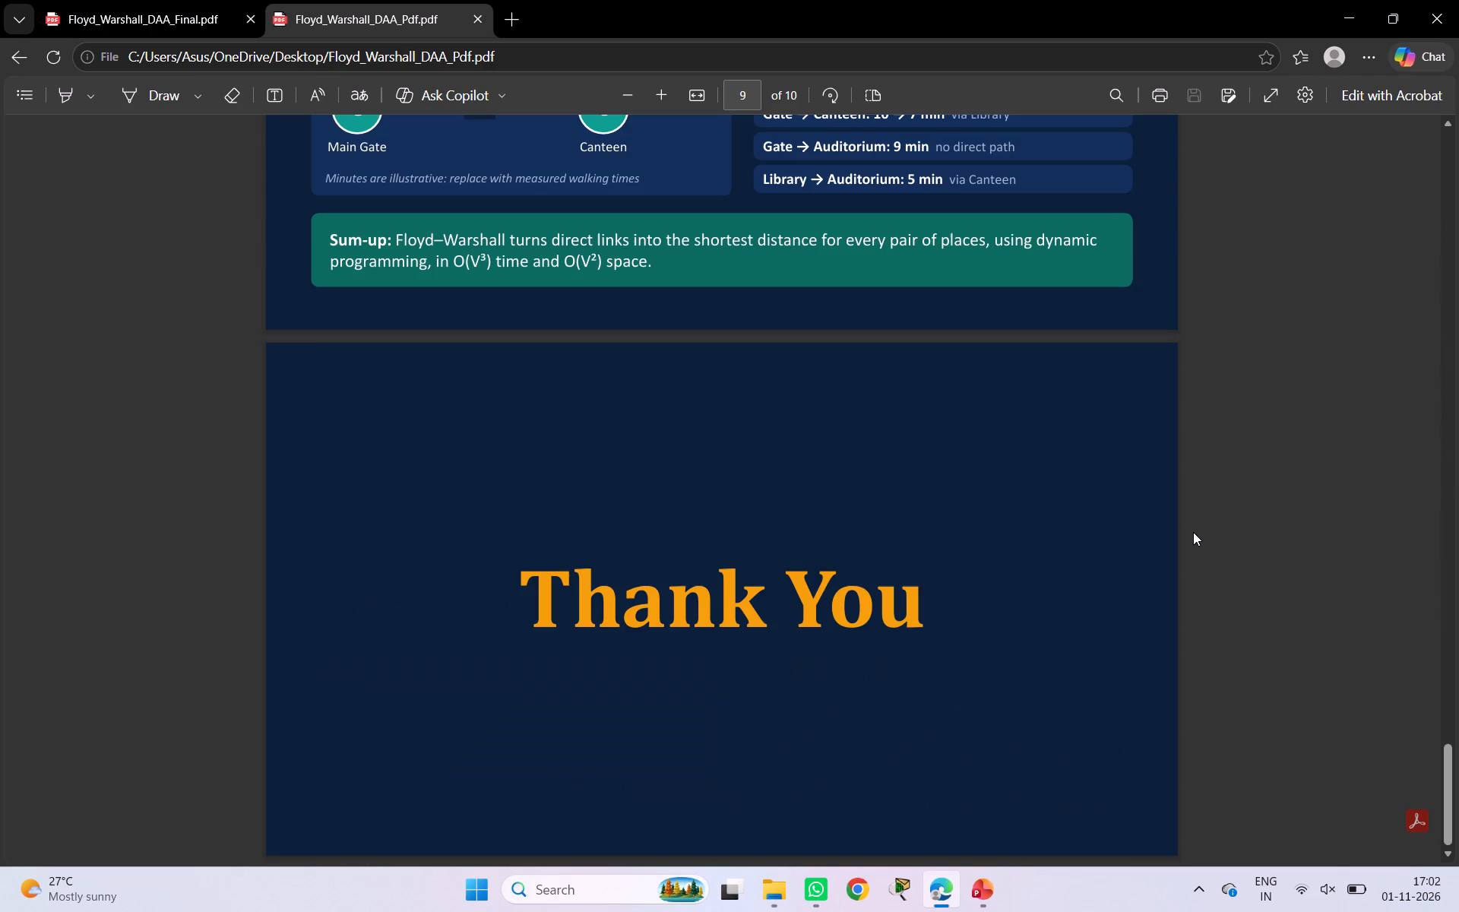
left_click(1445, 15)
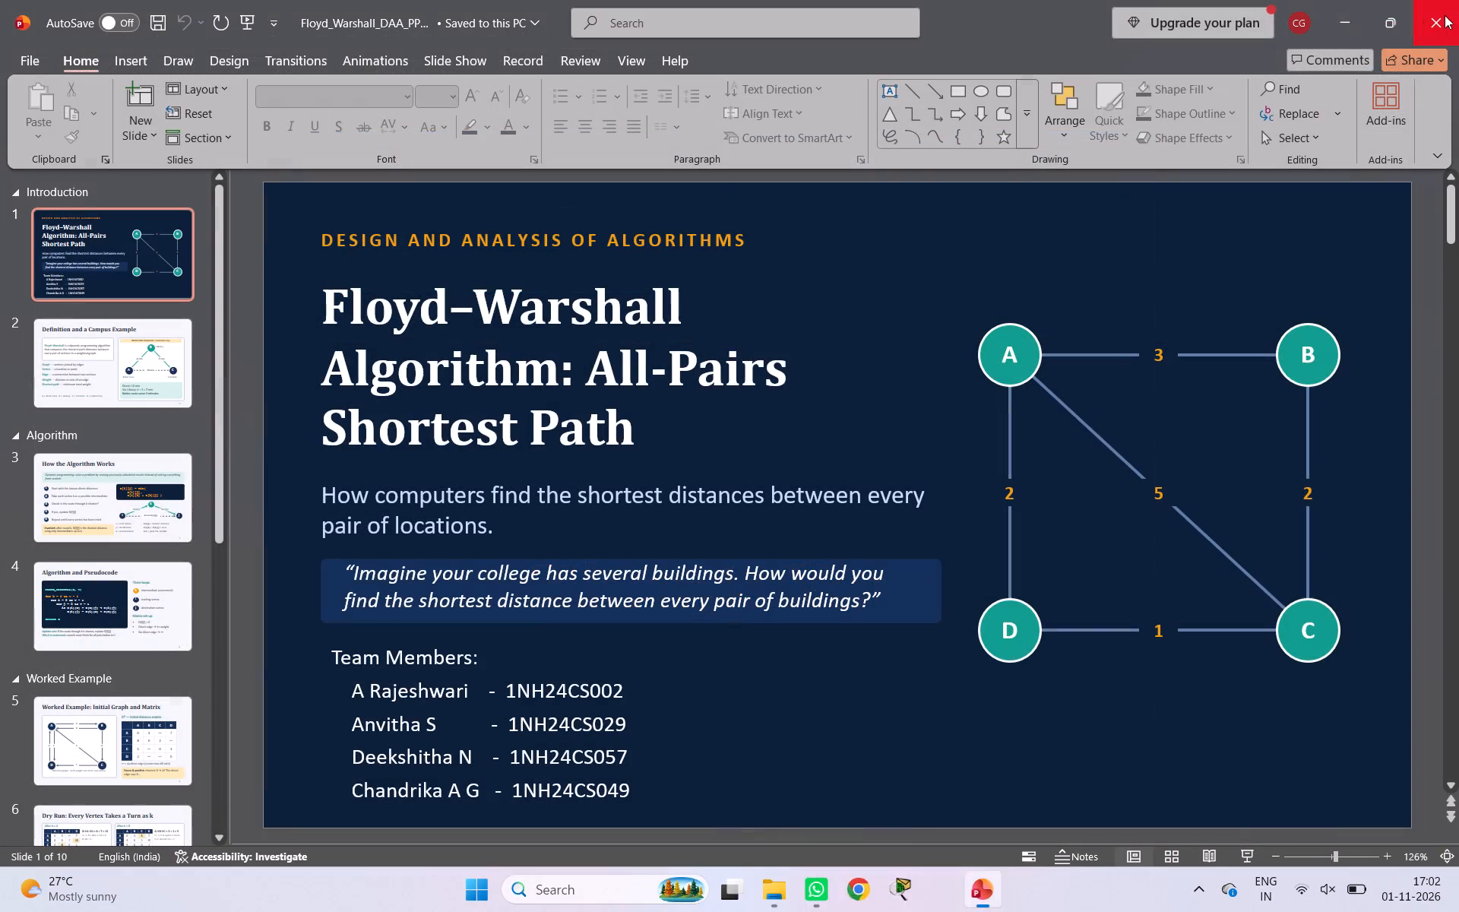
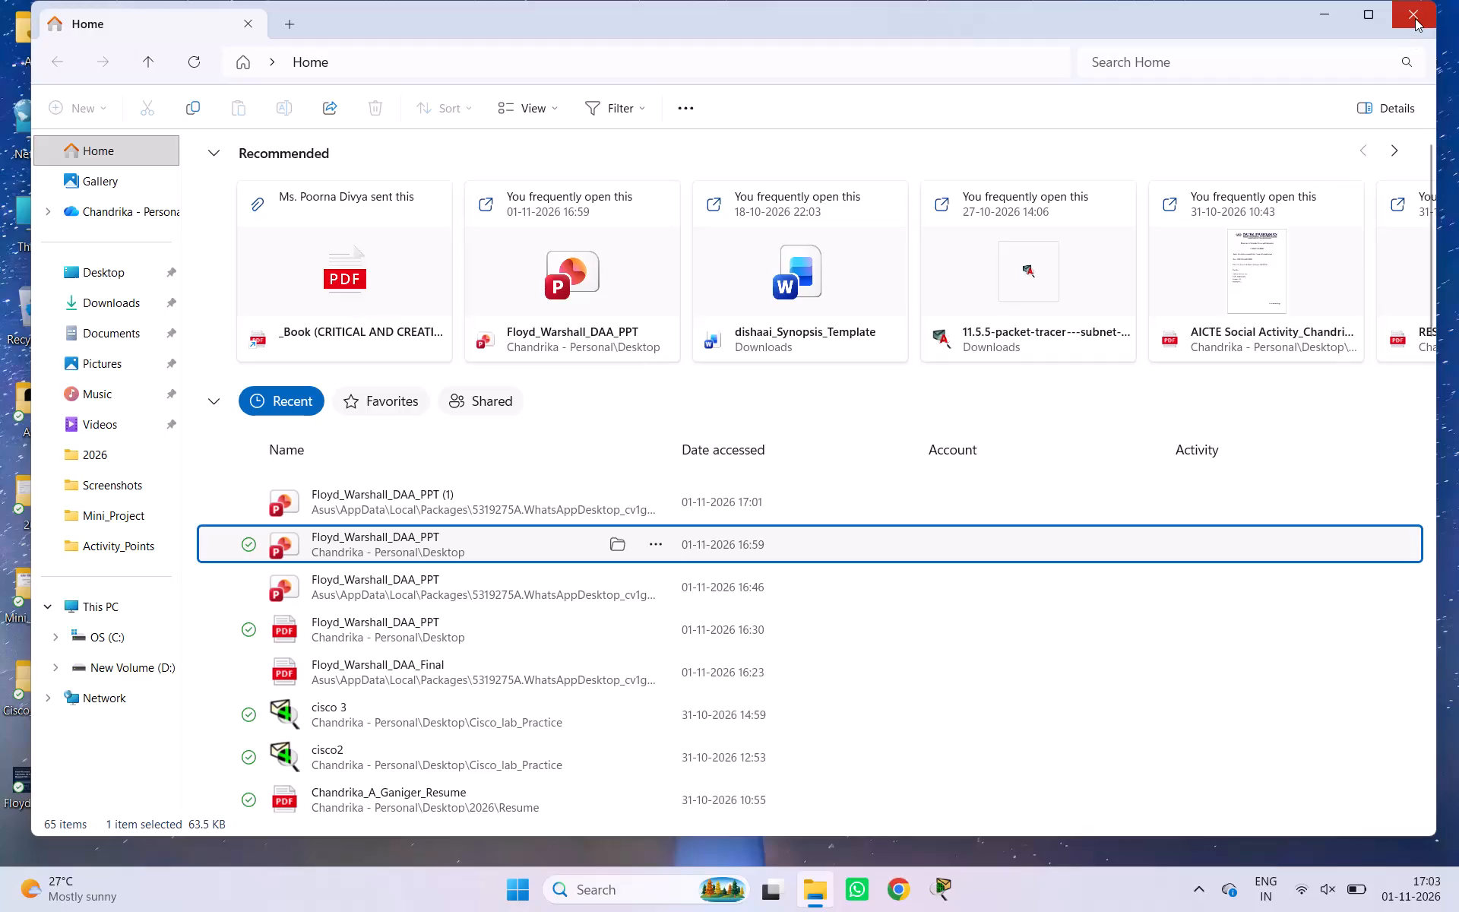
Delete the outdated PDF named Floyd_Warshall_DAA_PPT from the Desktop folder in File Explorer and close the window.
left_click(1415, 18)
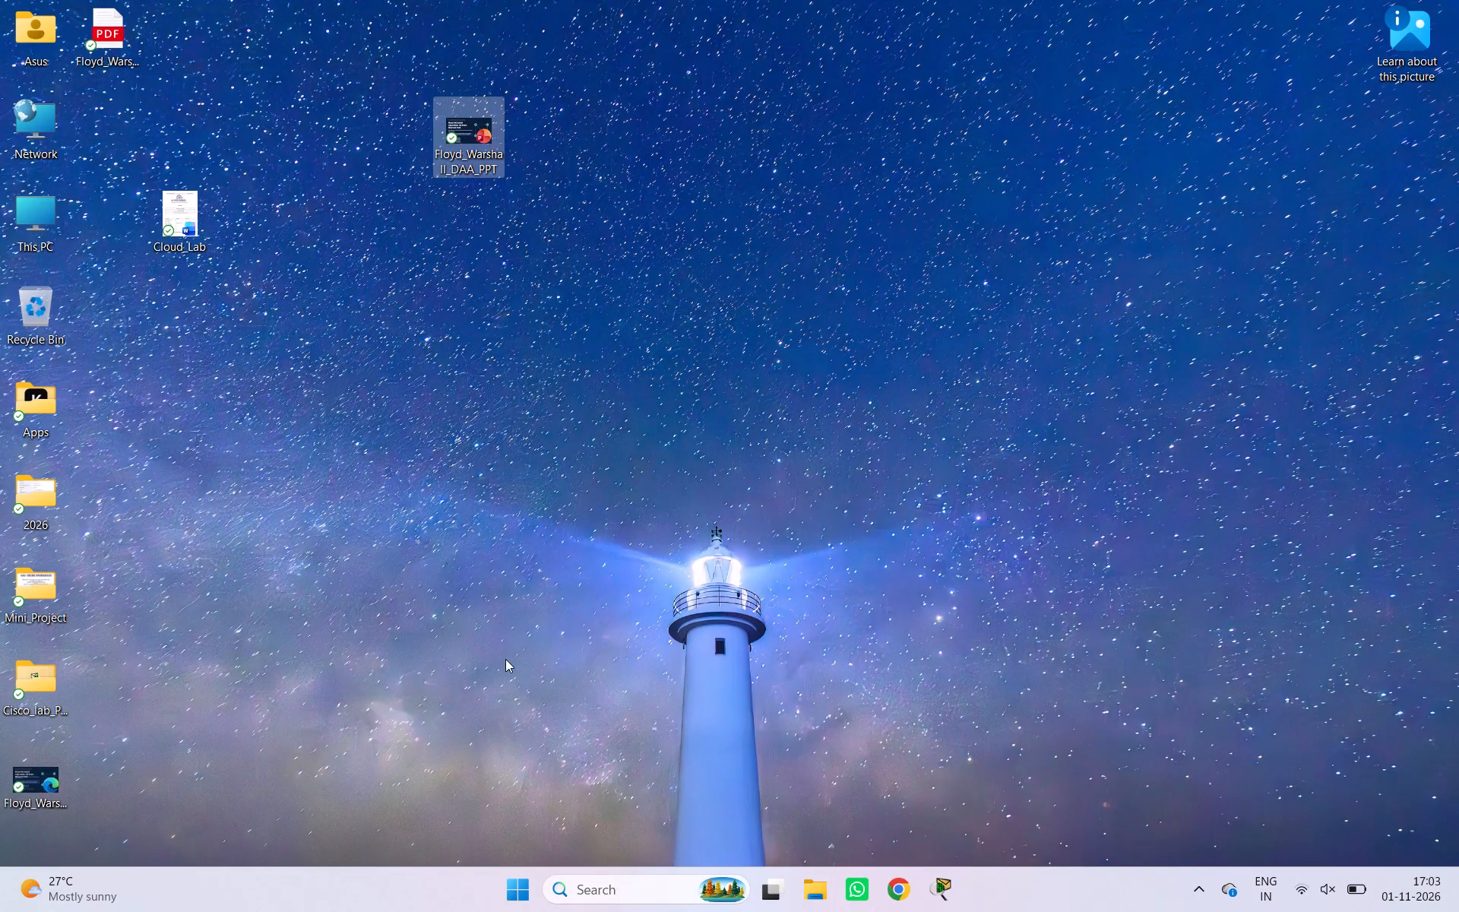
left_click(815, 886)
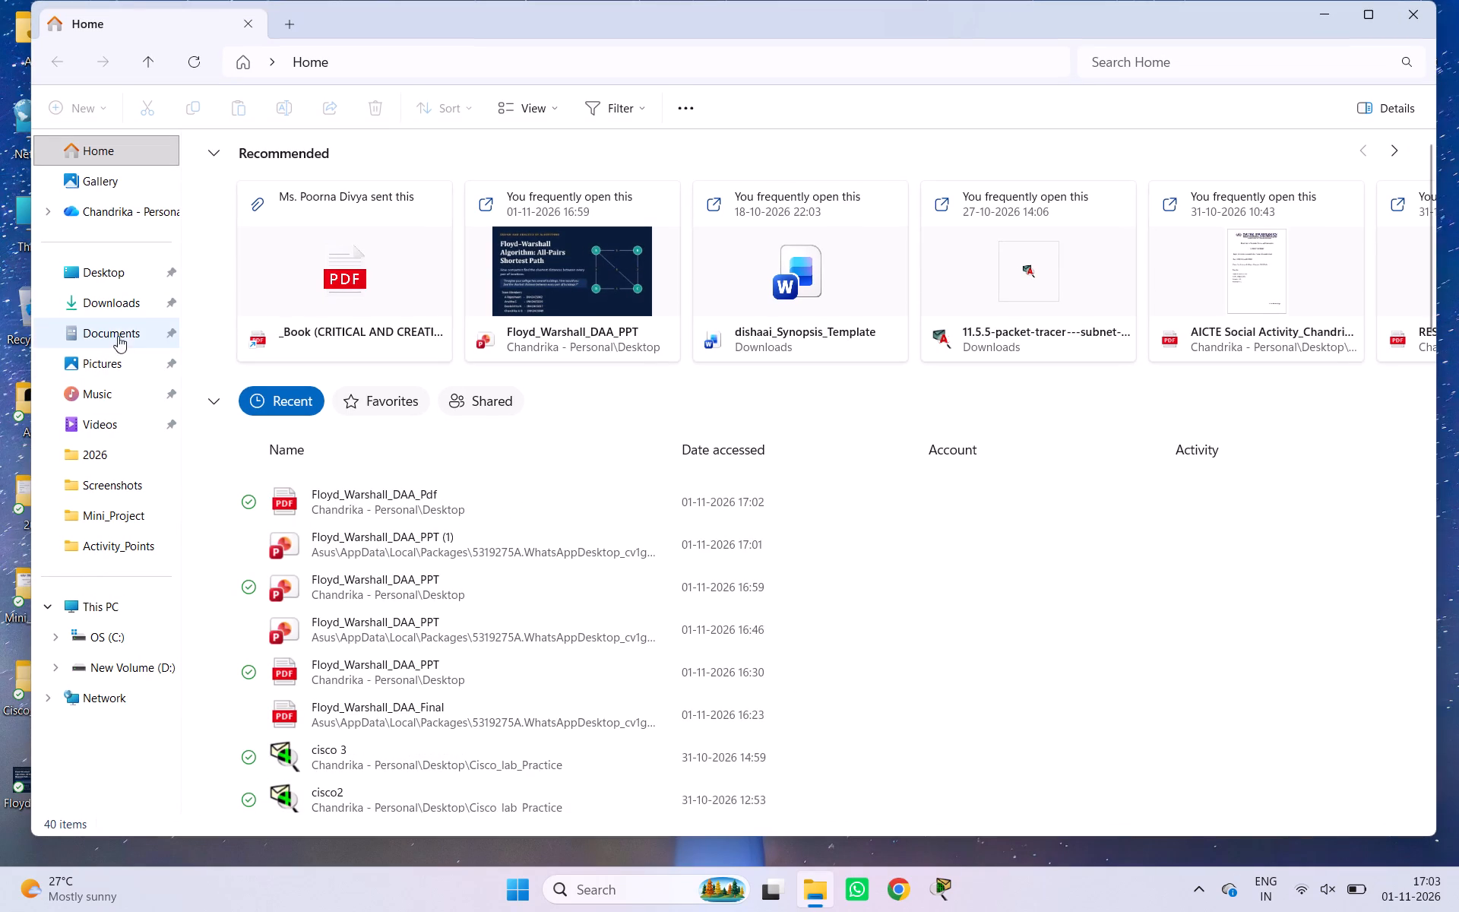
double_click(120, 280)
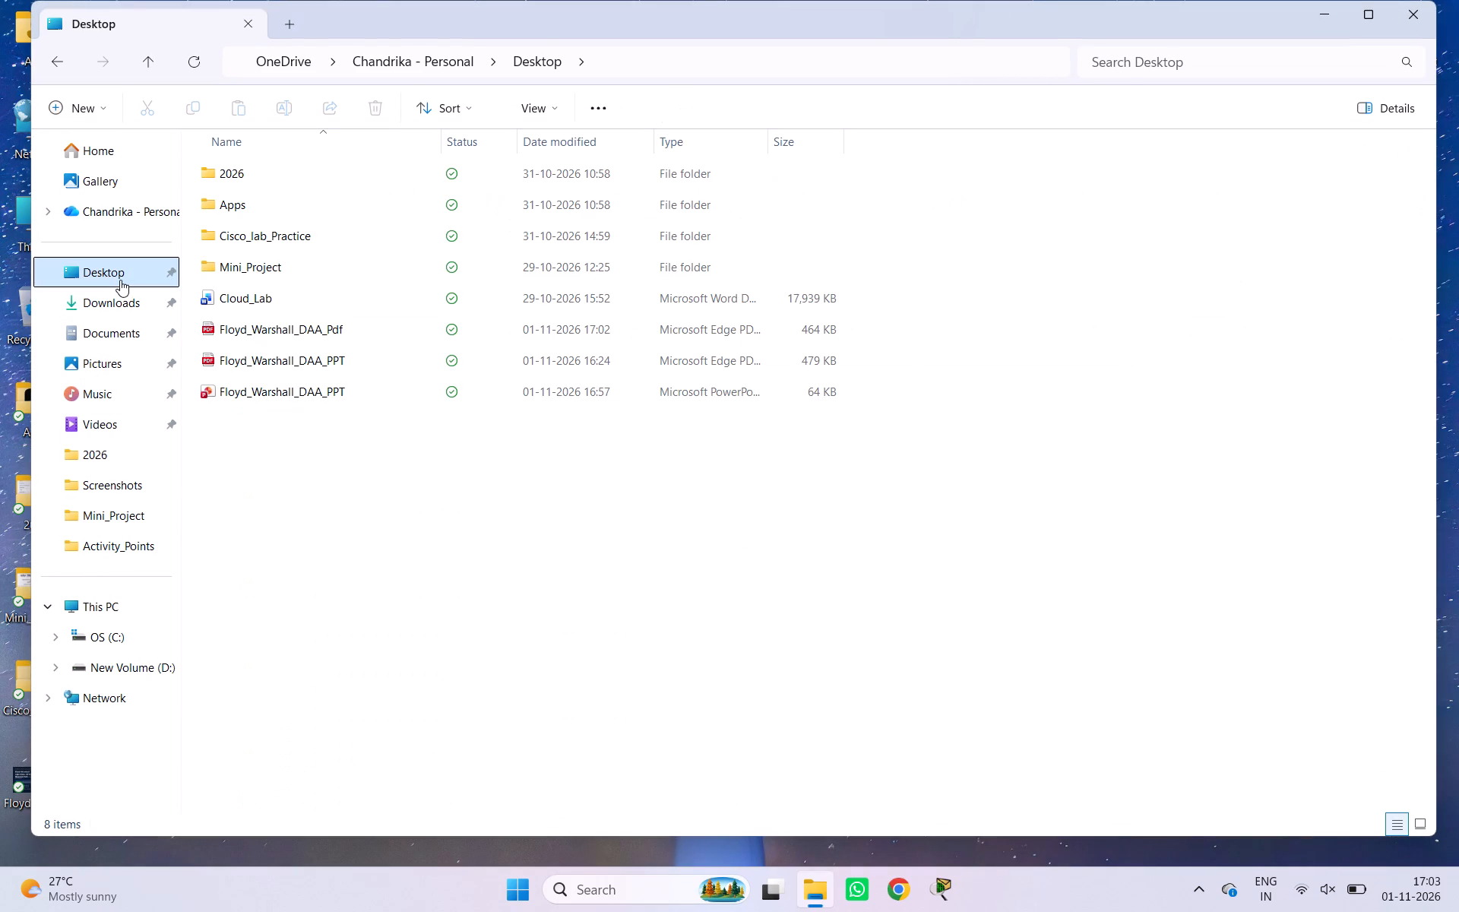
left_click(250, 356)
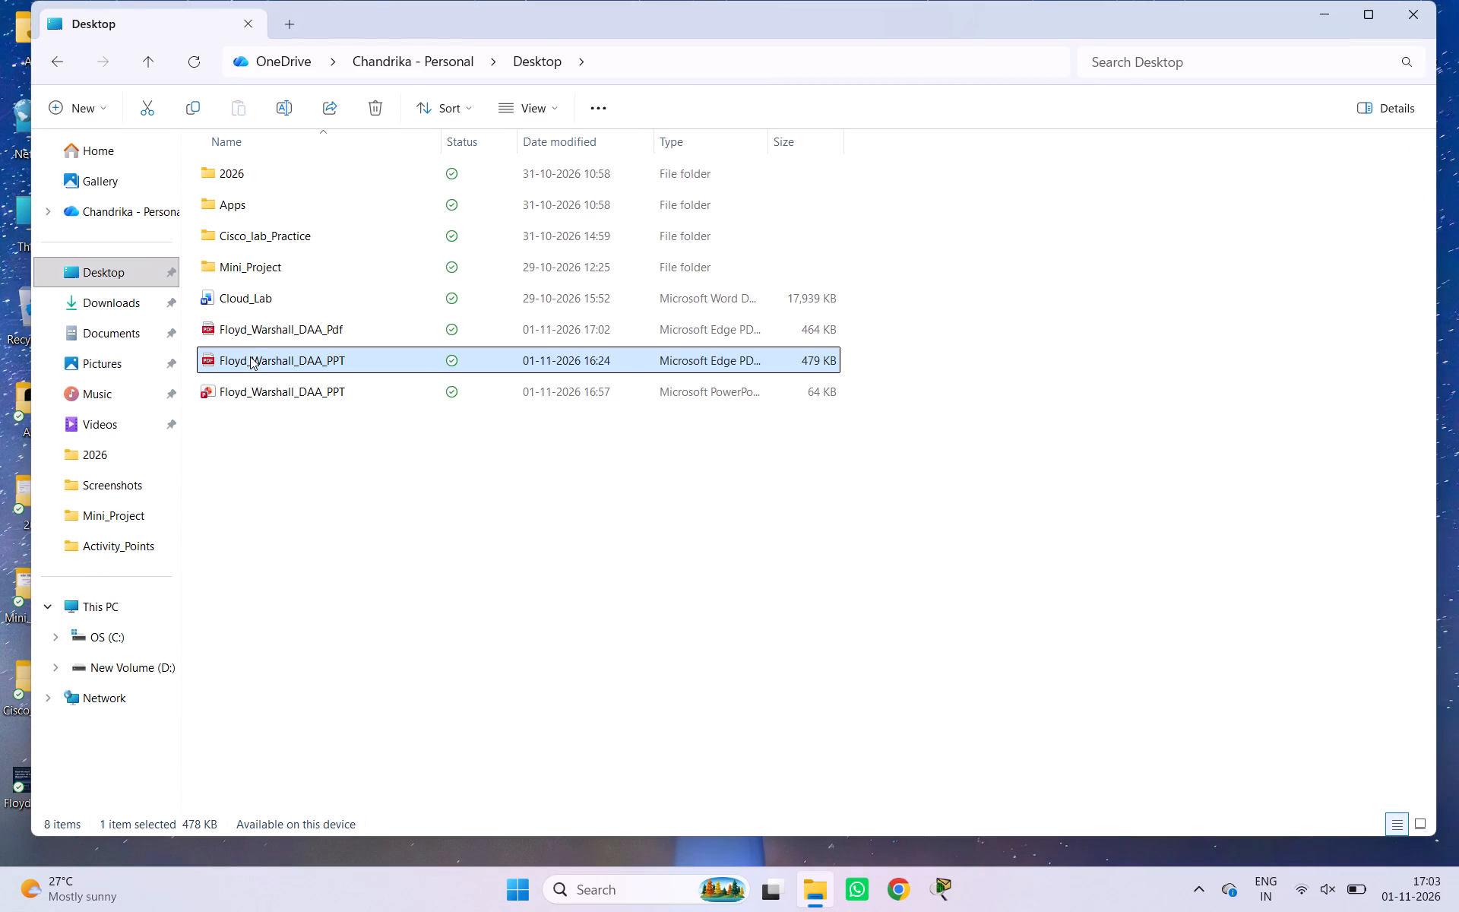
left_click(382, 103)
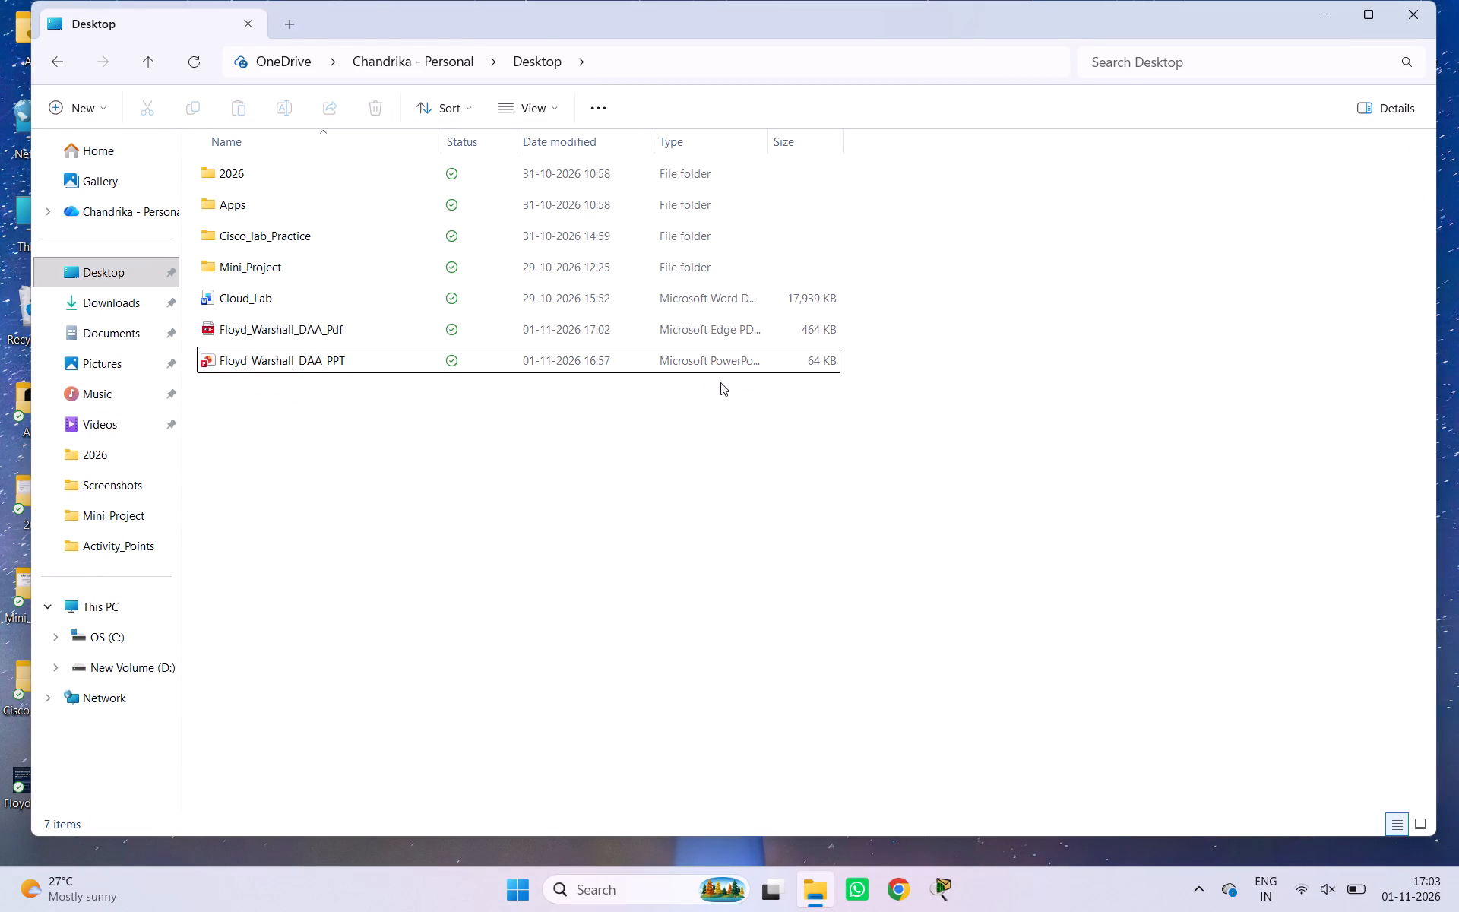
left_click(1417, 21)
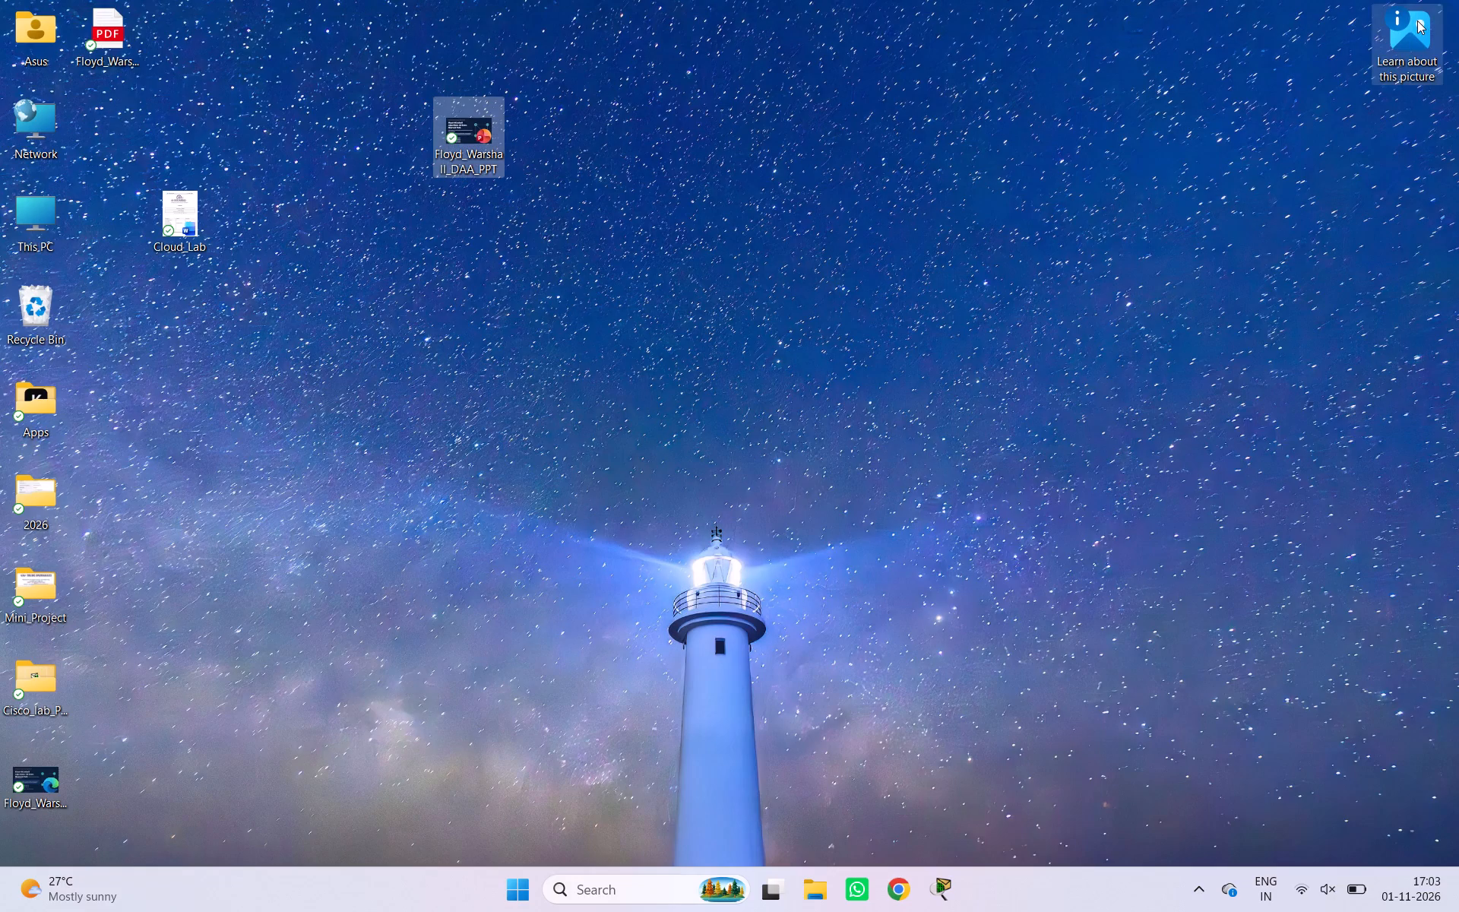
Empty the Recycle Bin to permanently delete the old Floyd_Warshall_DAA_PPT PDF, and close its window.
double_click(33, 313)
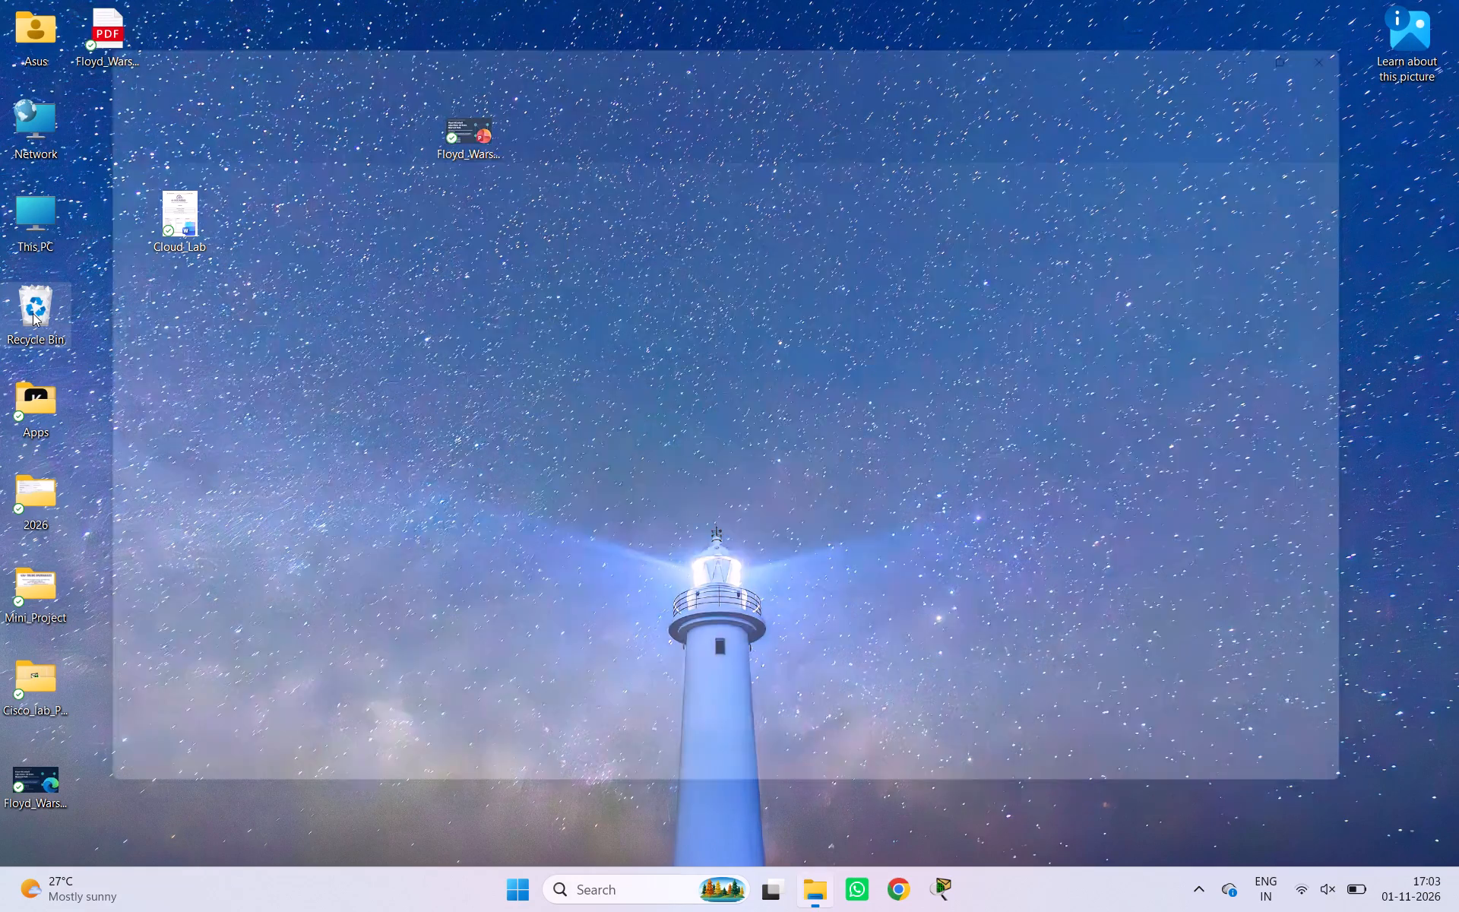
left_click(281, 192)
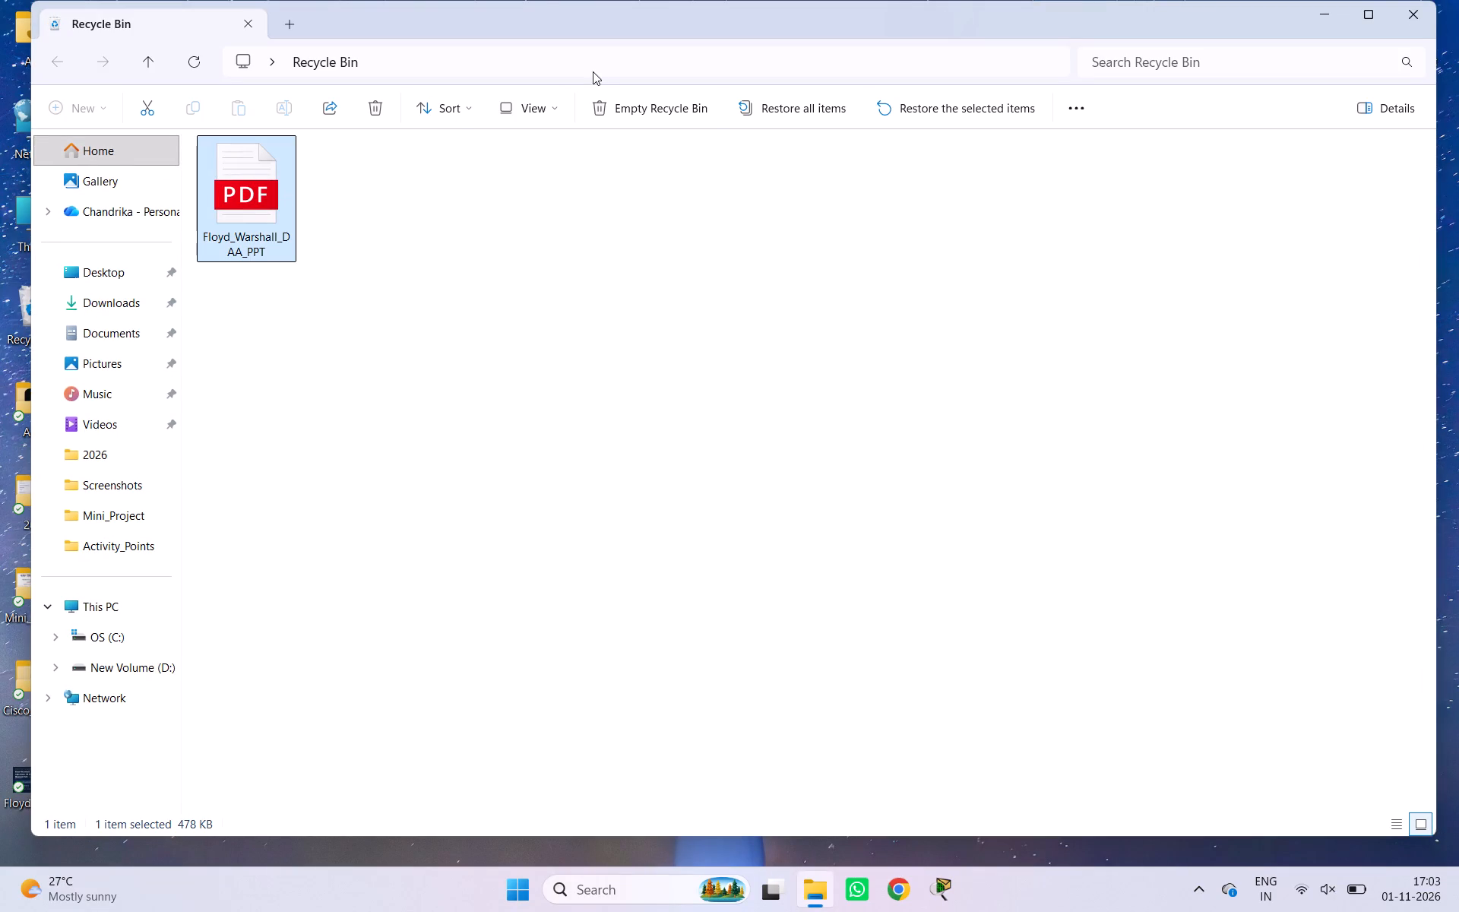
left_click(606, 104)
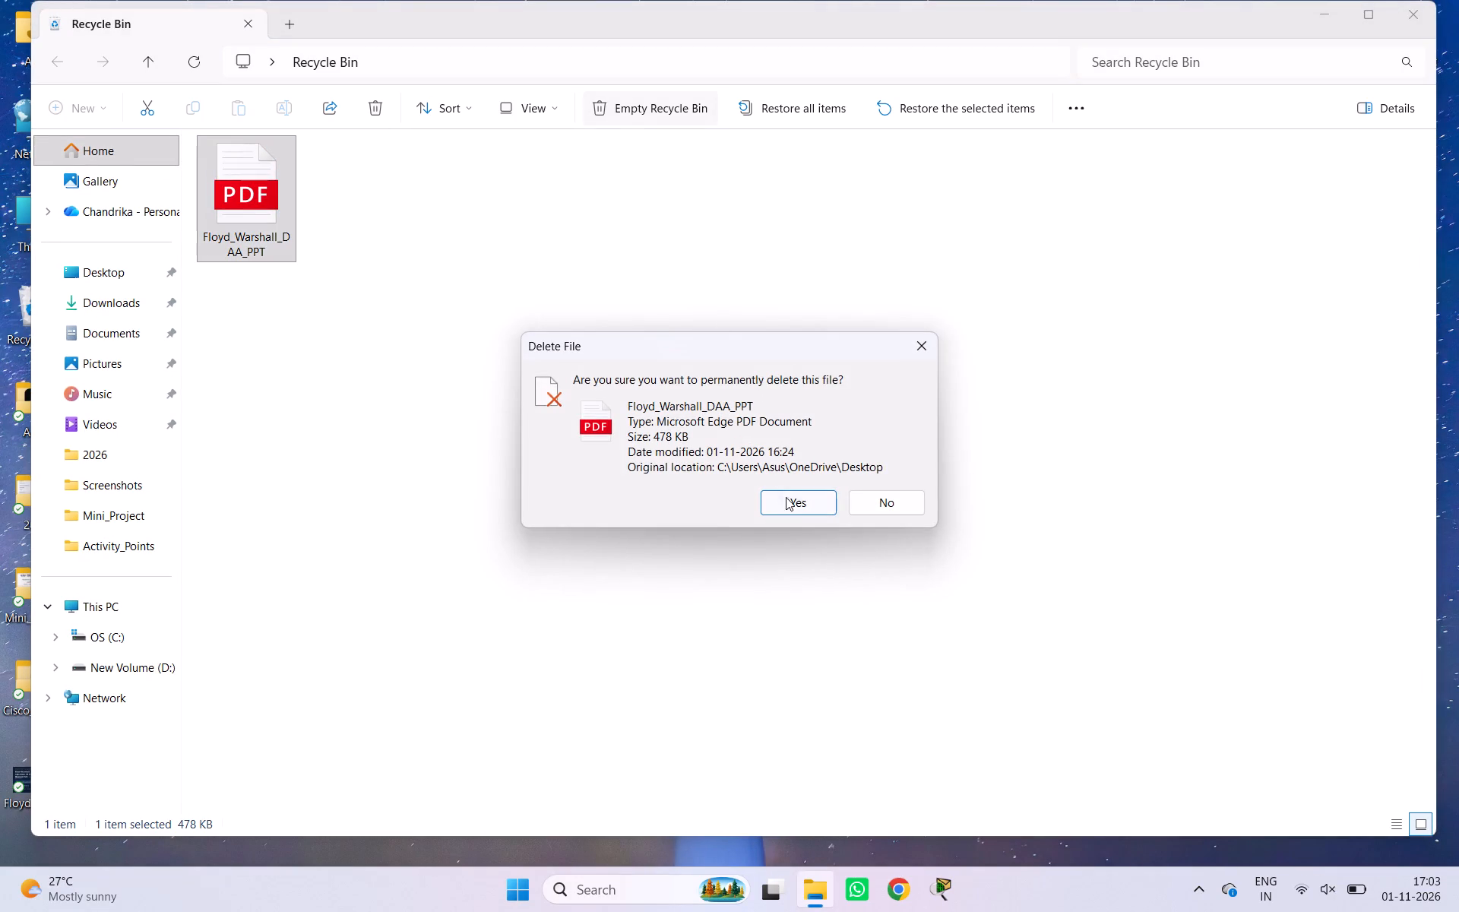
left_click(790, 506)
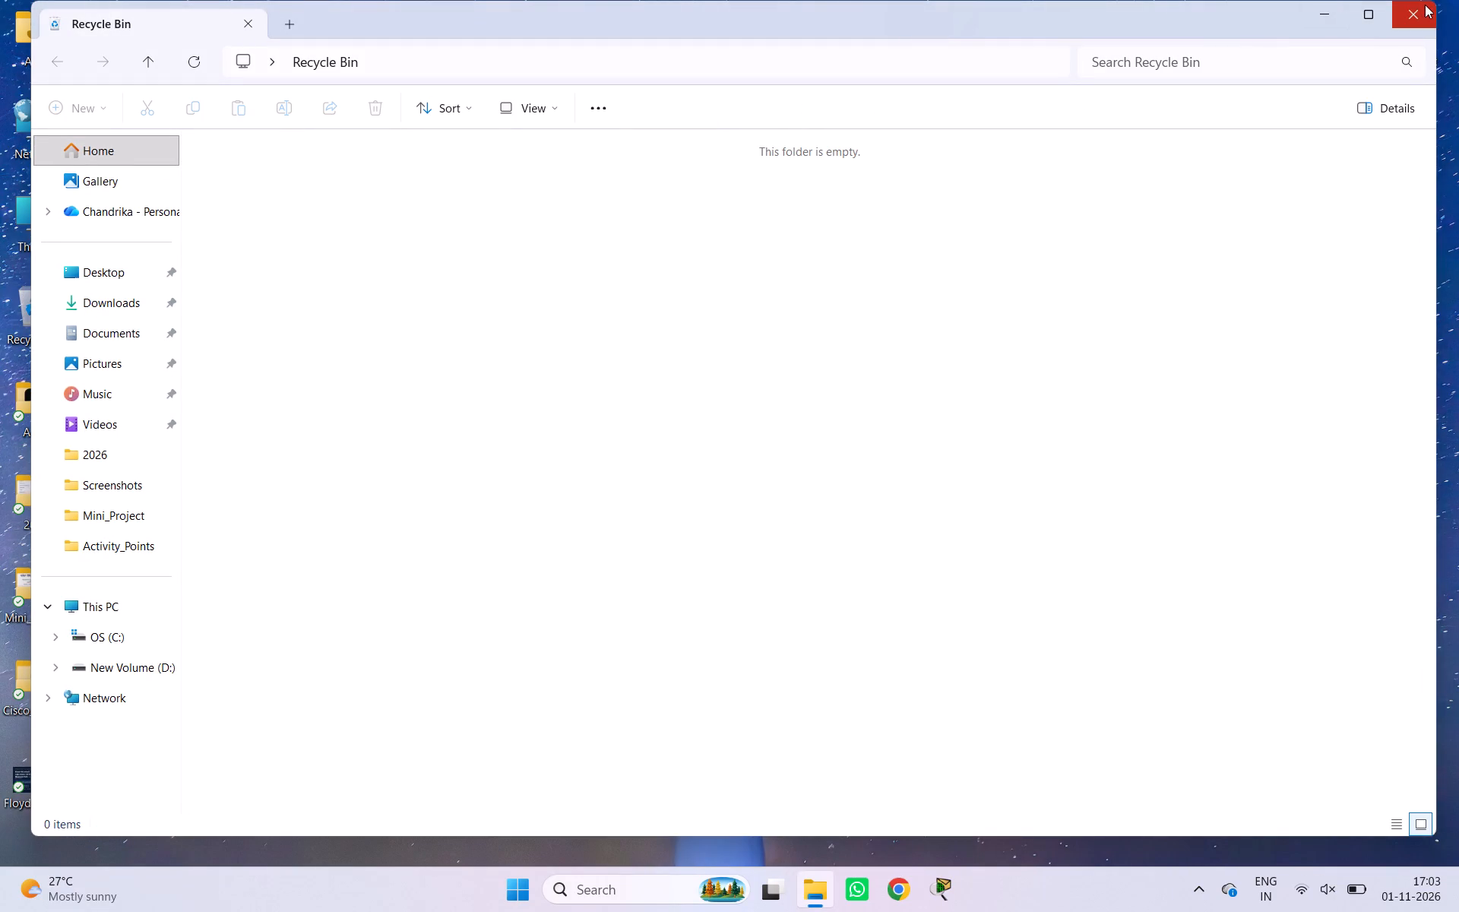
left_click(1425, 5)
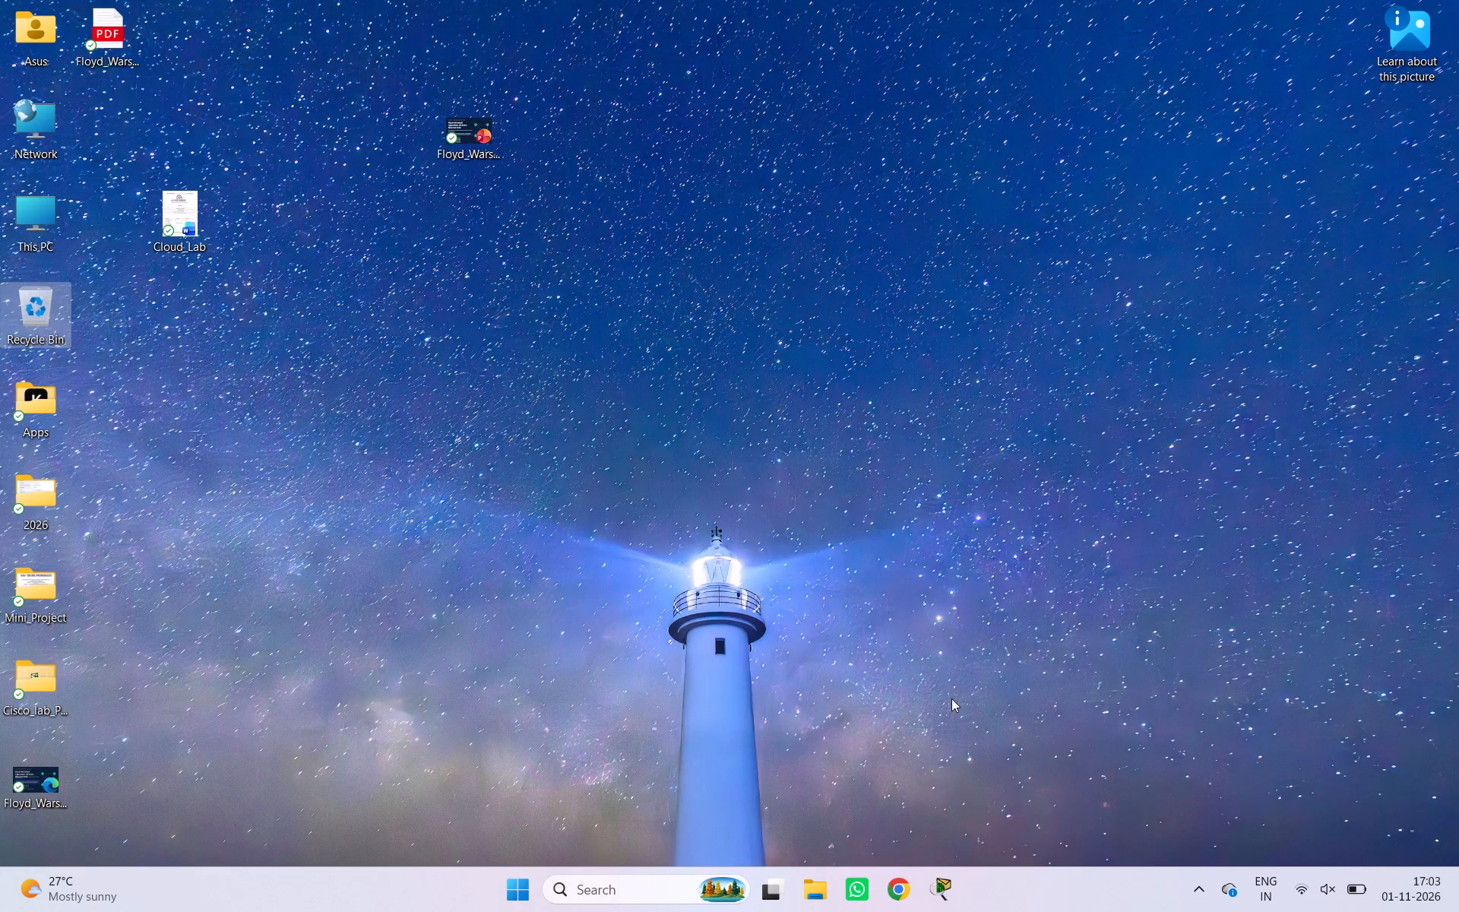
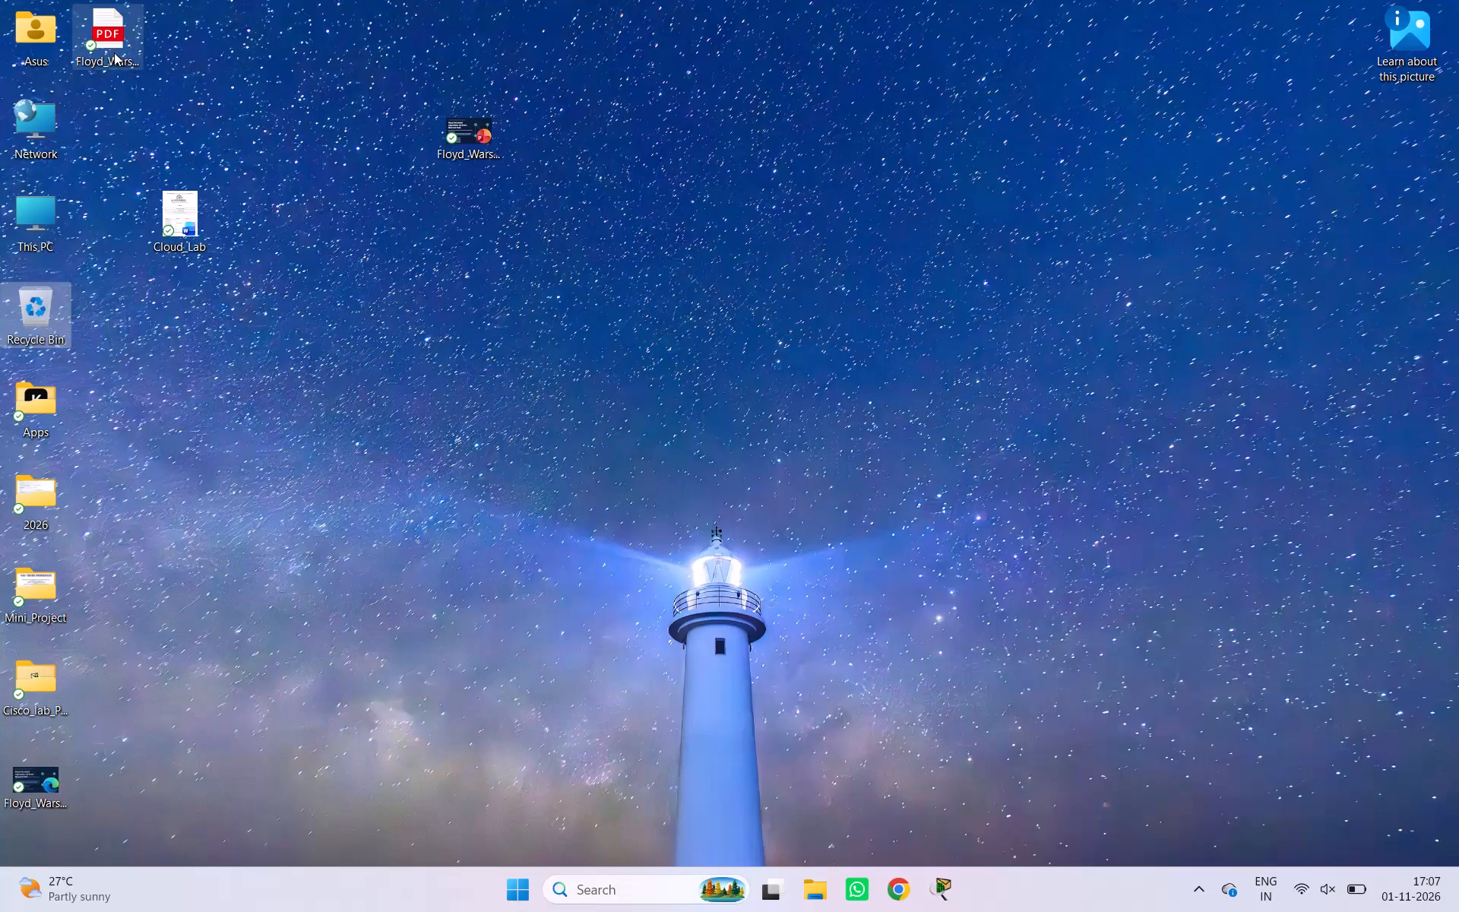
Line up the Floyd_Warshall PDF and Cloud_Lab document icons in one row with the presentation's icon, placing the PDF between the other two.
left_click_drag(114, 52, 434, 261)
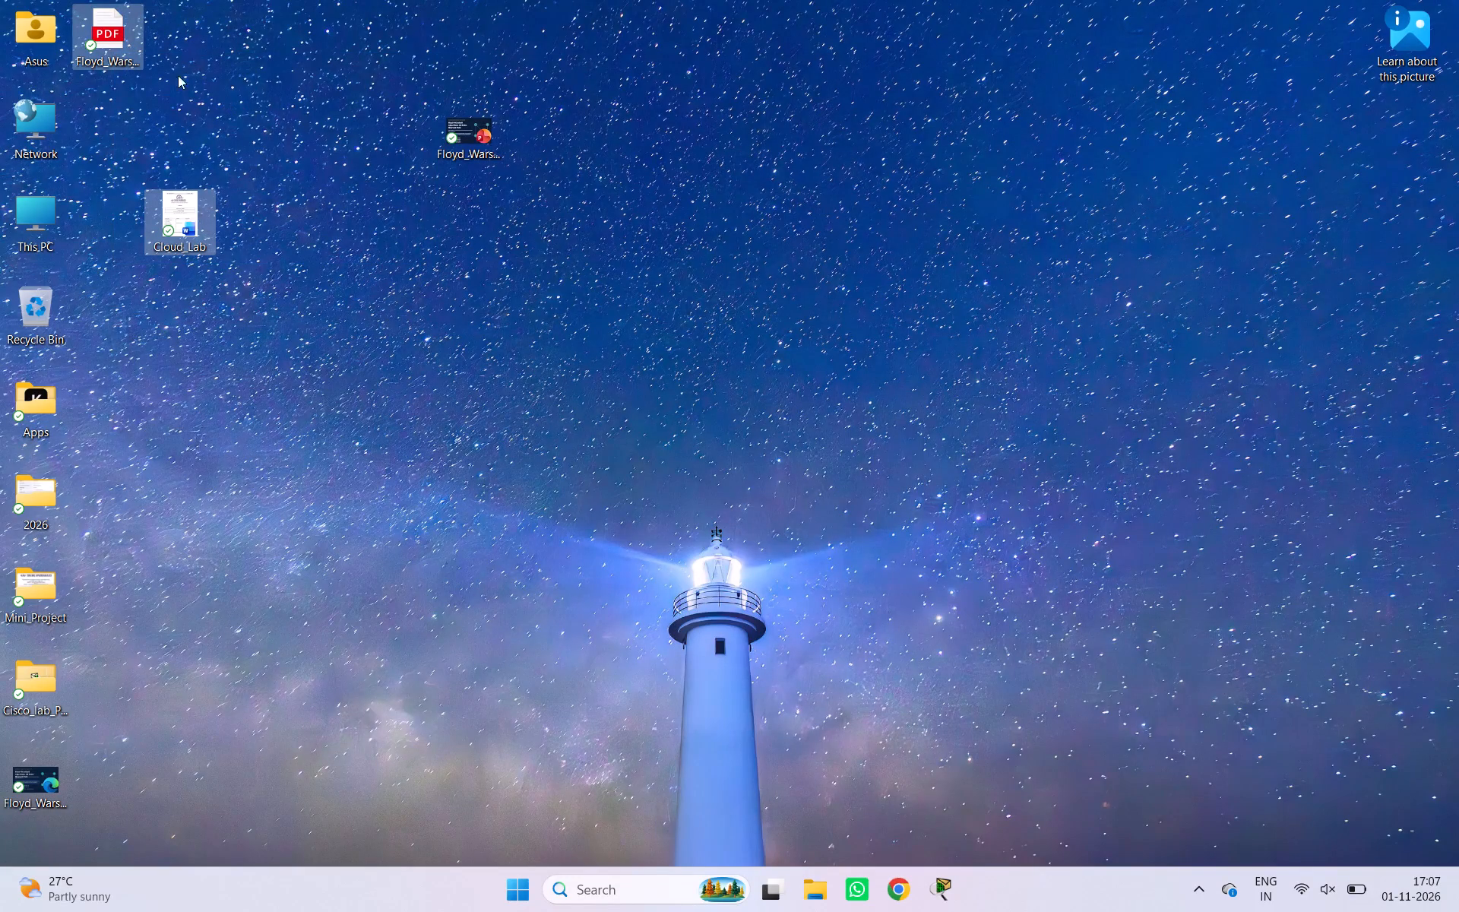
right_click_drag(112, 34, 479, 211)
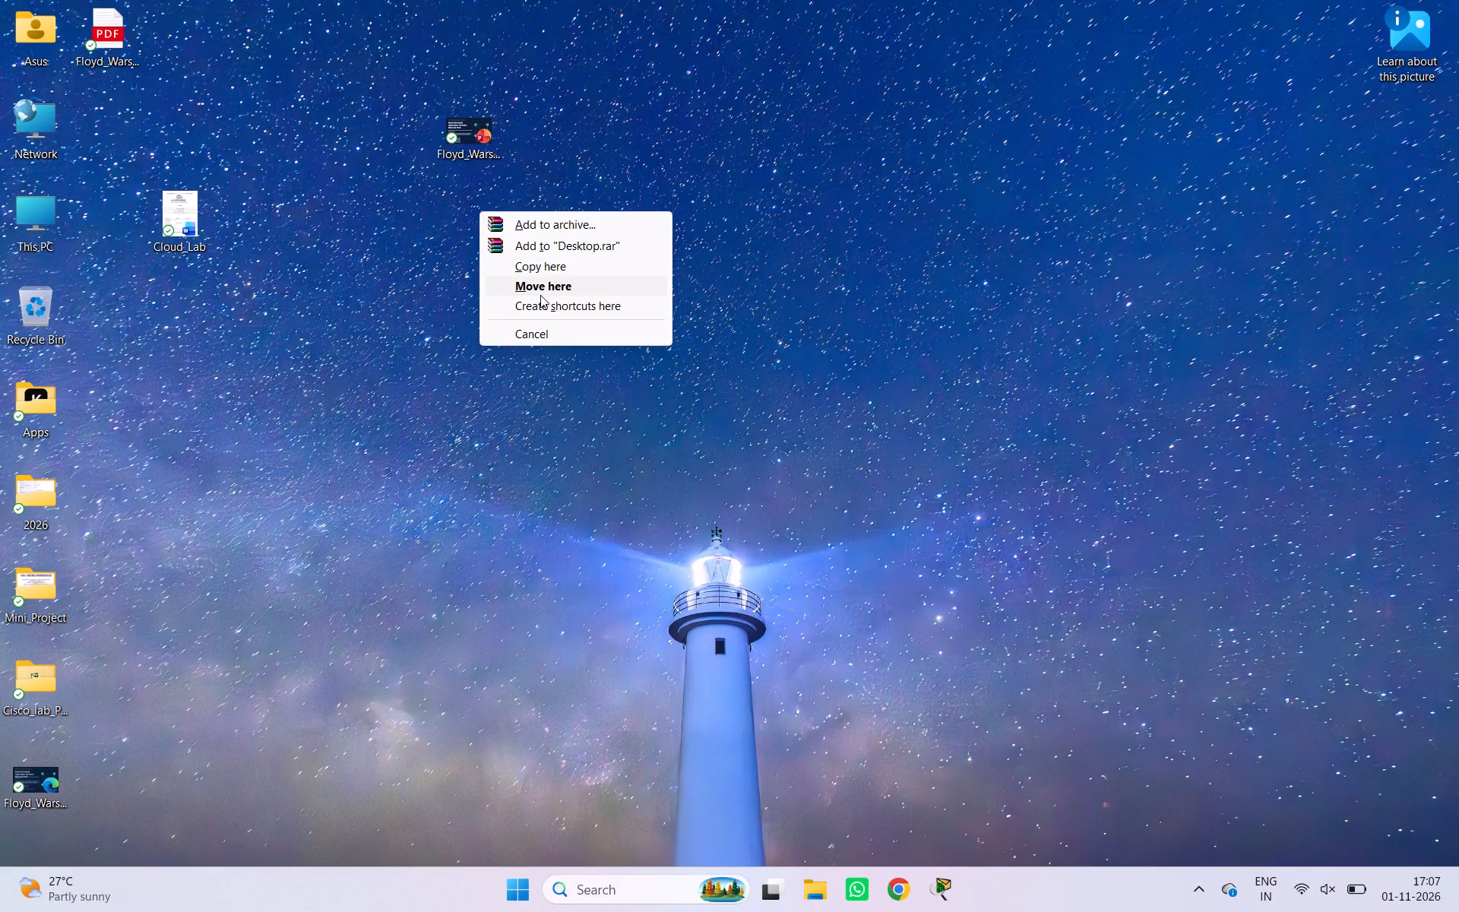
left_click(540, 295)
left_click_drag(483, 330, 391, 349)
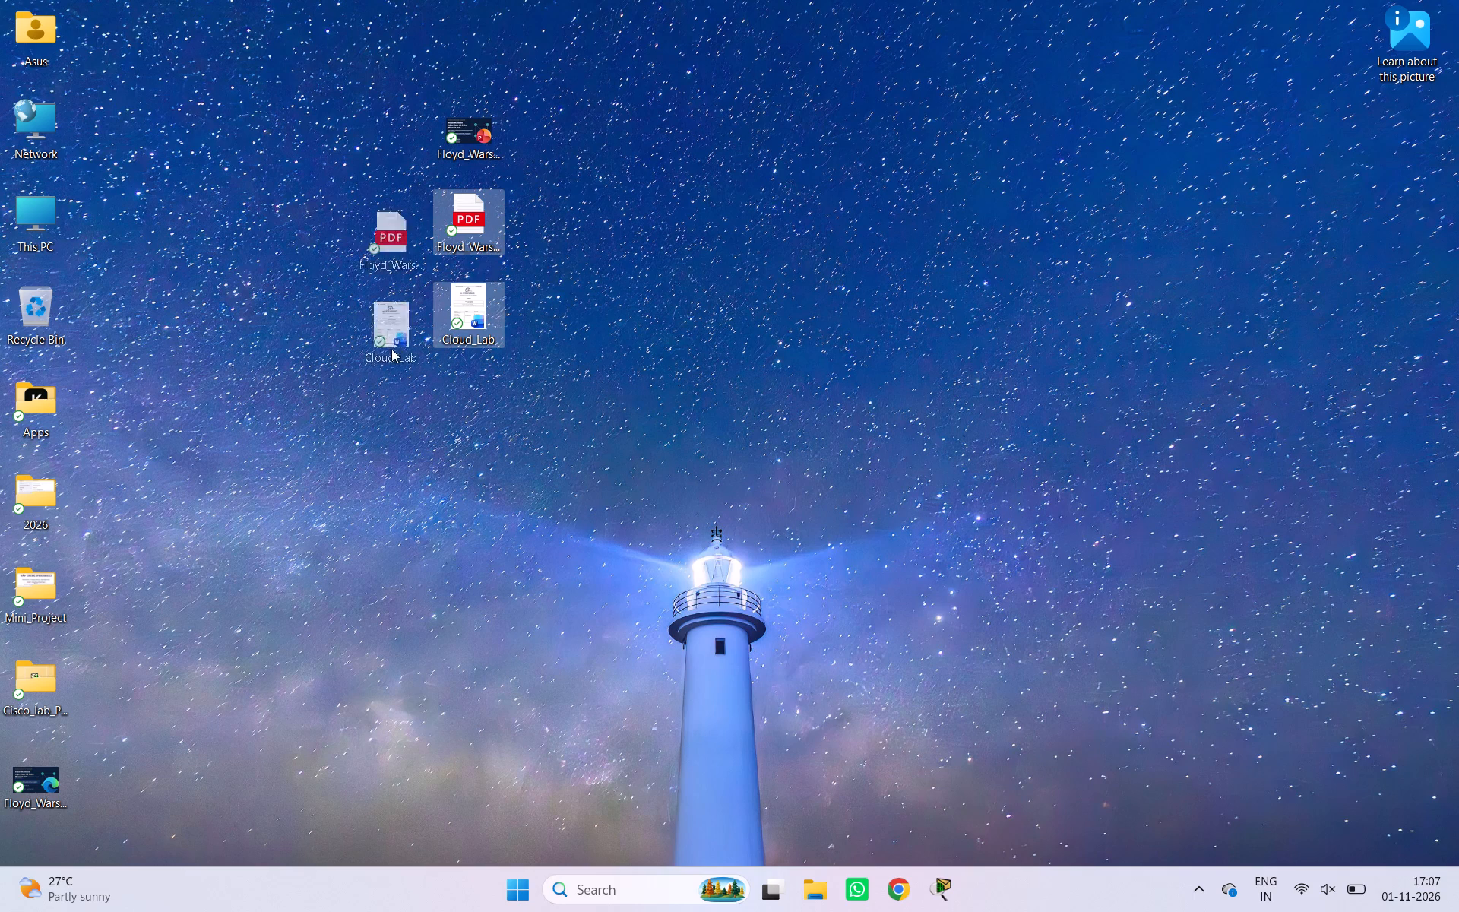
left_click_drag(391, 349, 290, 288)
left_click_drag(250, 328, 350, 295)
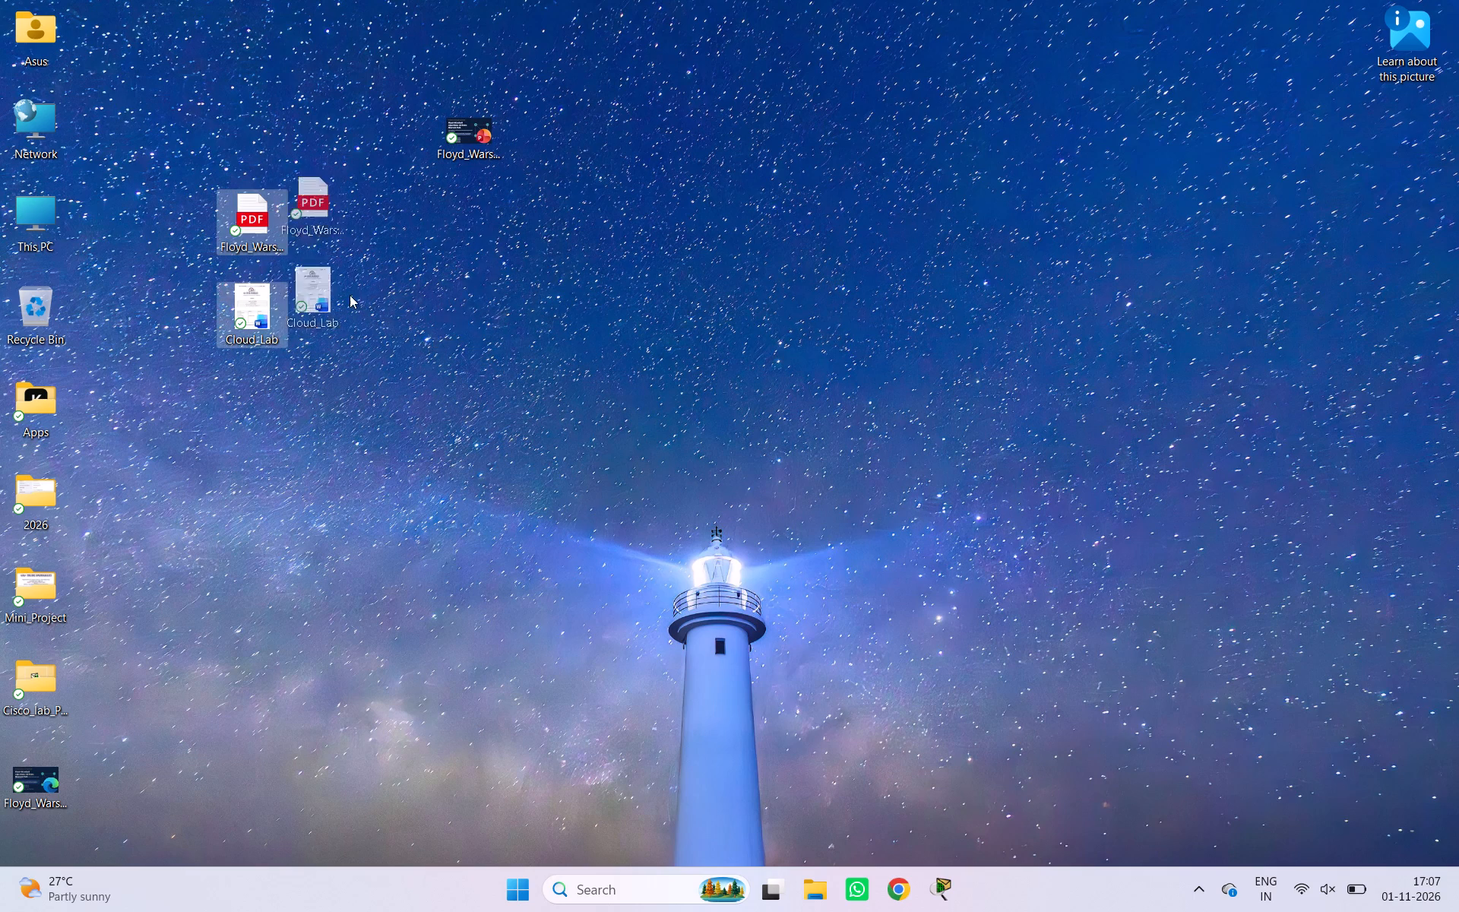
left_click_drag(350, 295, 343, 275)
left_click(322, 239)
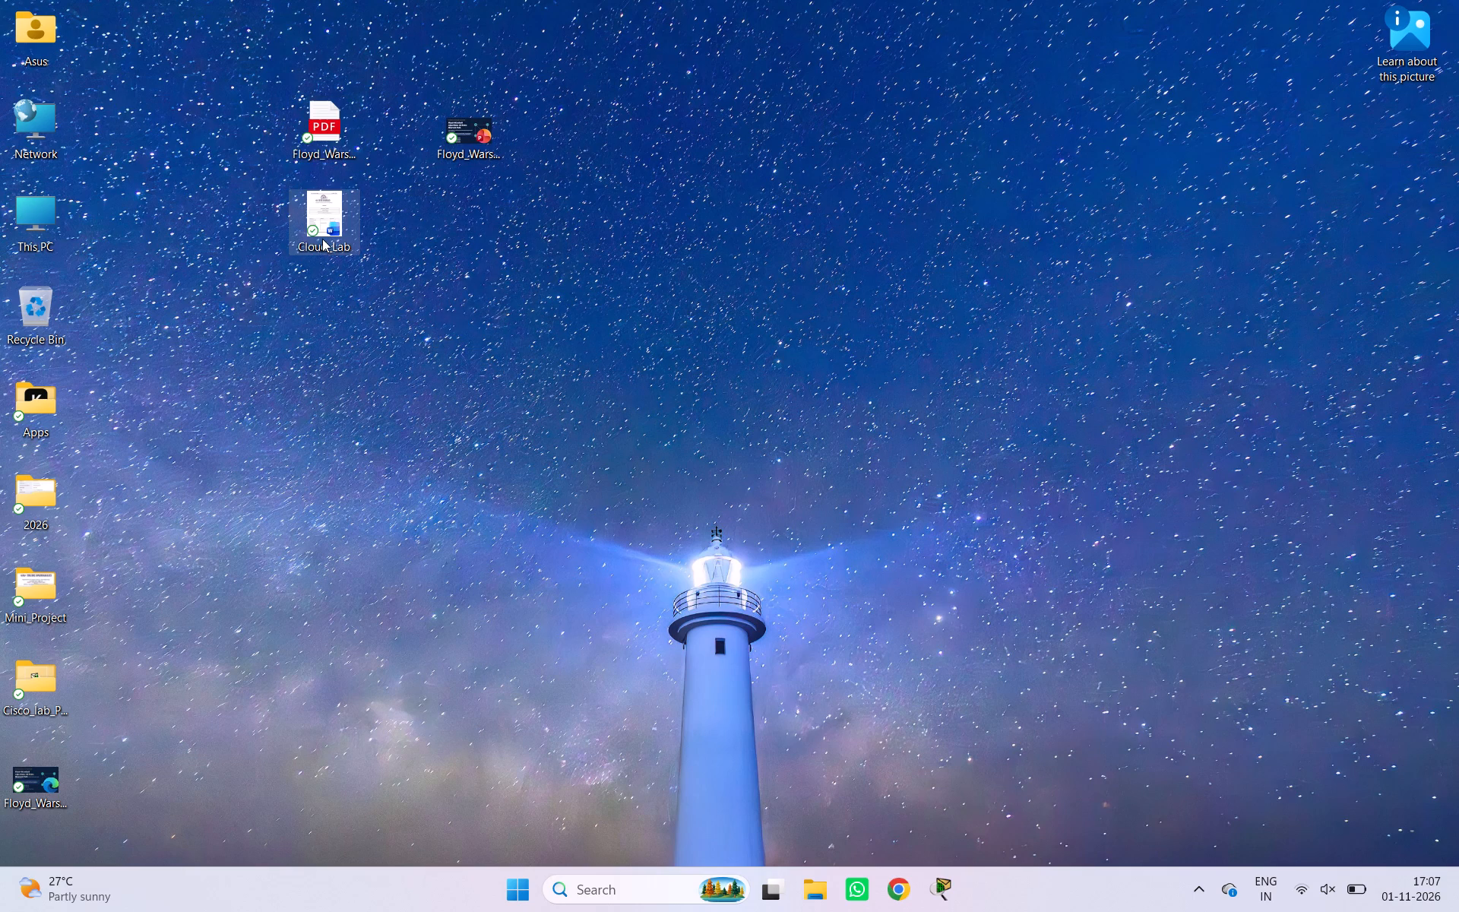
left_click_drag(322, 226, 147, 157)
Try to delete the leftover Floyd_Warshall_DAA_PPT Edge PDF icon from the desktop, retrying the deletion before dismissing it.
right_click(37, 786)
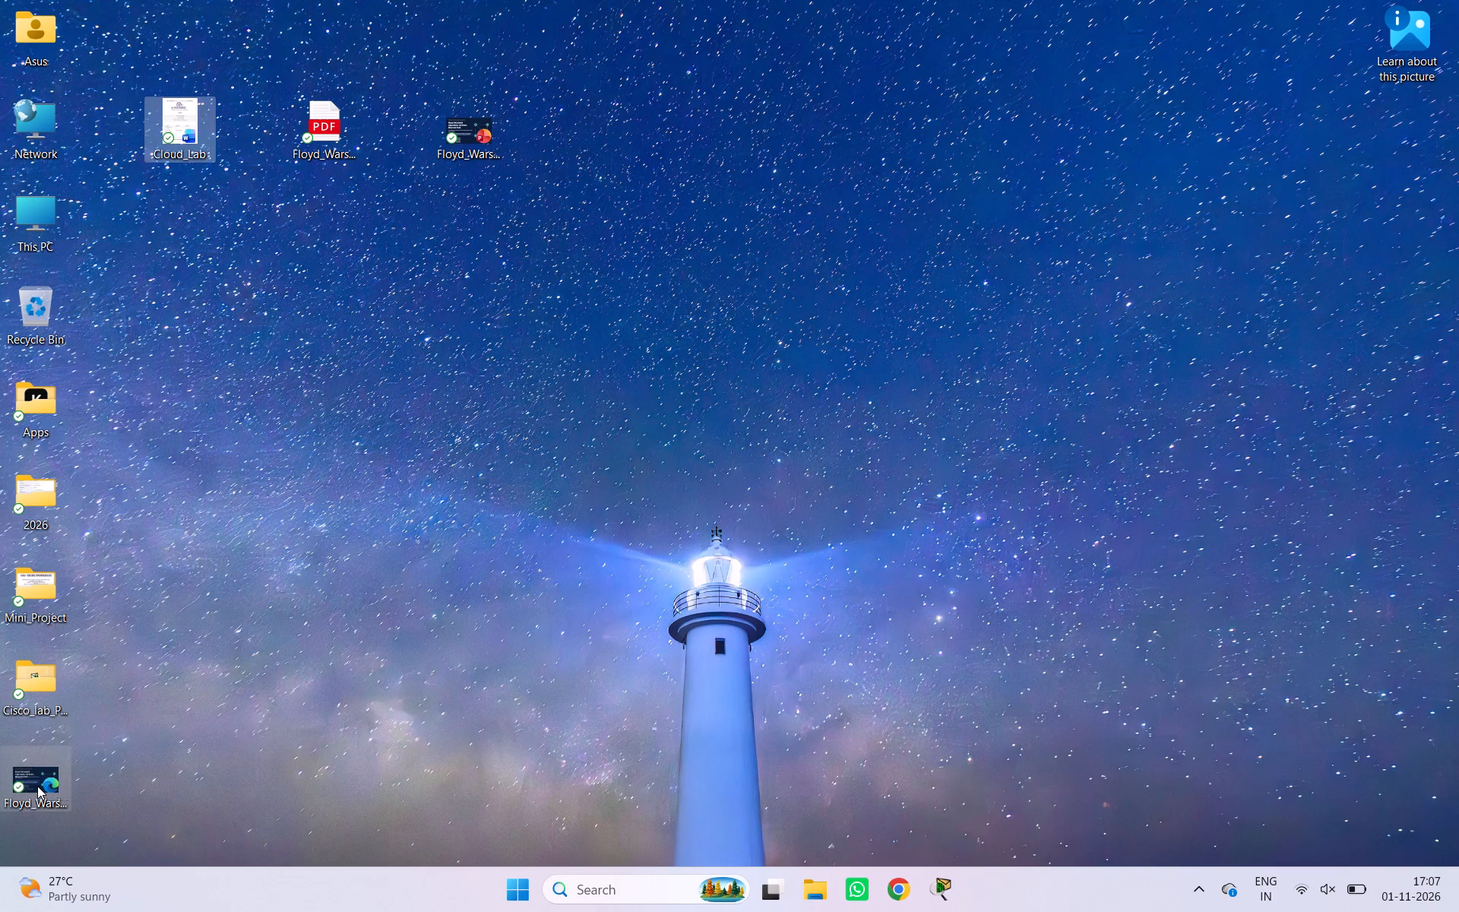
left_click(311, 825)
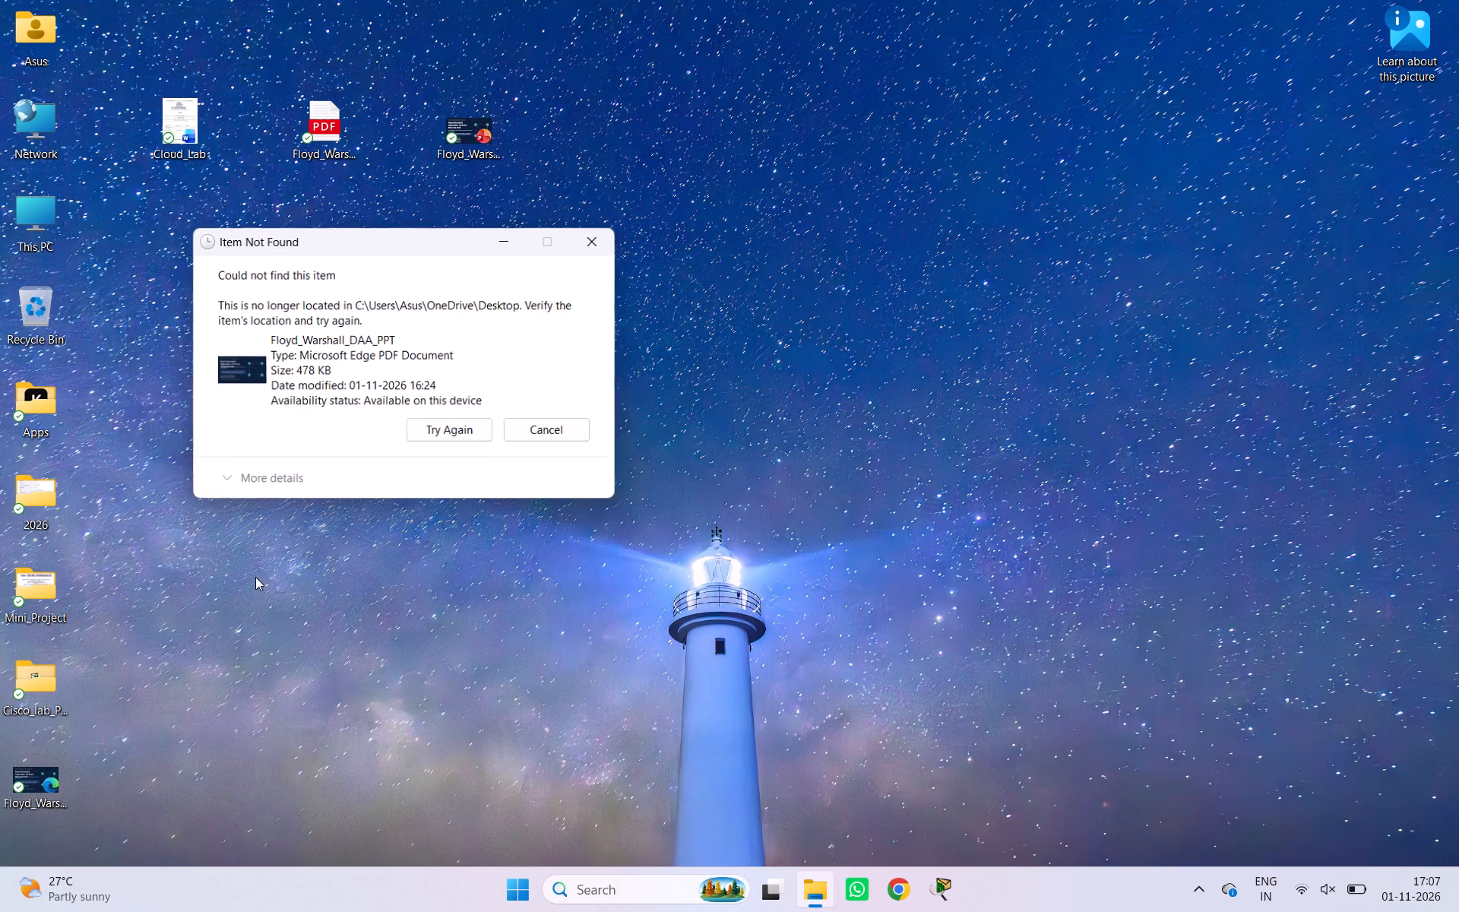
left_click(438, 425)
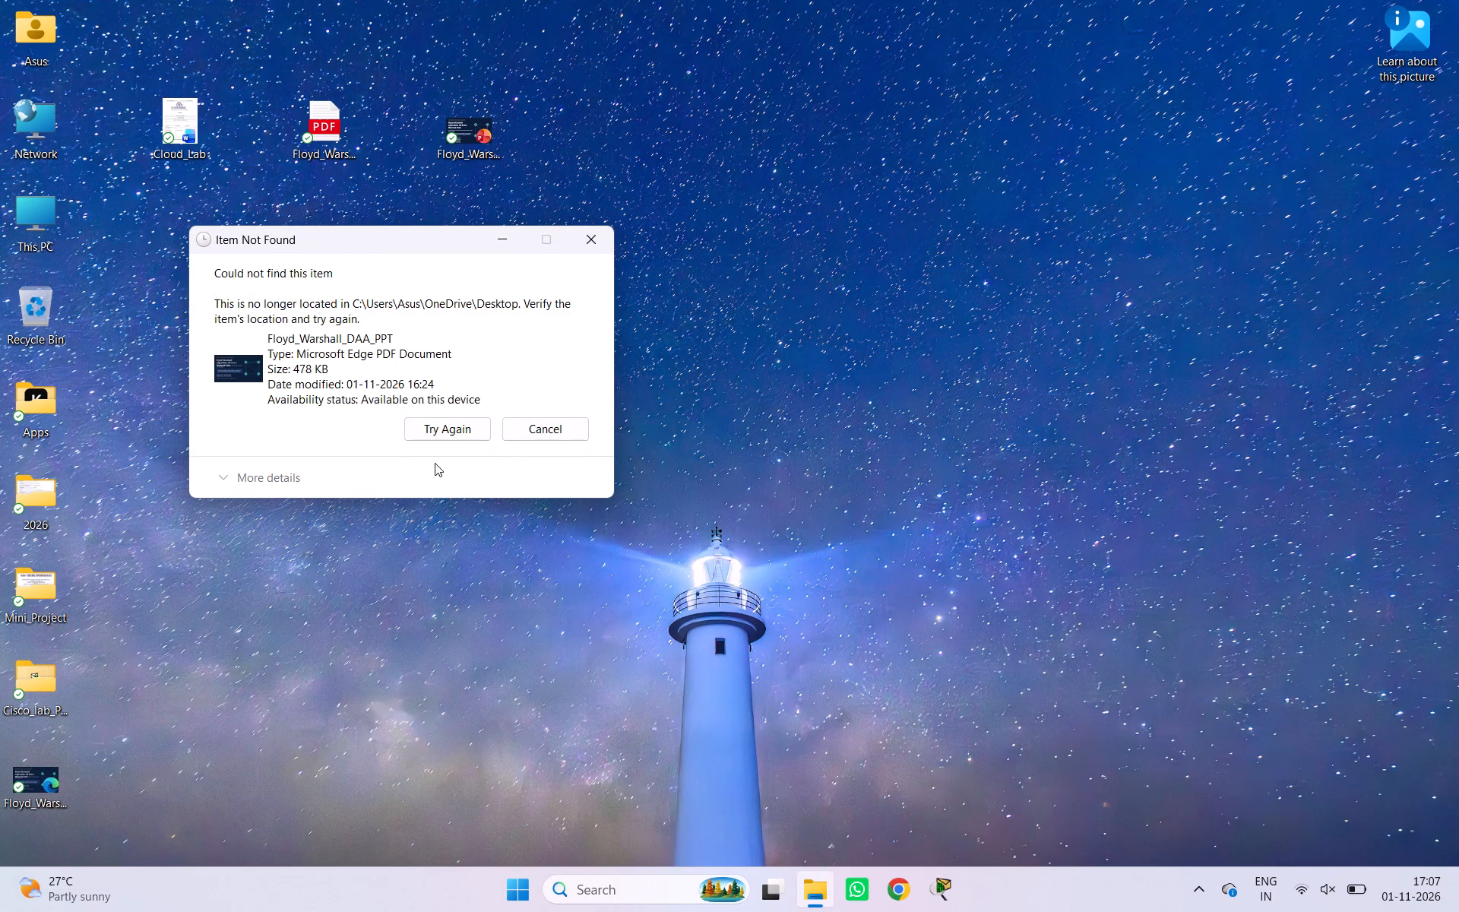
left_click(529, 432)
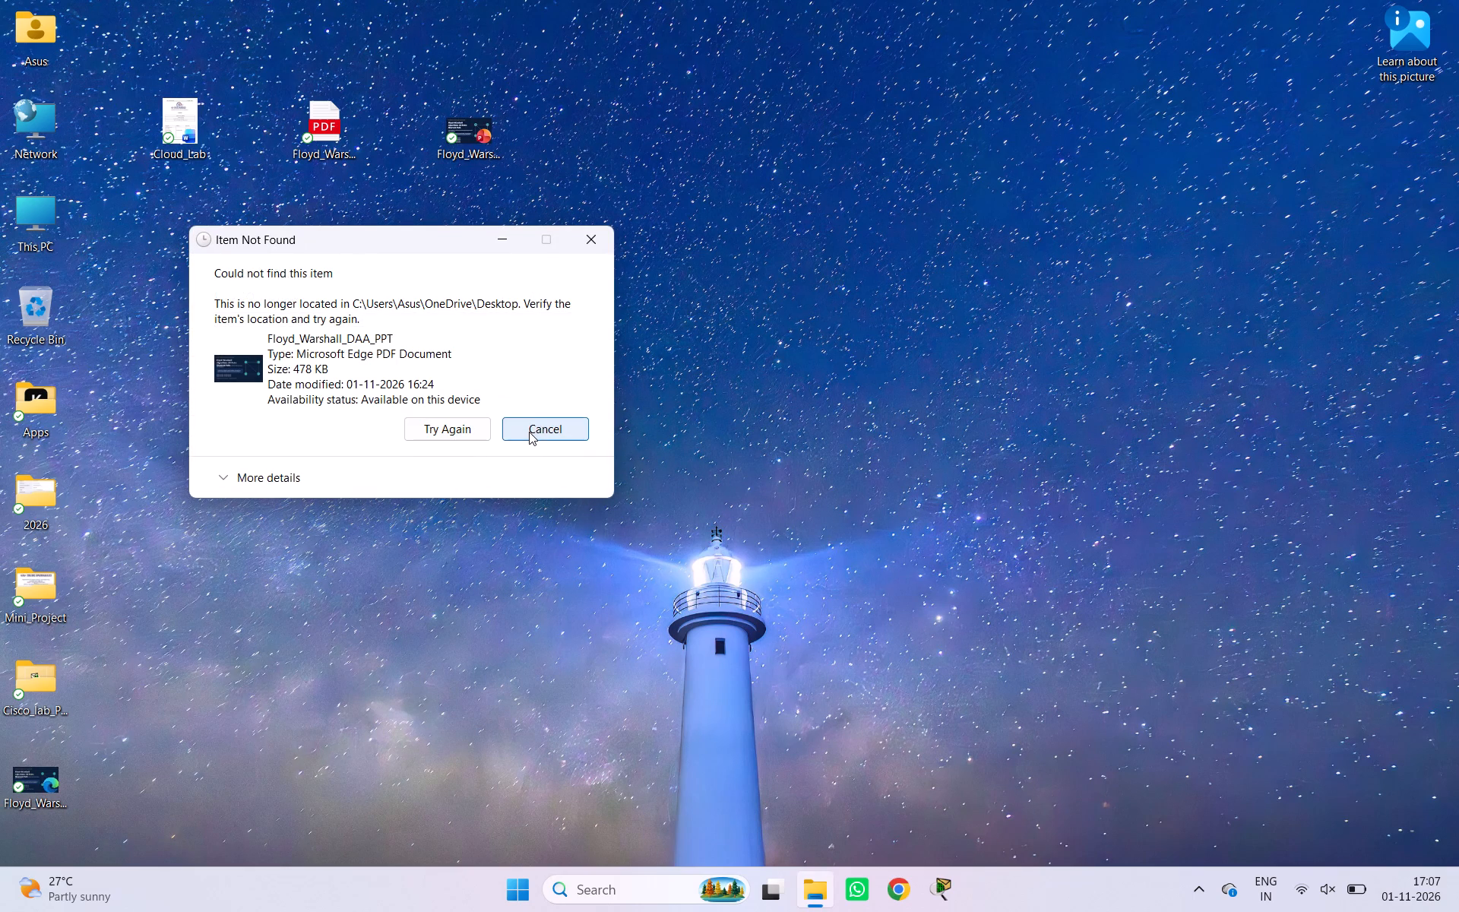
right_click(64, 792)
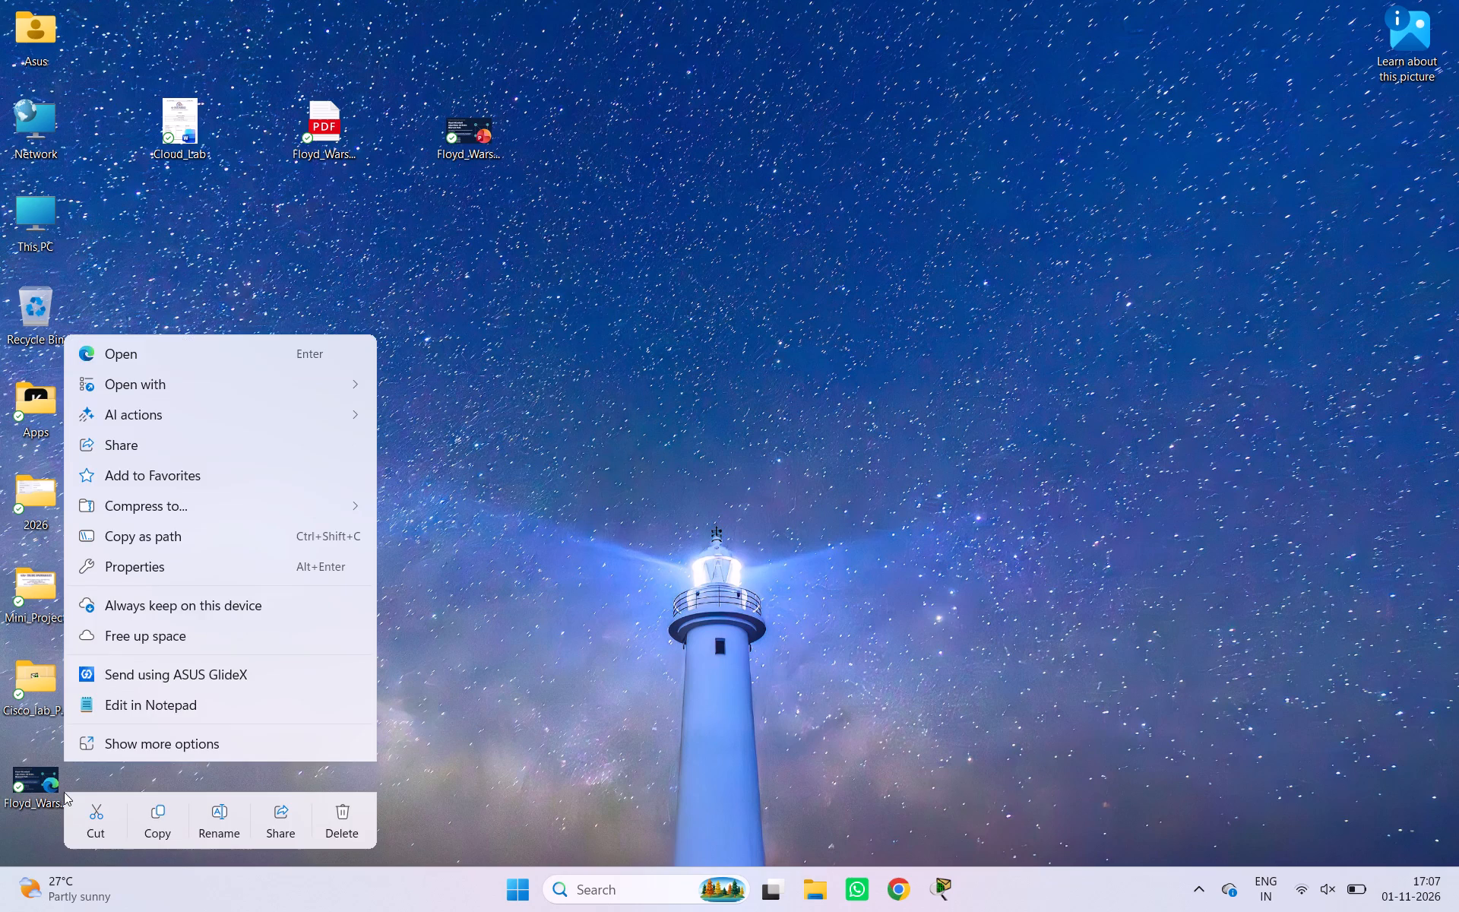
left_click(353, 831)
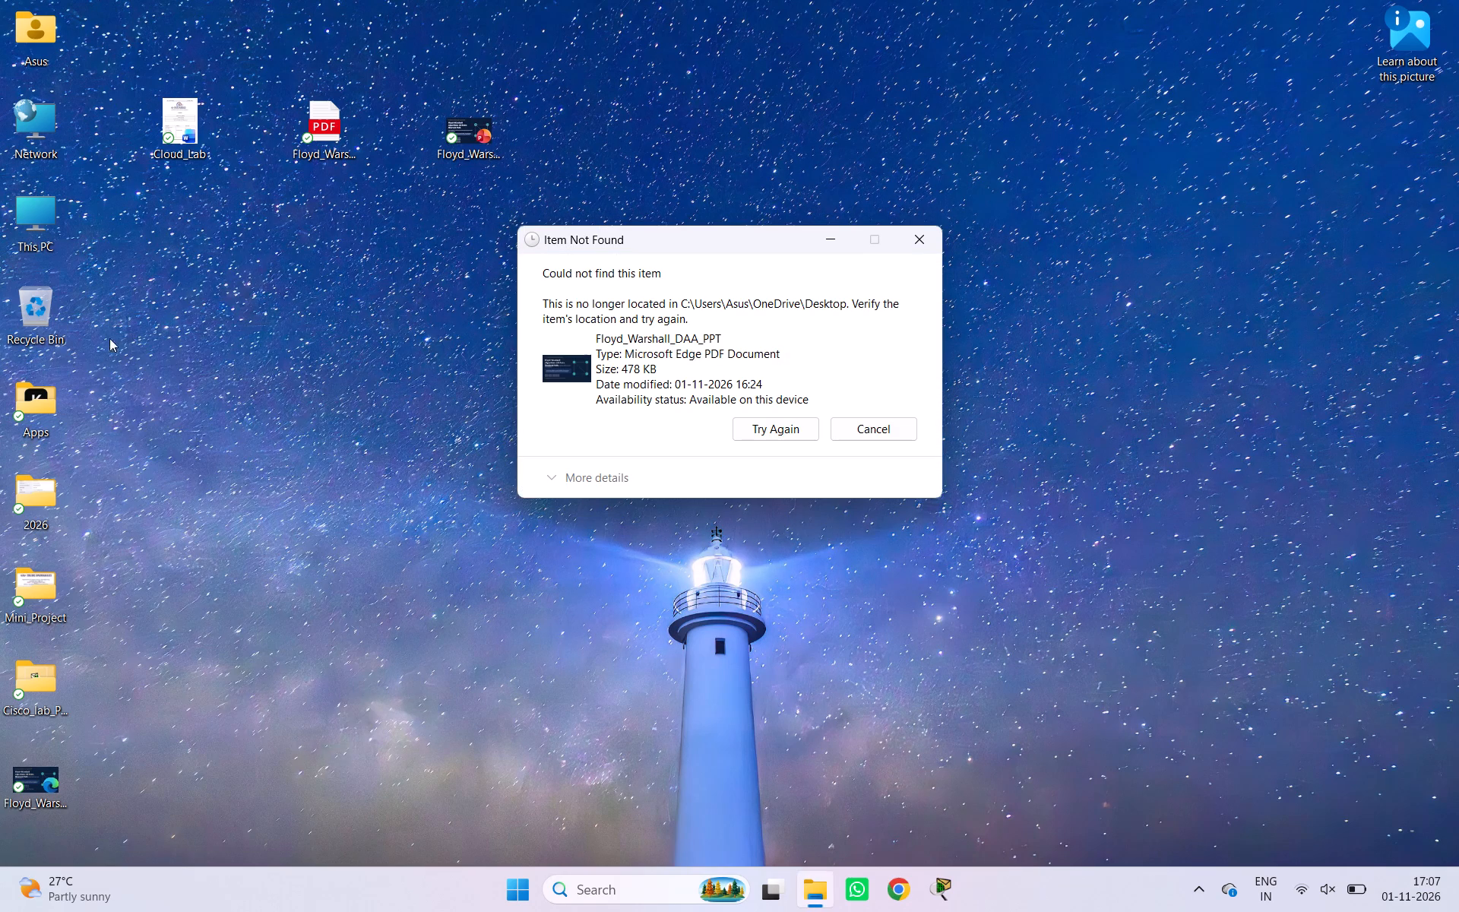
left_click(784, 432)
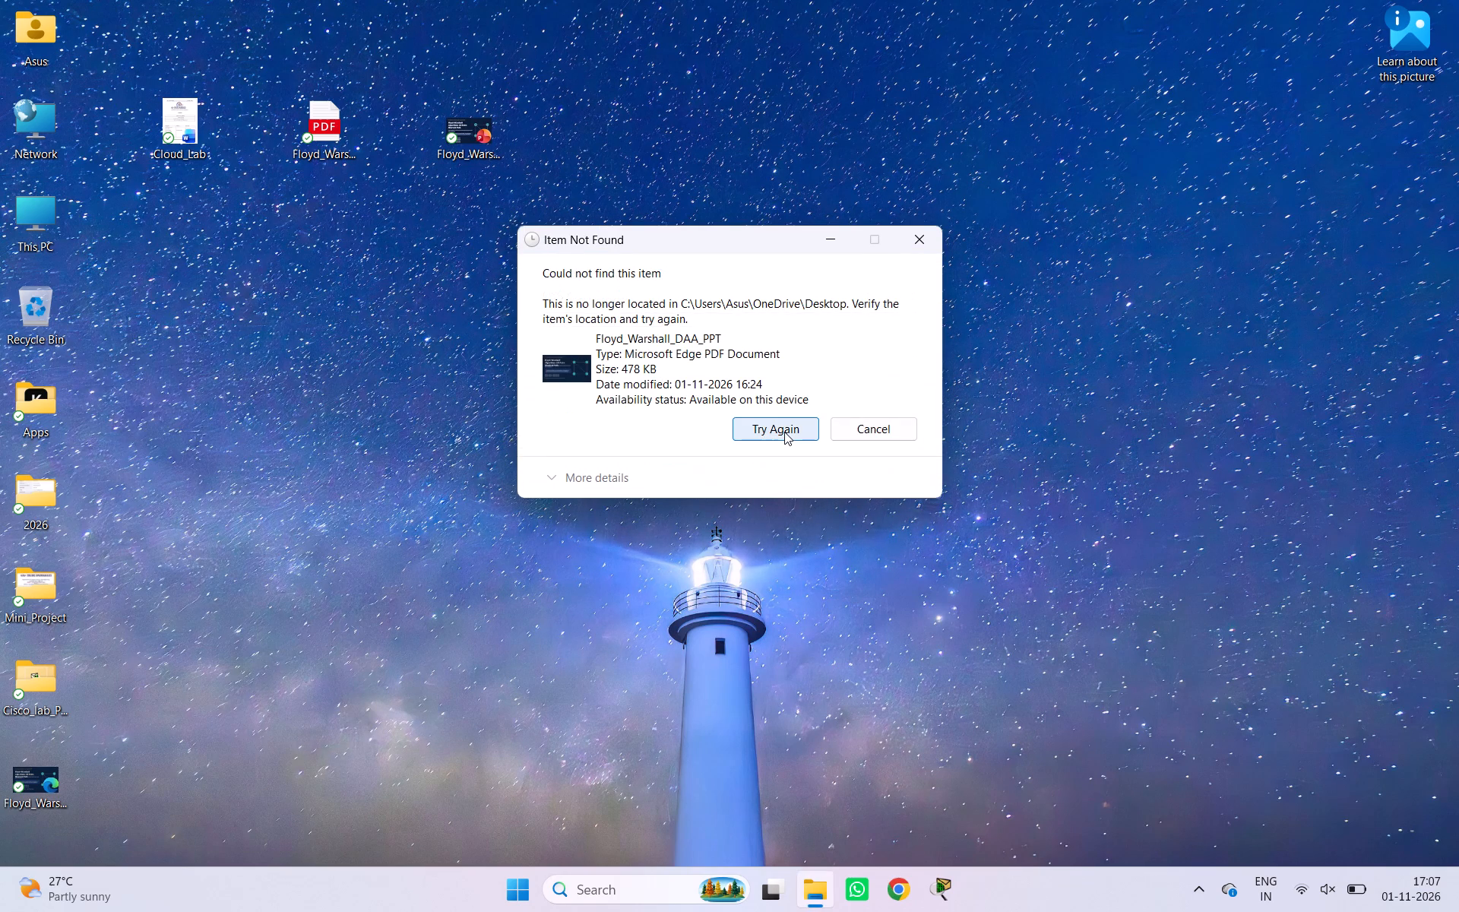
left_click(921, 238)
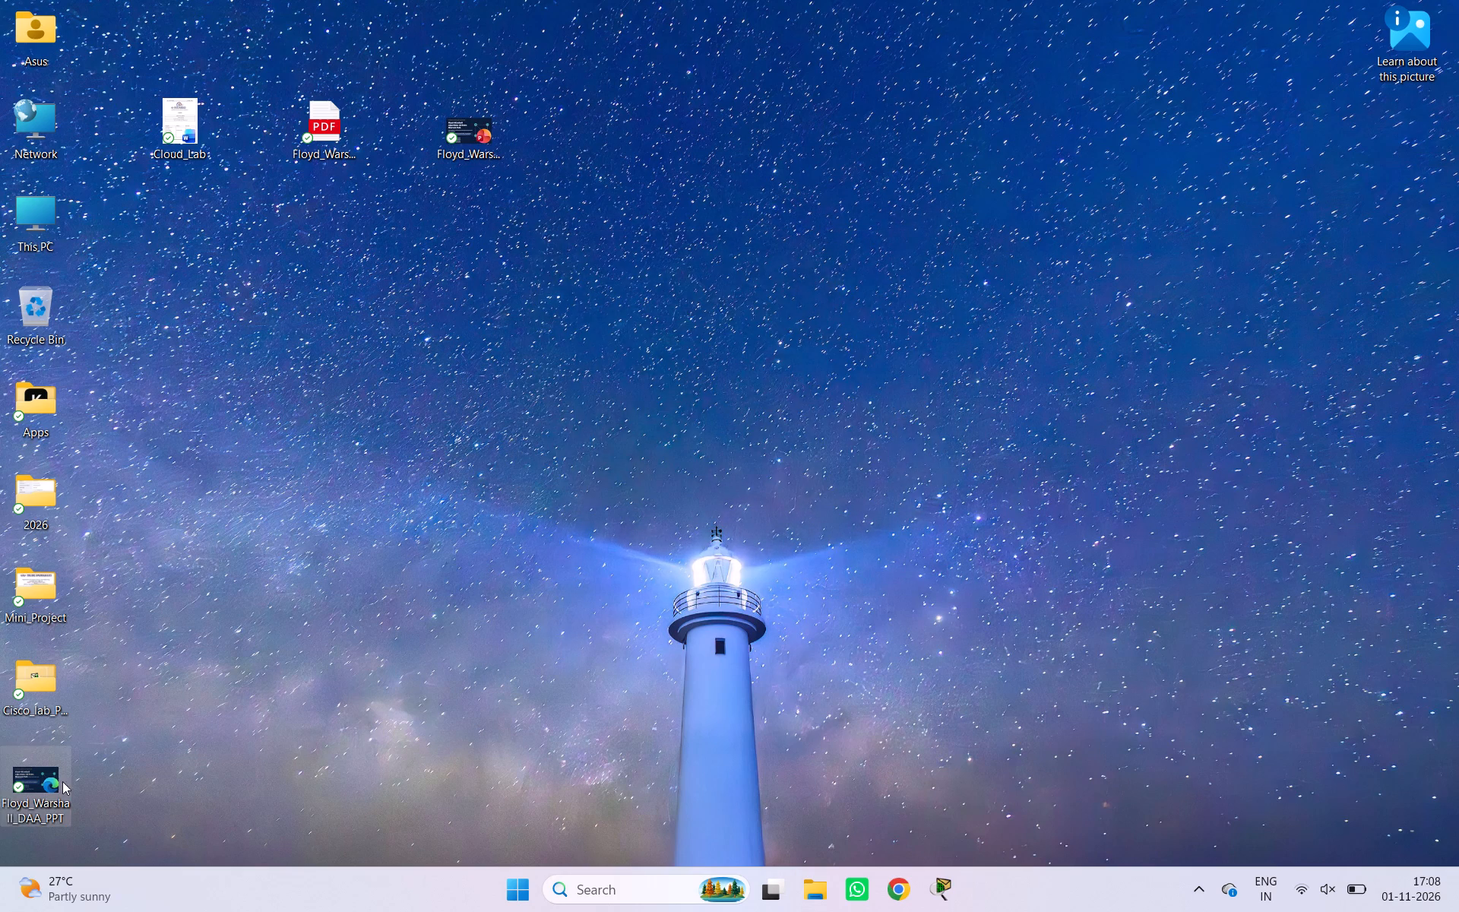
Open the leftover Floyd_Warshall_DAA_PPT PDF icon in Microsoft Edge to check it, and close the browser.
double_click(39, 787)
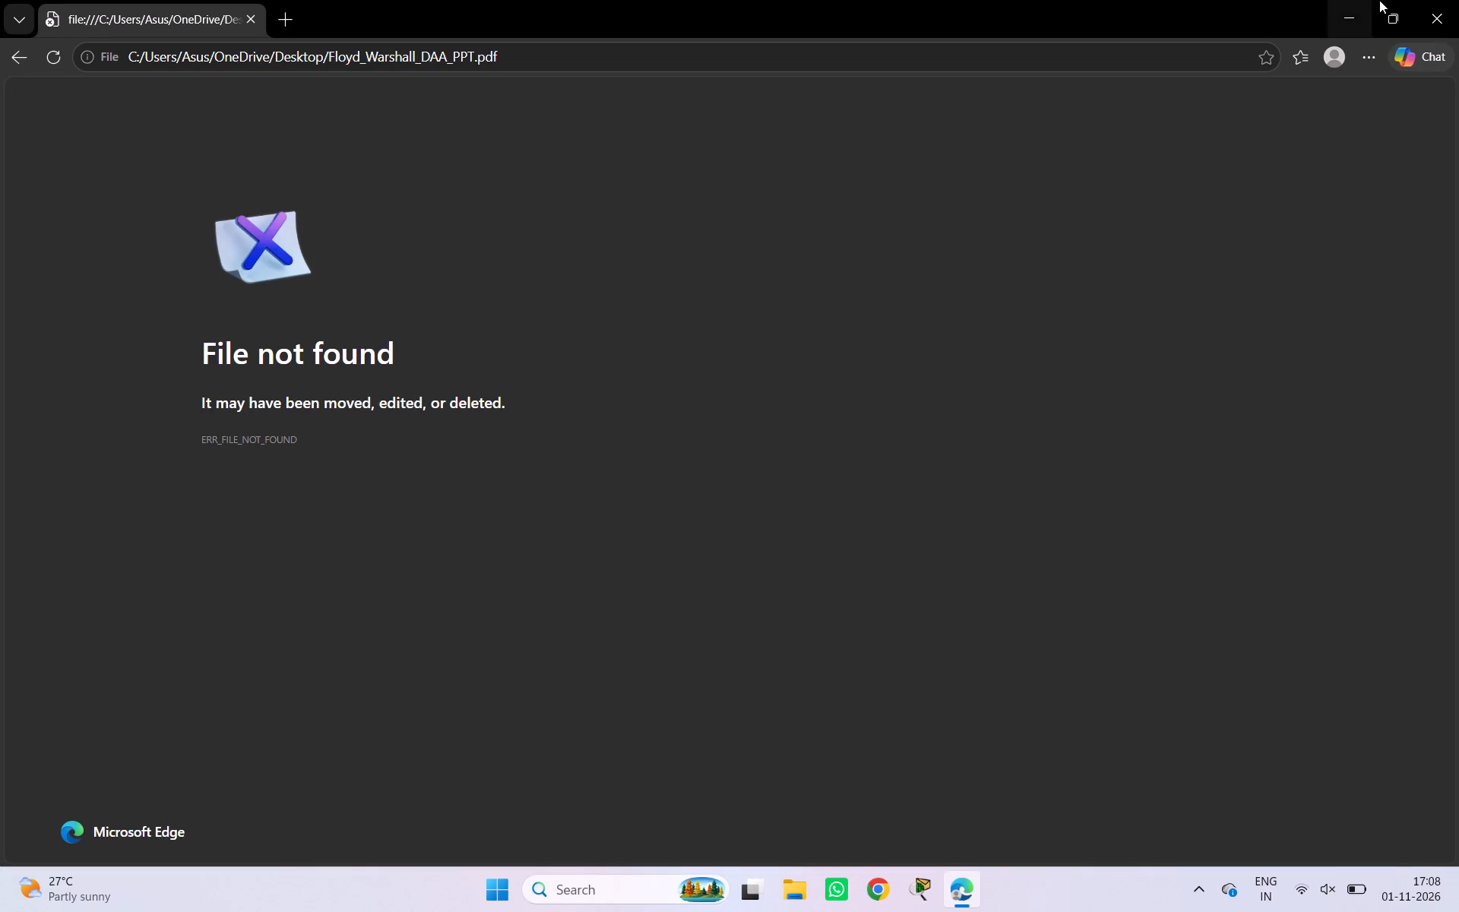
left_click(1458, 0)
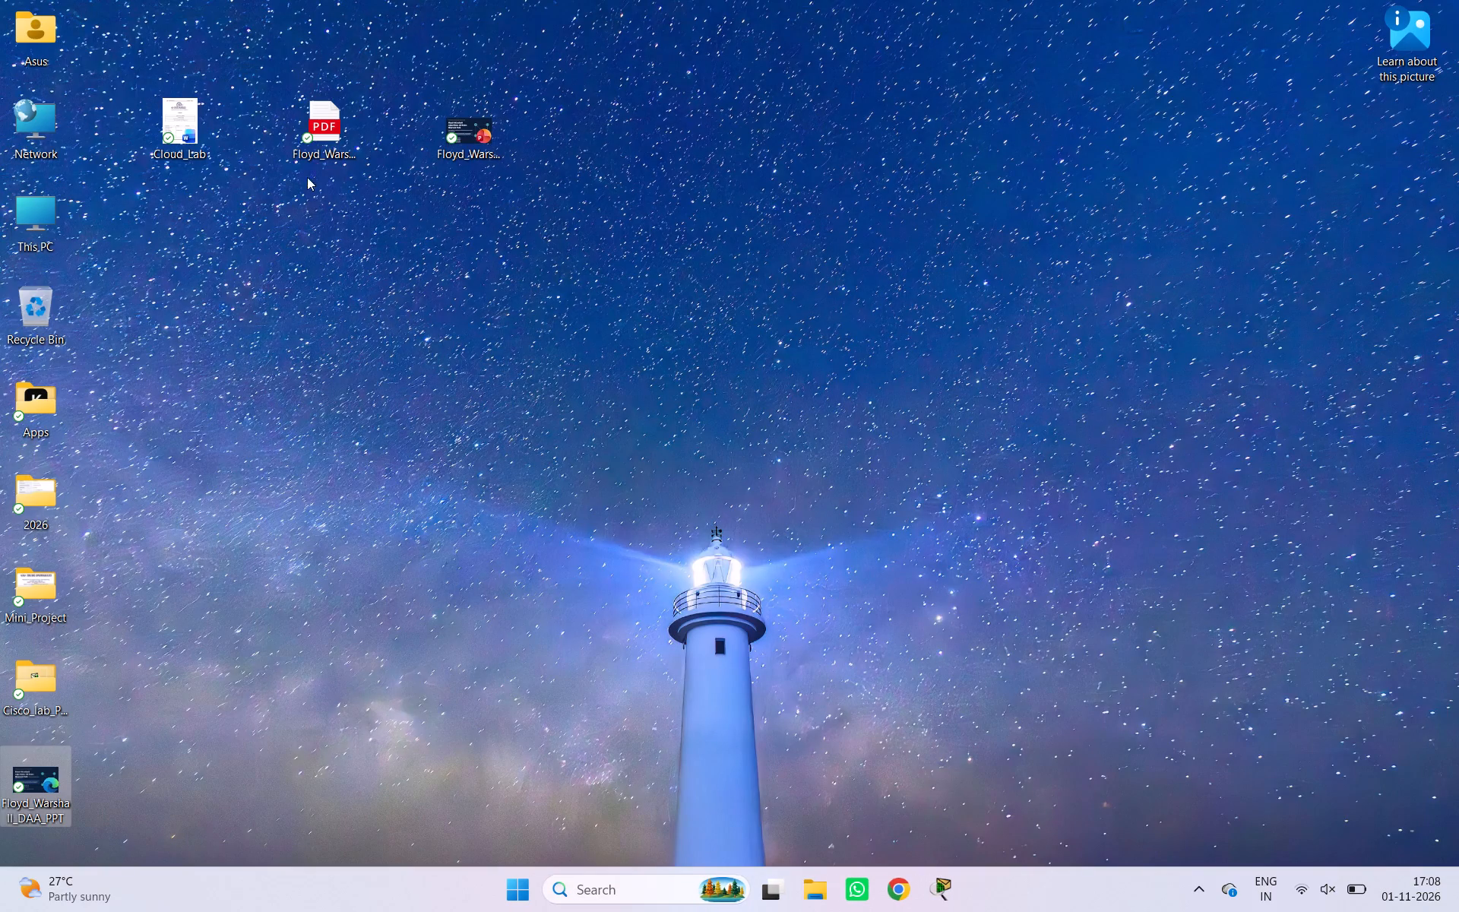
Open the Floyd_Warshall_DAA_PPT presentation in PowerPoint, skim through its slides and return to the cover slide.
left_click(469, 165)
double_click(470, 143)
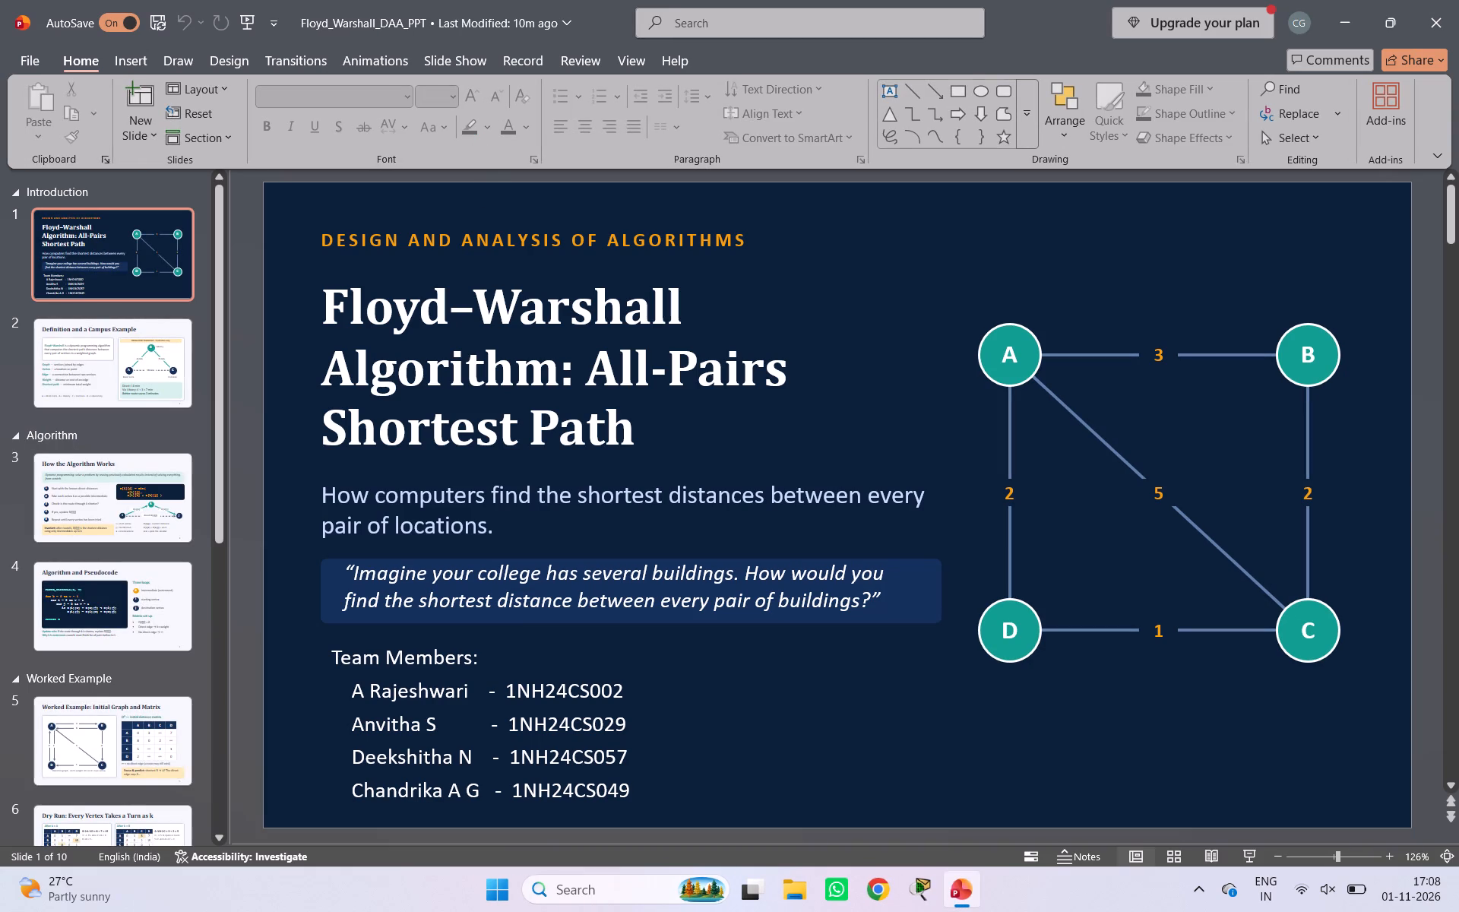
scroll(701, 429, "down", 6)
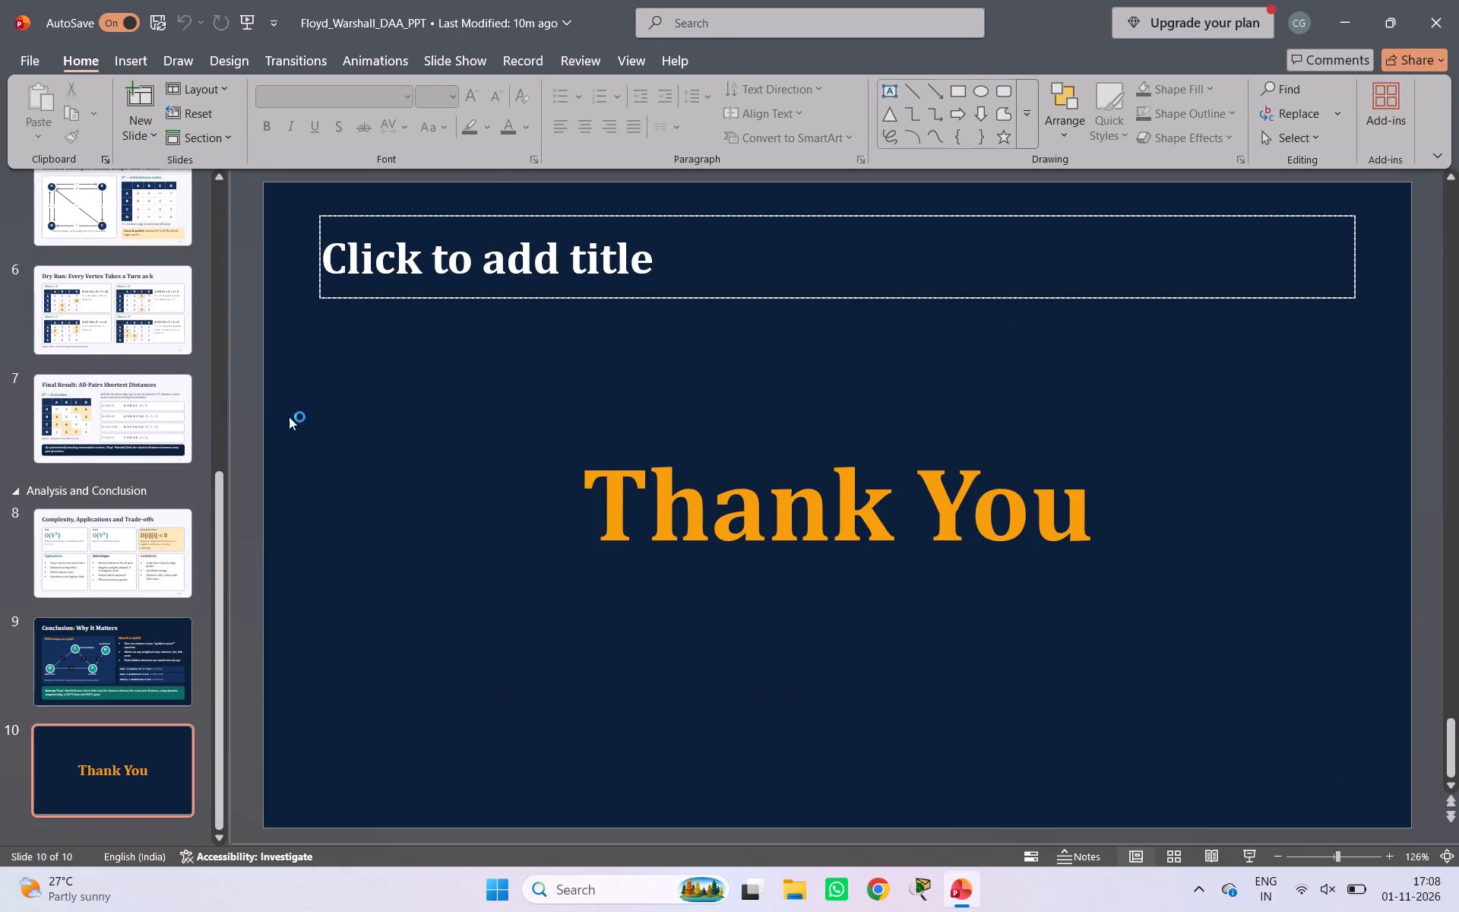
scroll(129, 413, "up", 8)
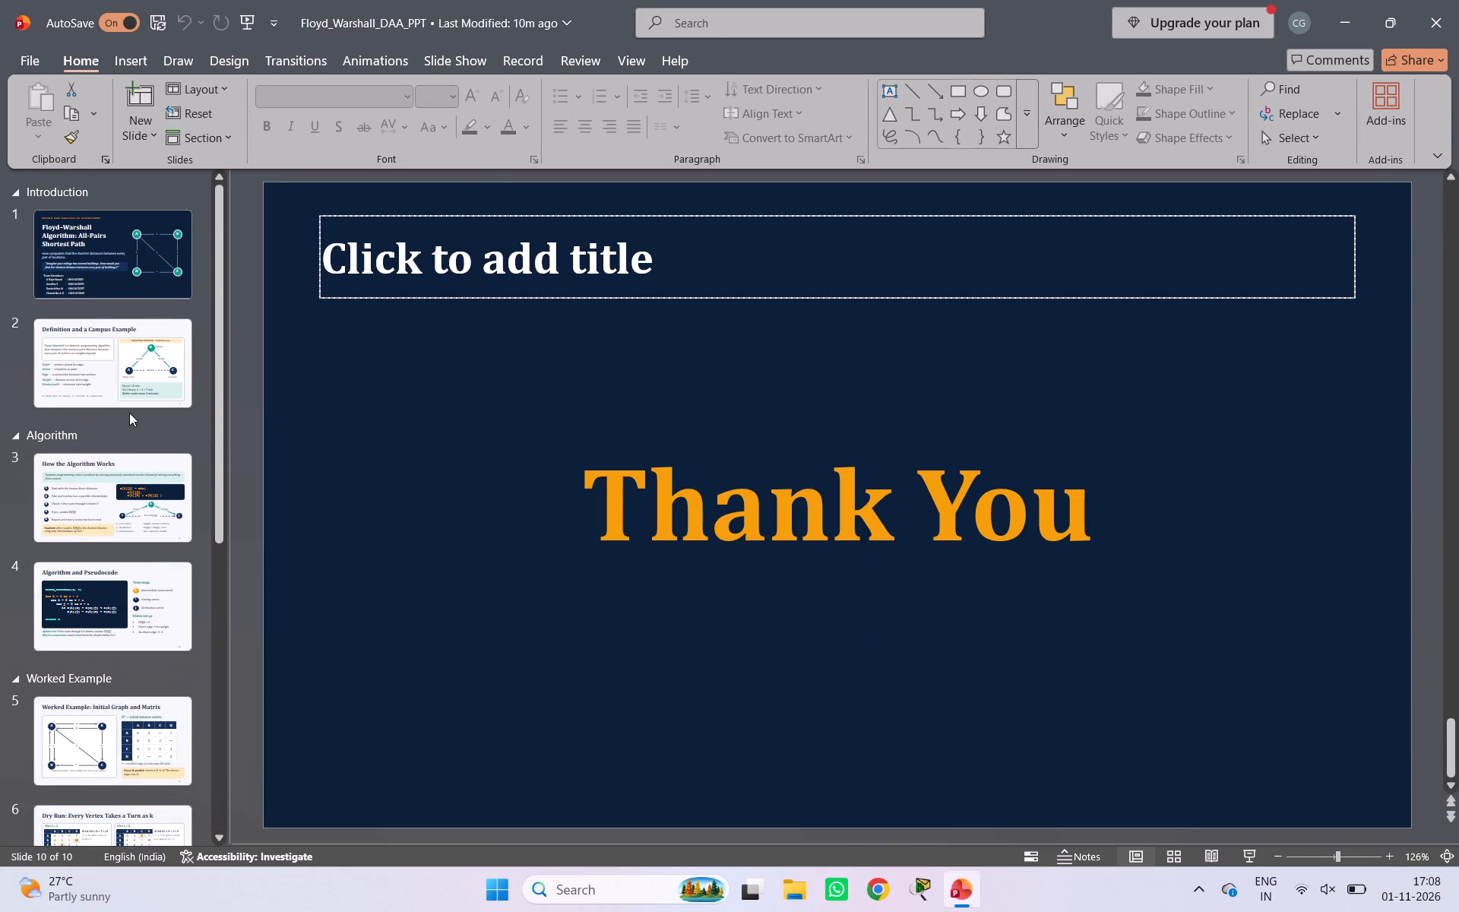
left_click(112, 242)
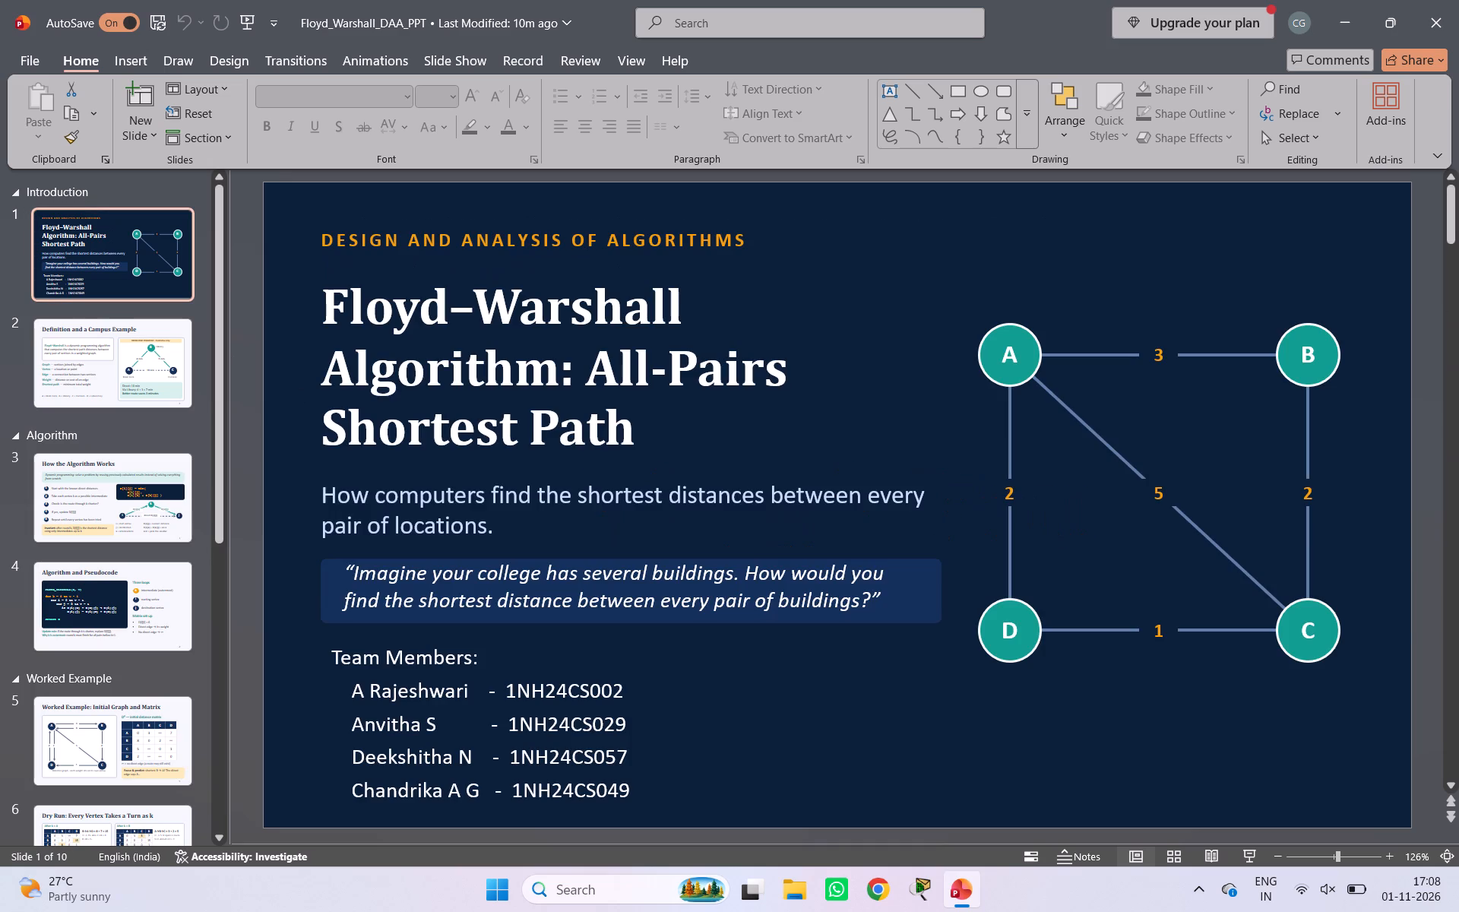
Run the slide show from the cover slide and review the slides through to the closing Thank You slide.
left_click(452, 50)
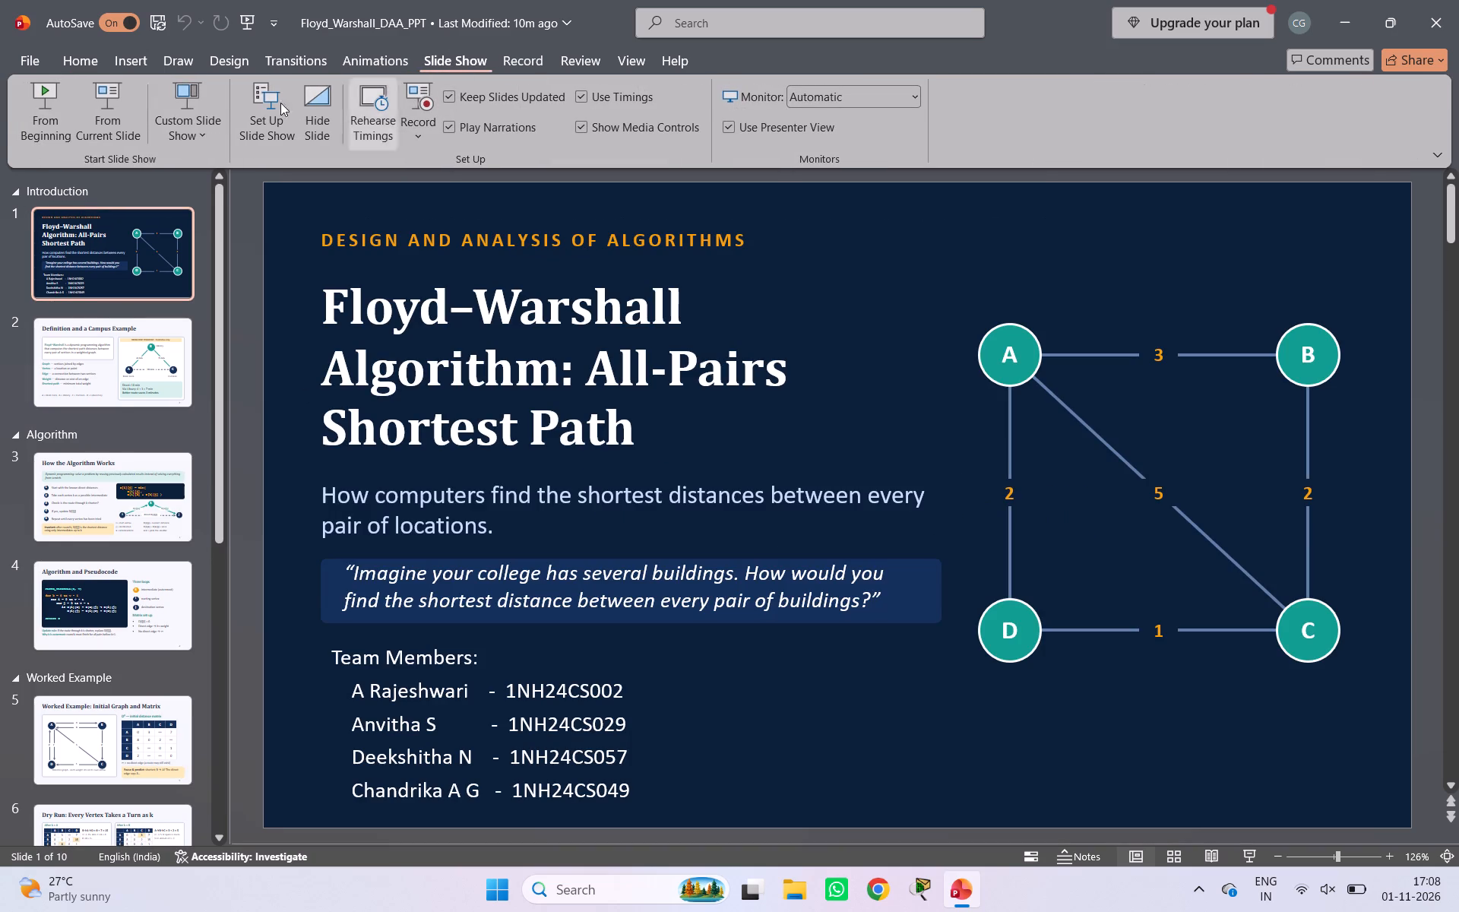
left_click(86, 135)
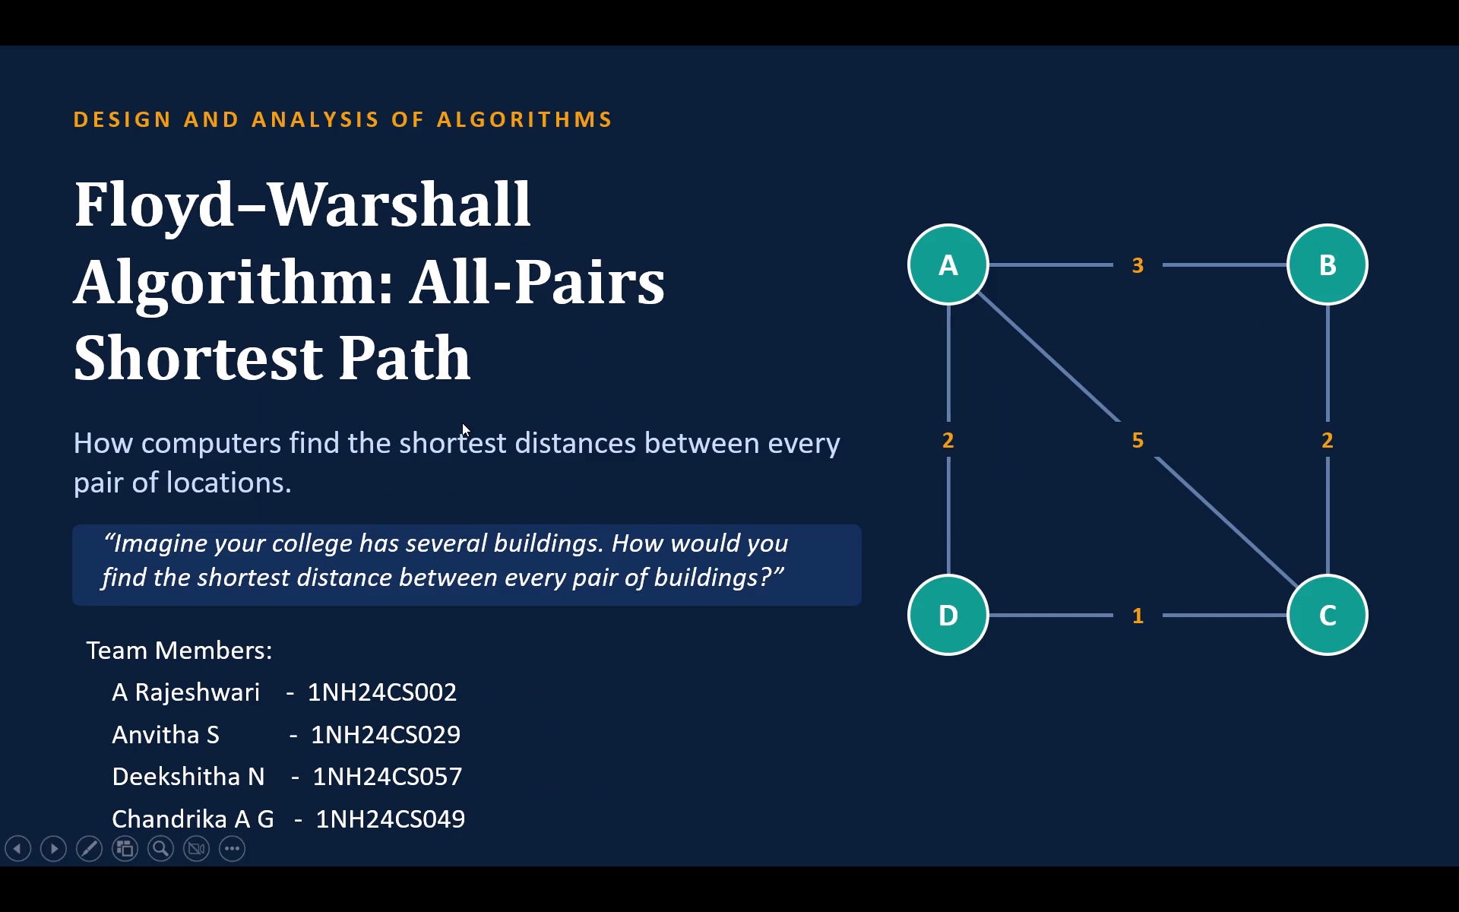
key("Right")
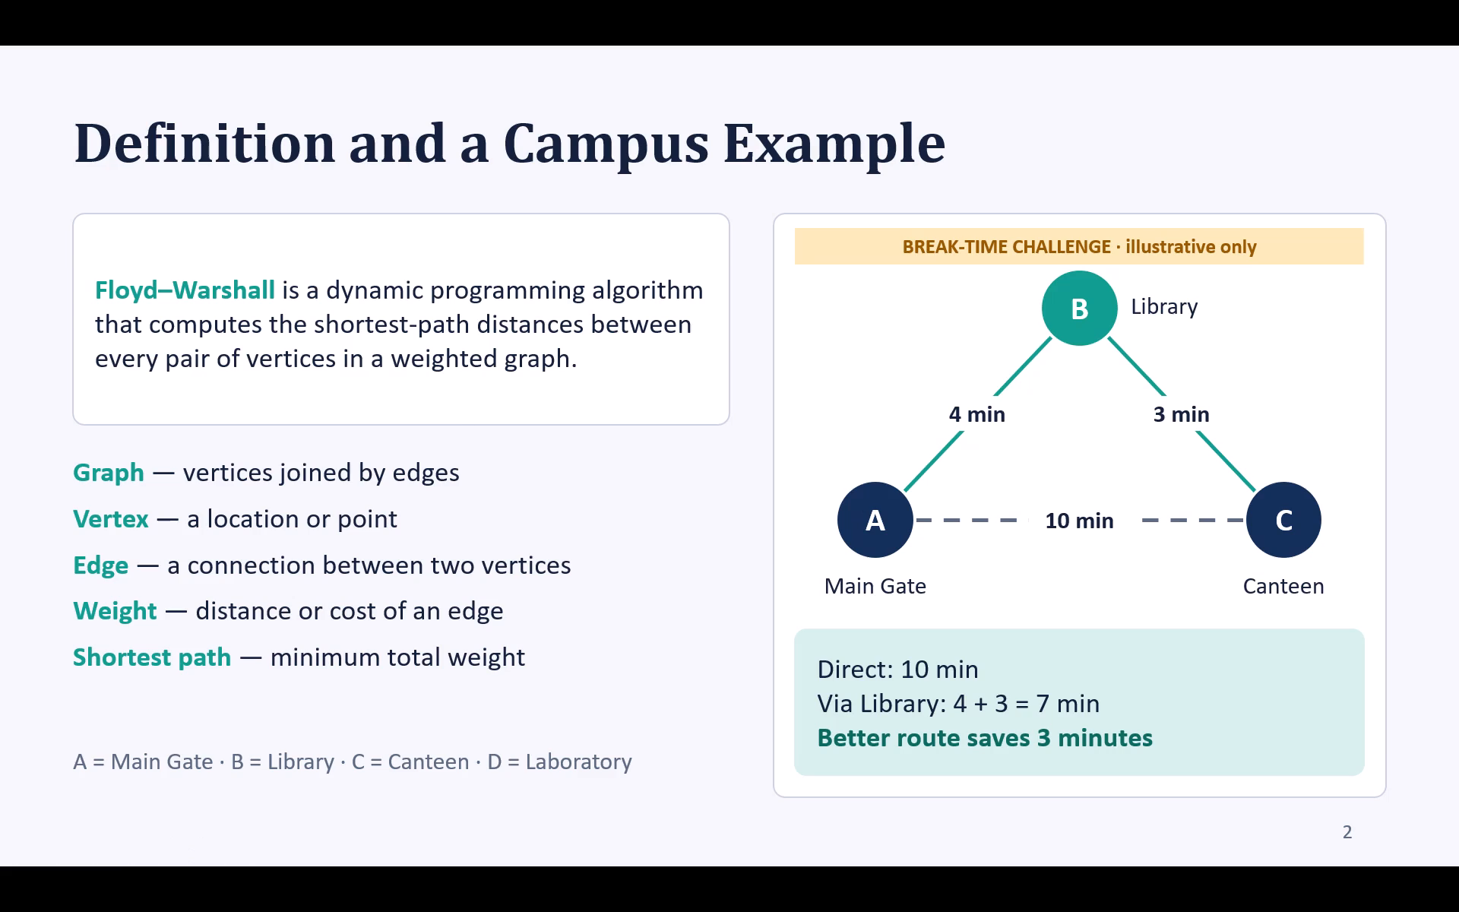
key("Right")
key("Right")
key("Right")
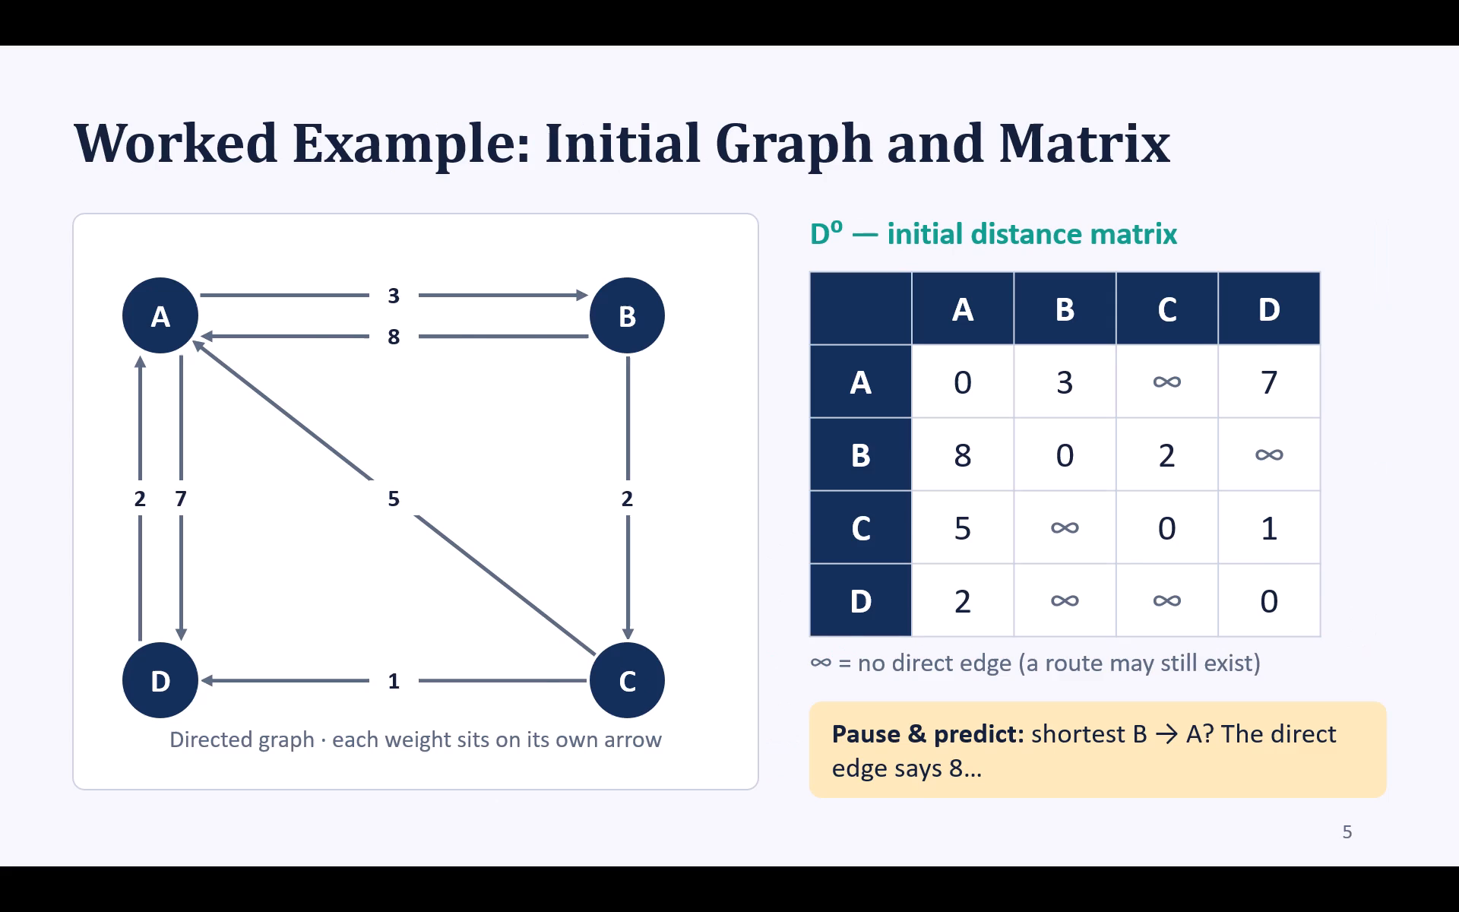
key("Right")
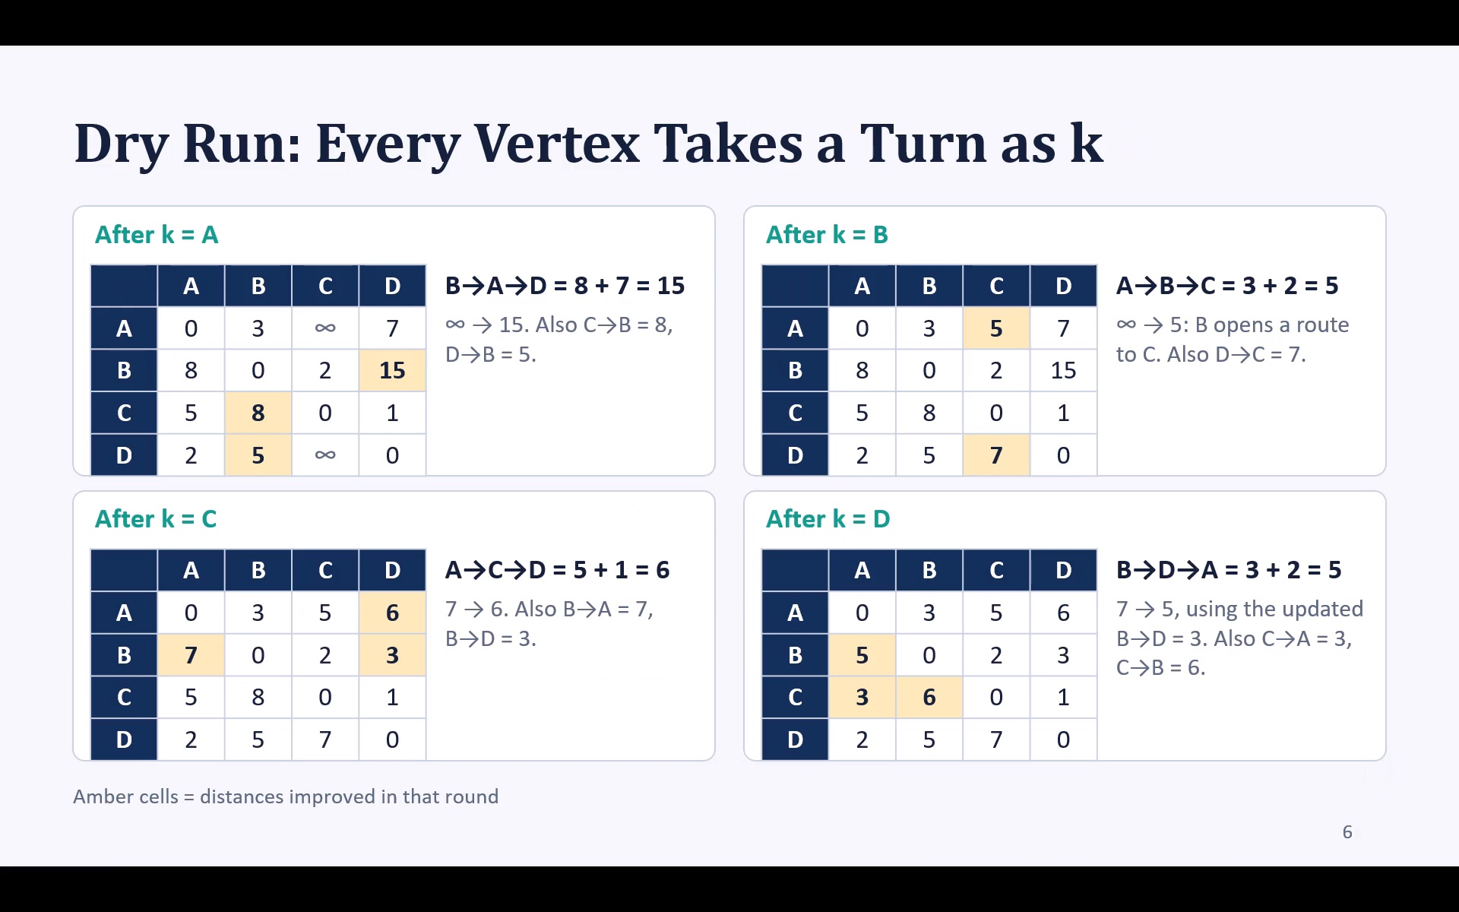
key("Right")
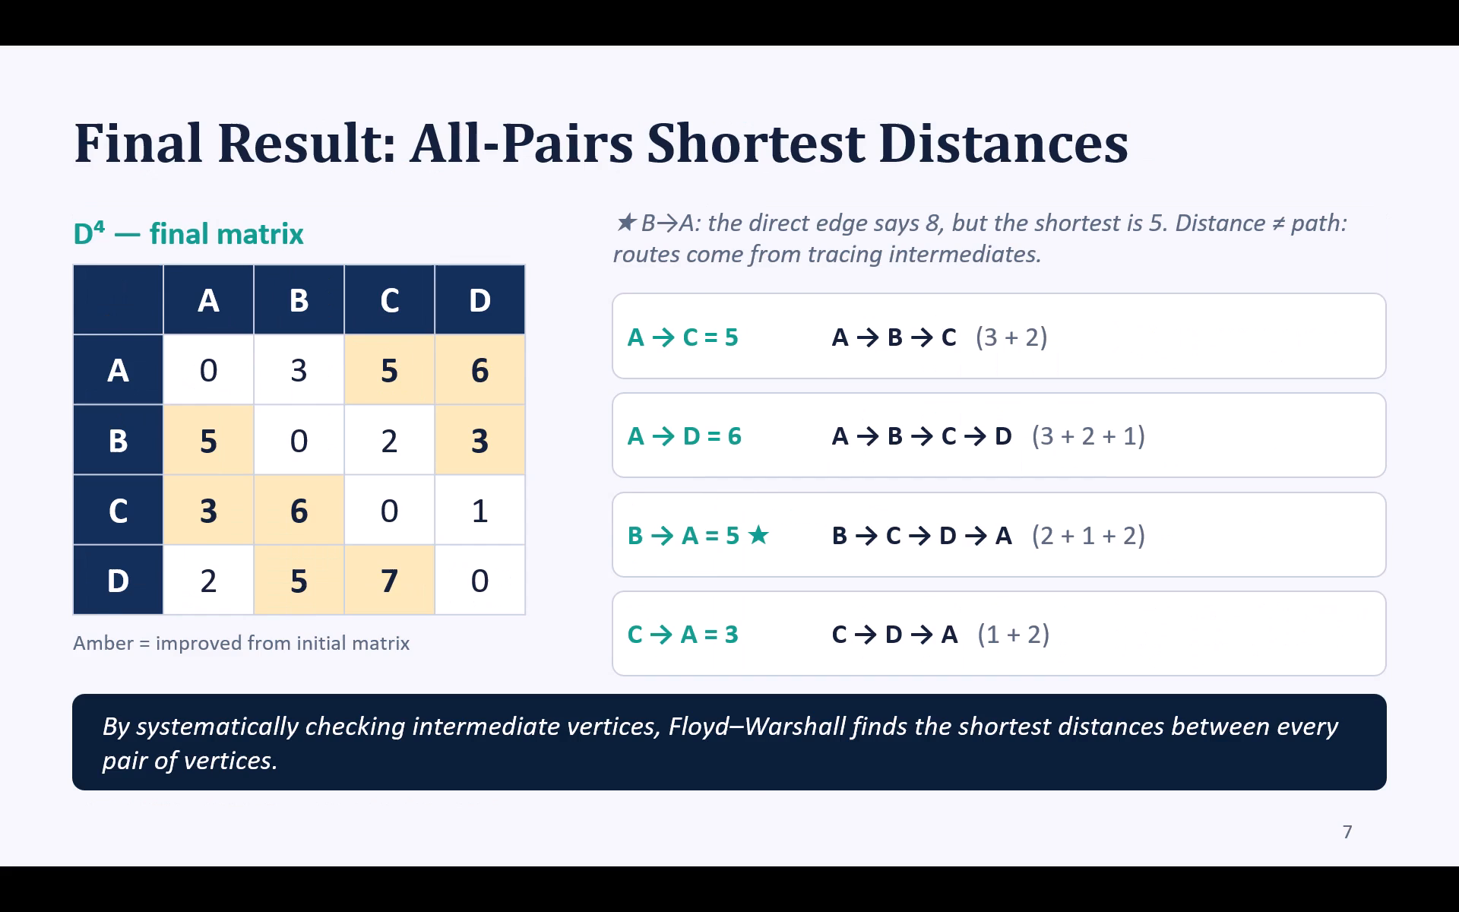
key("Right")
key("Right")
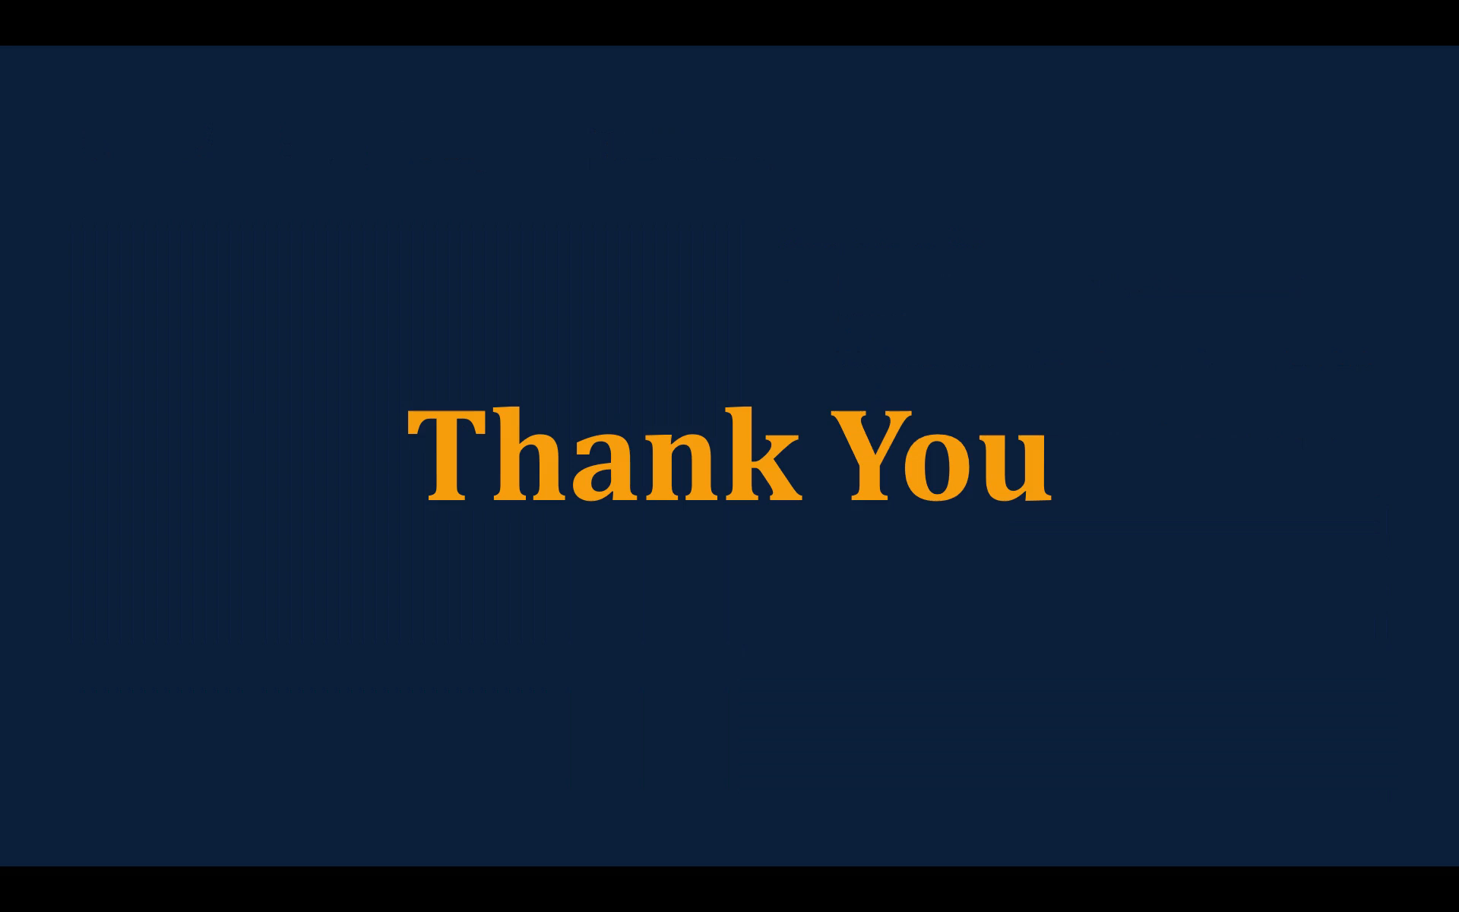
End the slide show and close the Floyd_Warshall_DAA_PPT presentation.
key("Escape")
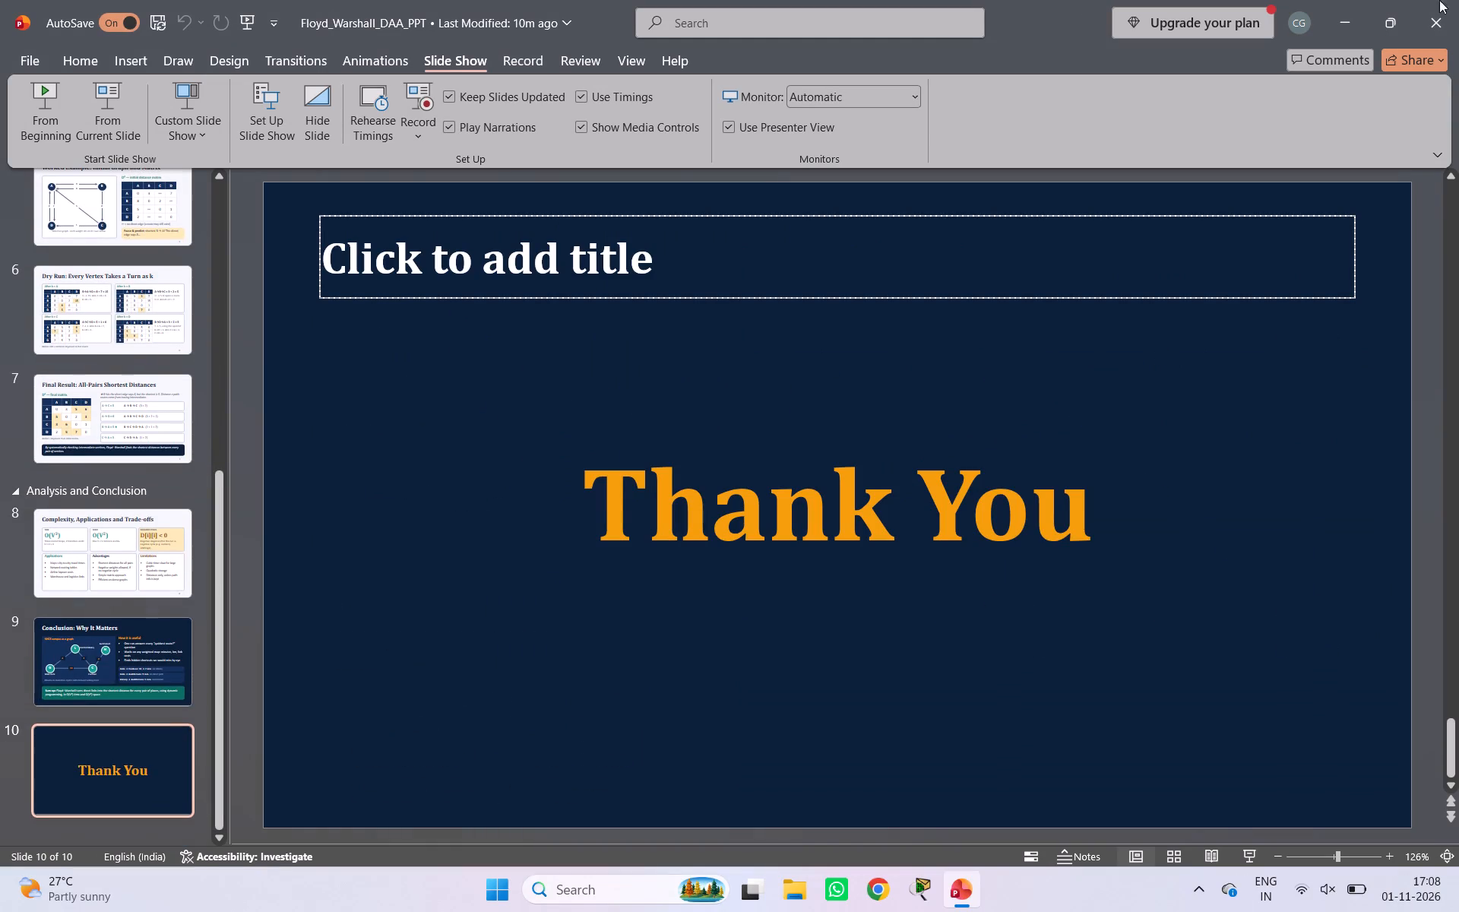
left_click(1458, 0)
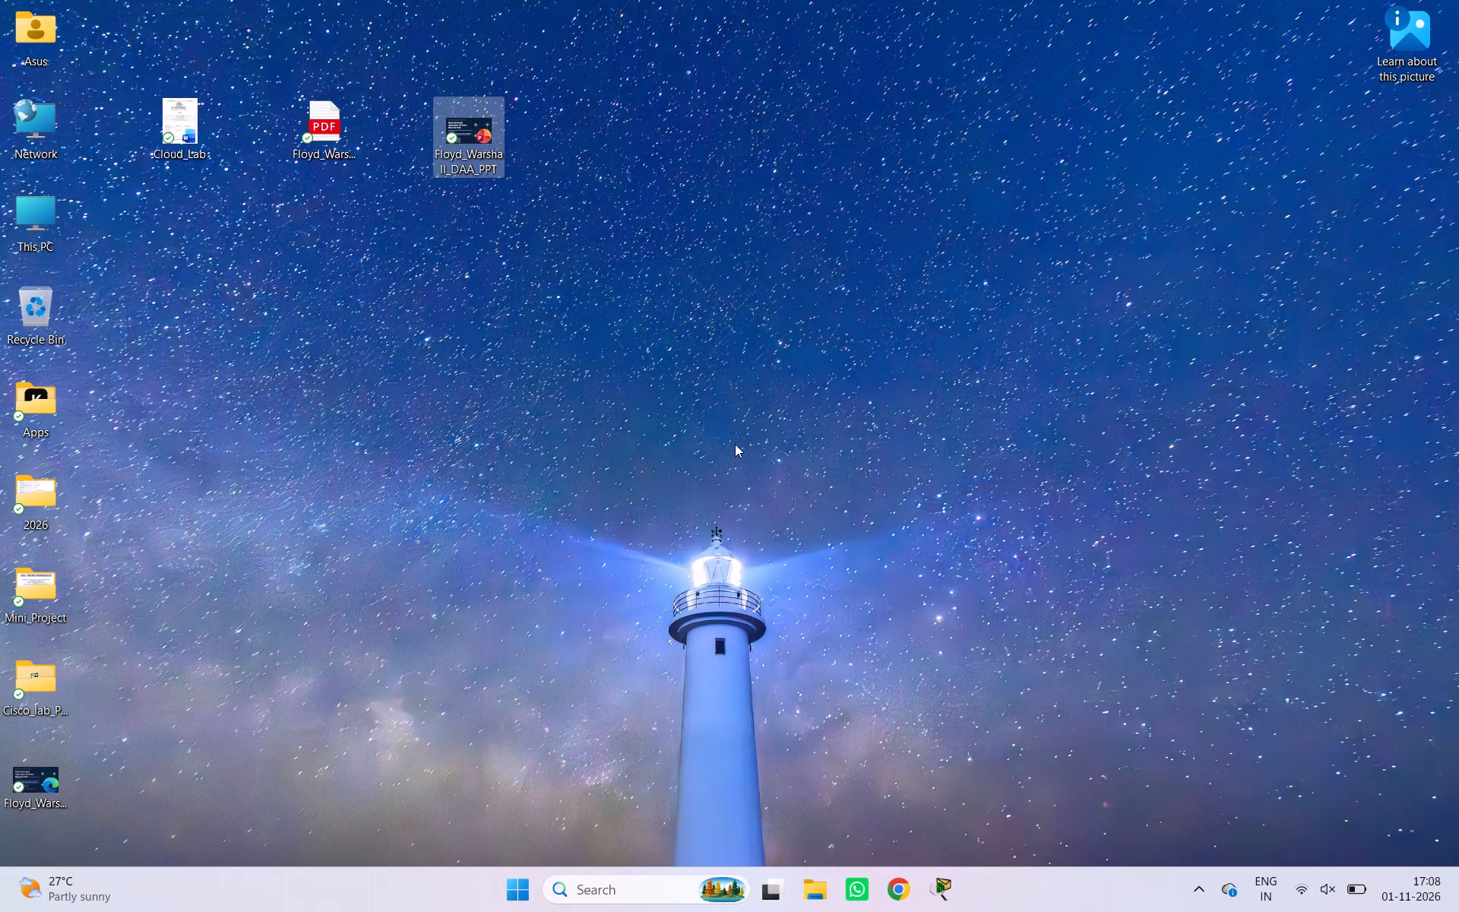
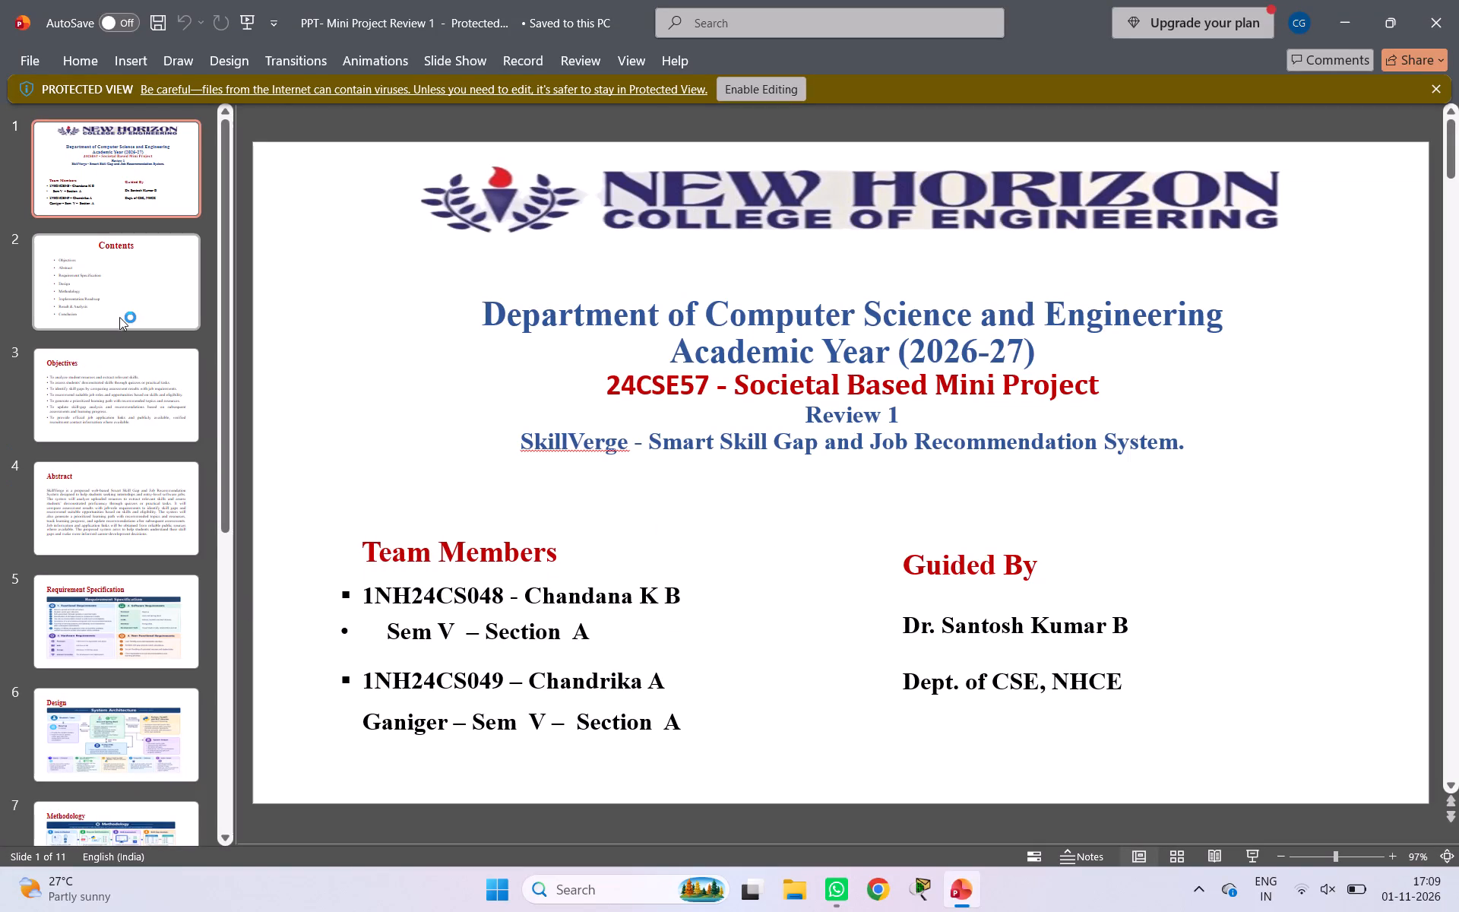
Review the Objectives, Abstract and Requirement Specification slides of the PPT- Mini Project Review 1 presentation, continuing towards the later slides.
left_click(107, 387)
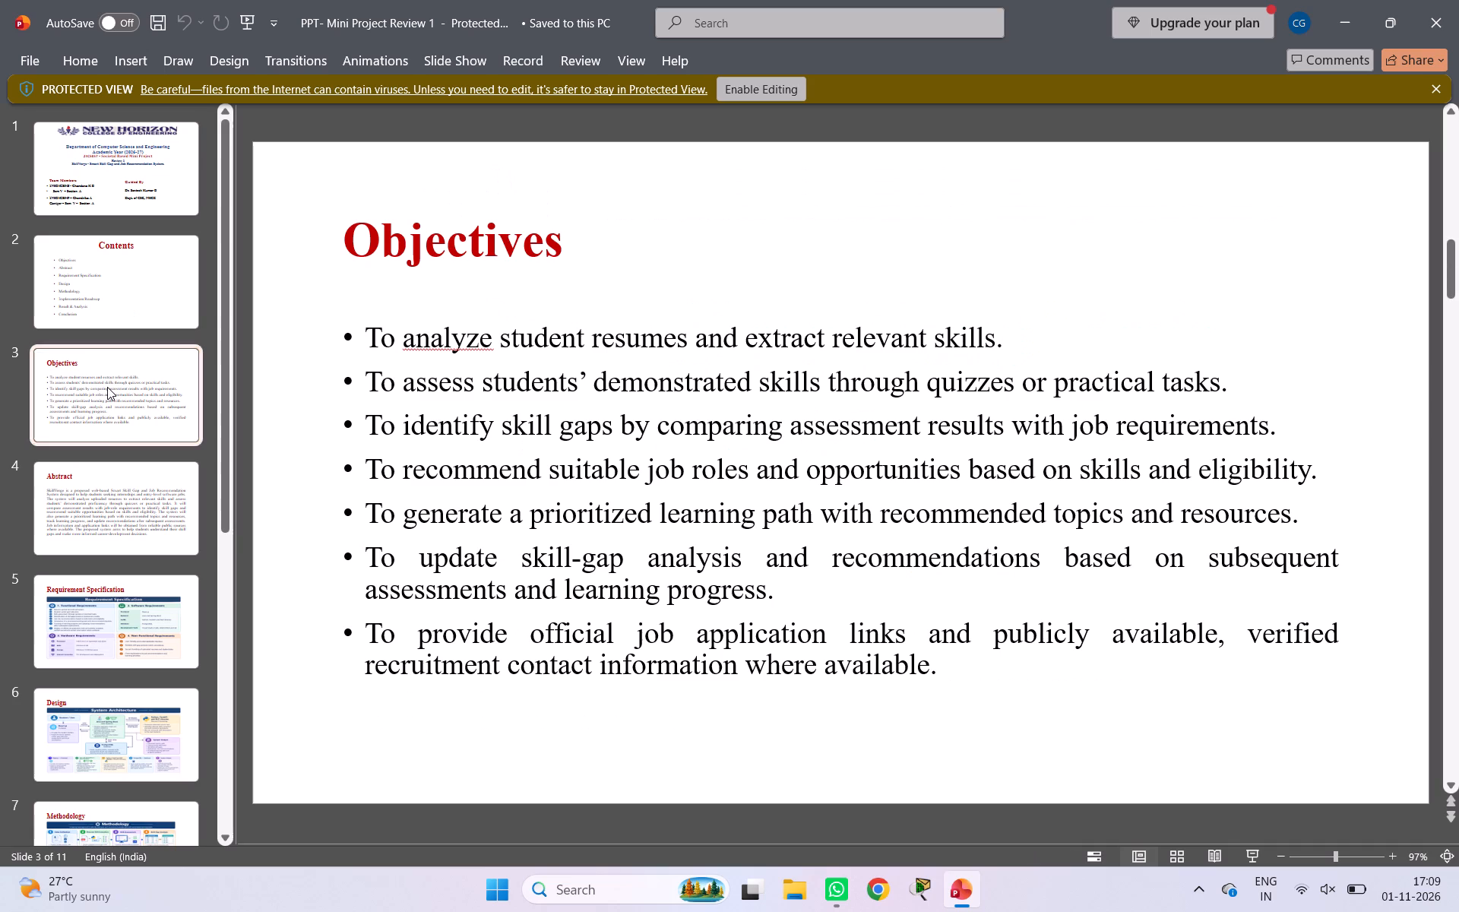
left_click(100, 492)
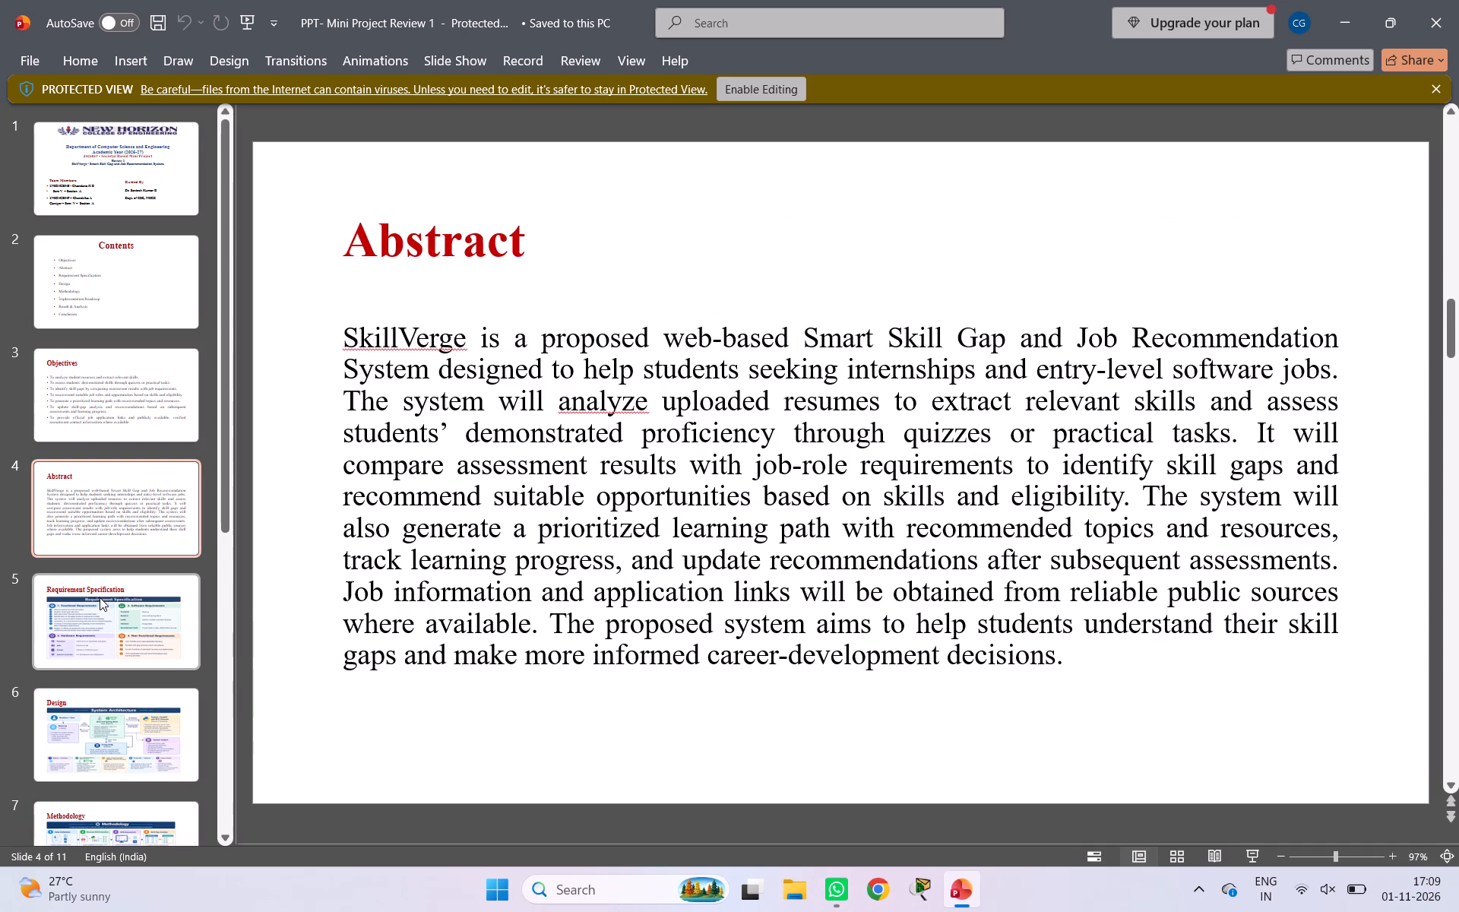
left_click(93, 610)
scroll(93, 610, "down", 1)
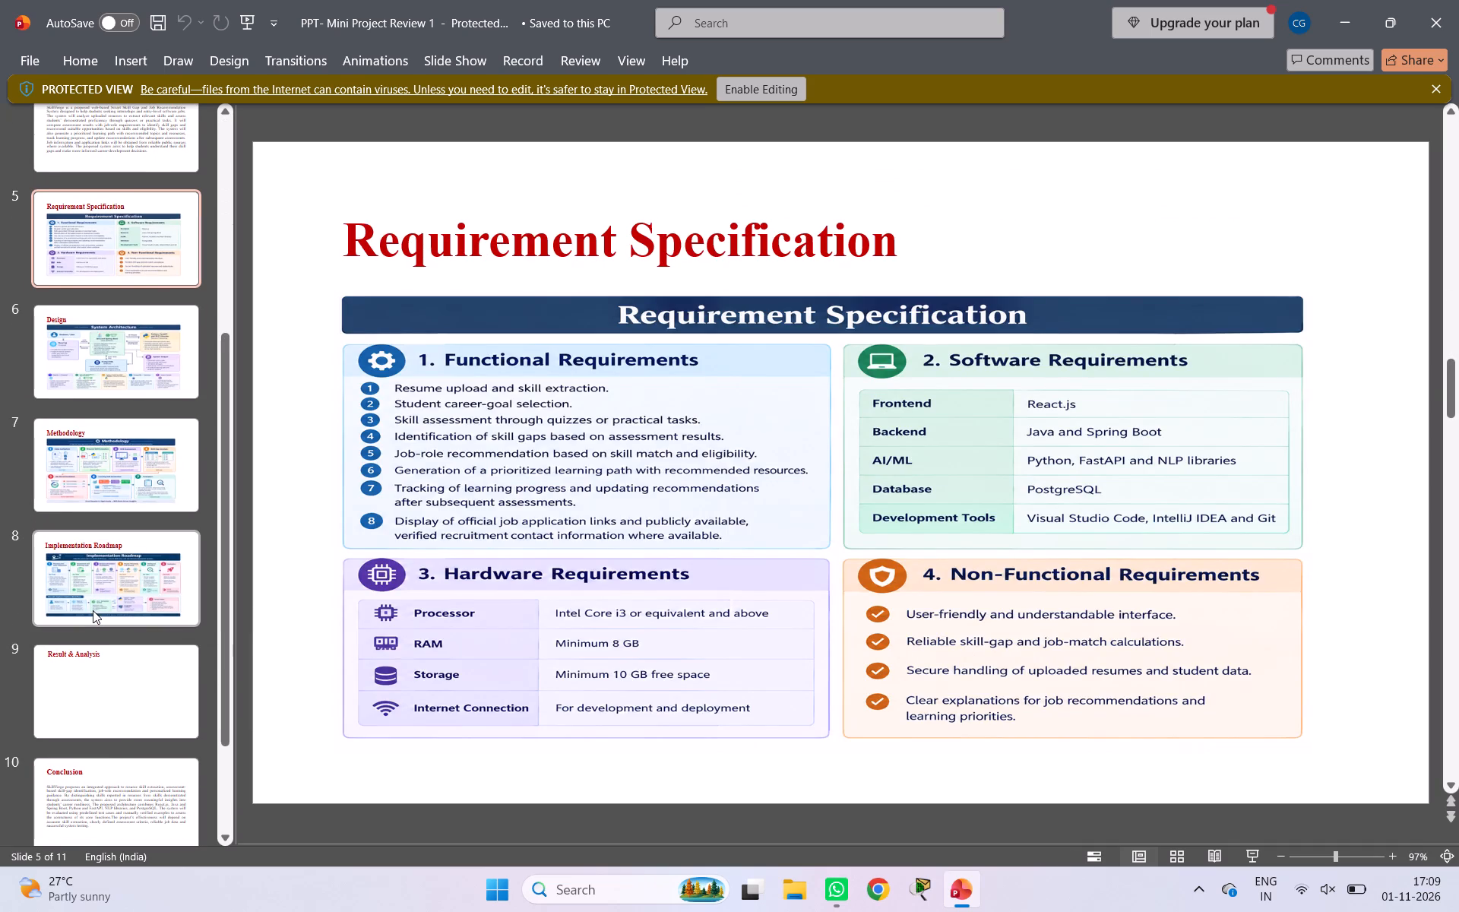
Review the Methodology and Conclusion slides of the Mini Project Review 1 presentation, placing the text cursor between "functions." and "The" in the Conclusion paragraph.
scroll(93, 610, "down", 1)
left_click(106, 499)
scroll(106, 499, "down", 3)
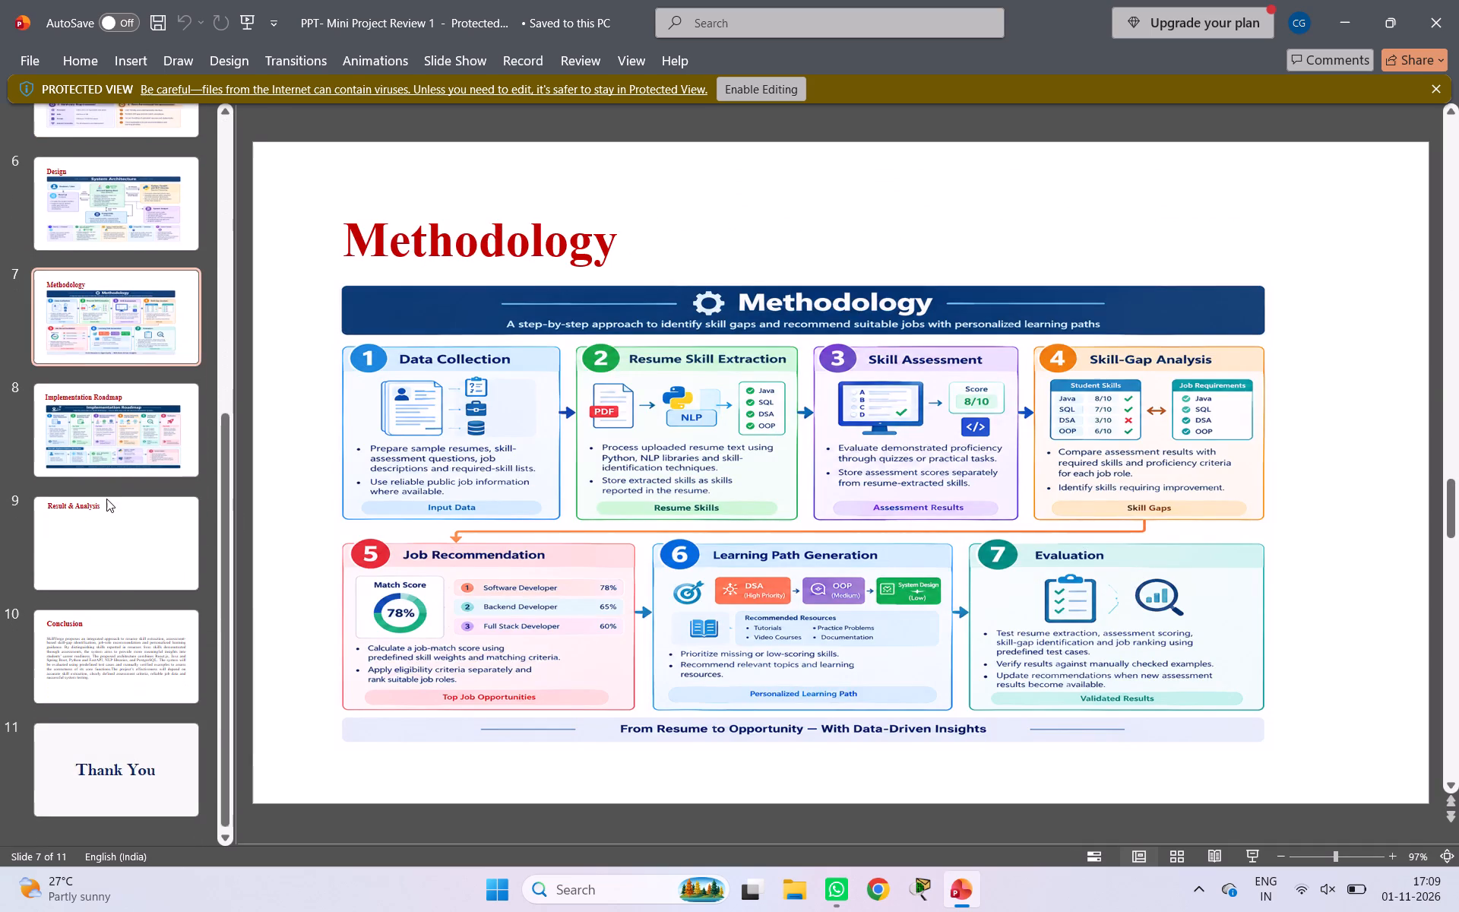
scroll(106, 499, "down", 2)
left_click(87, 642)
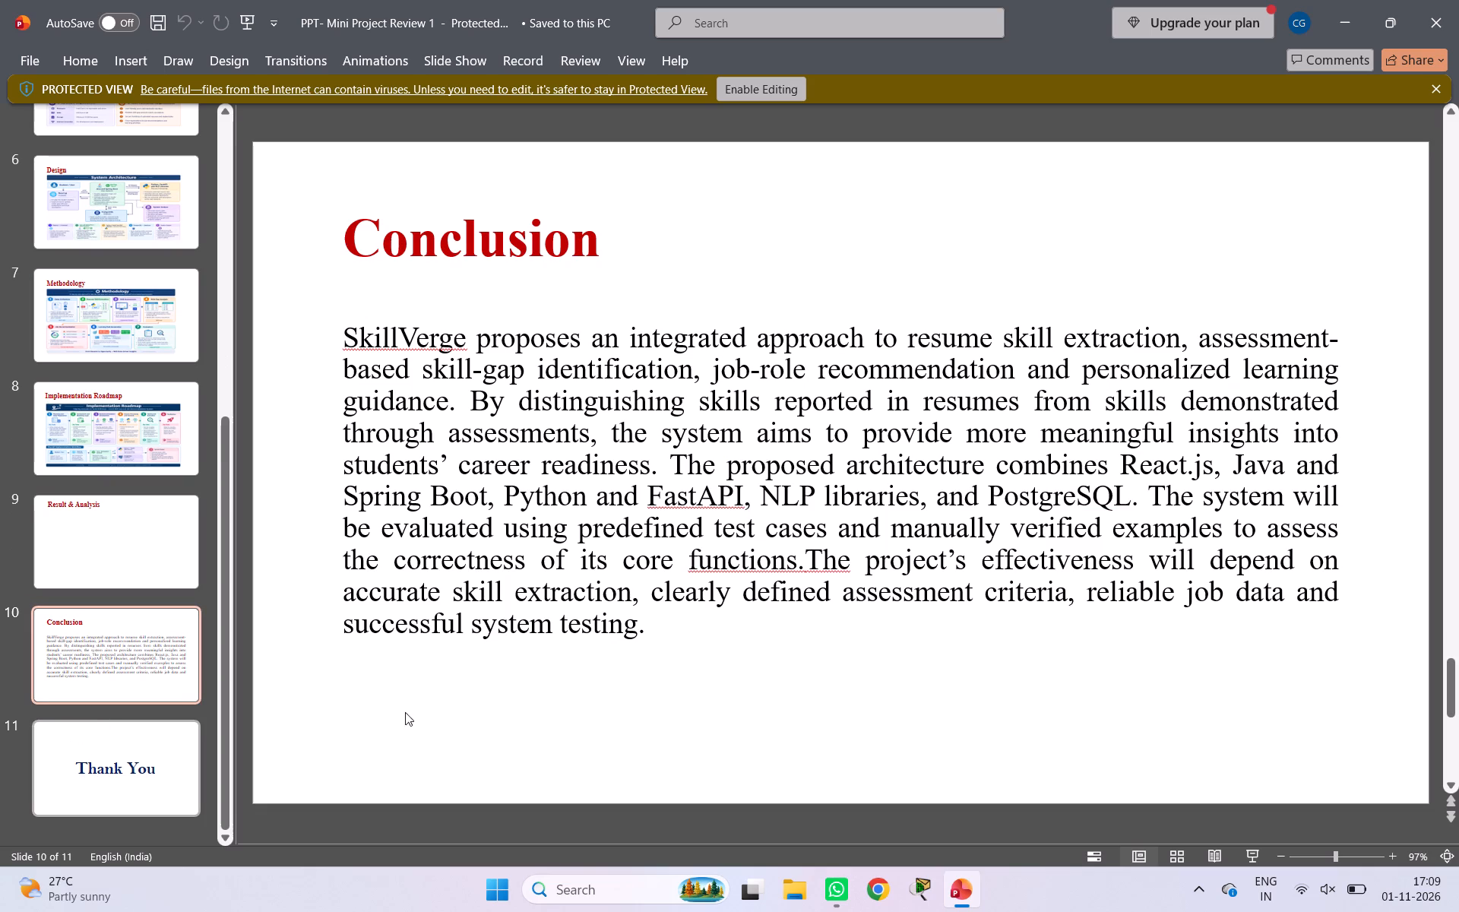
left_click(802, 559)
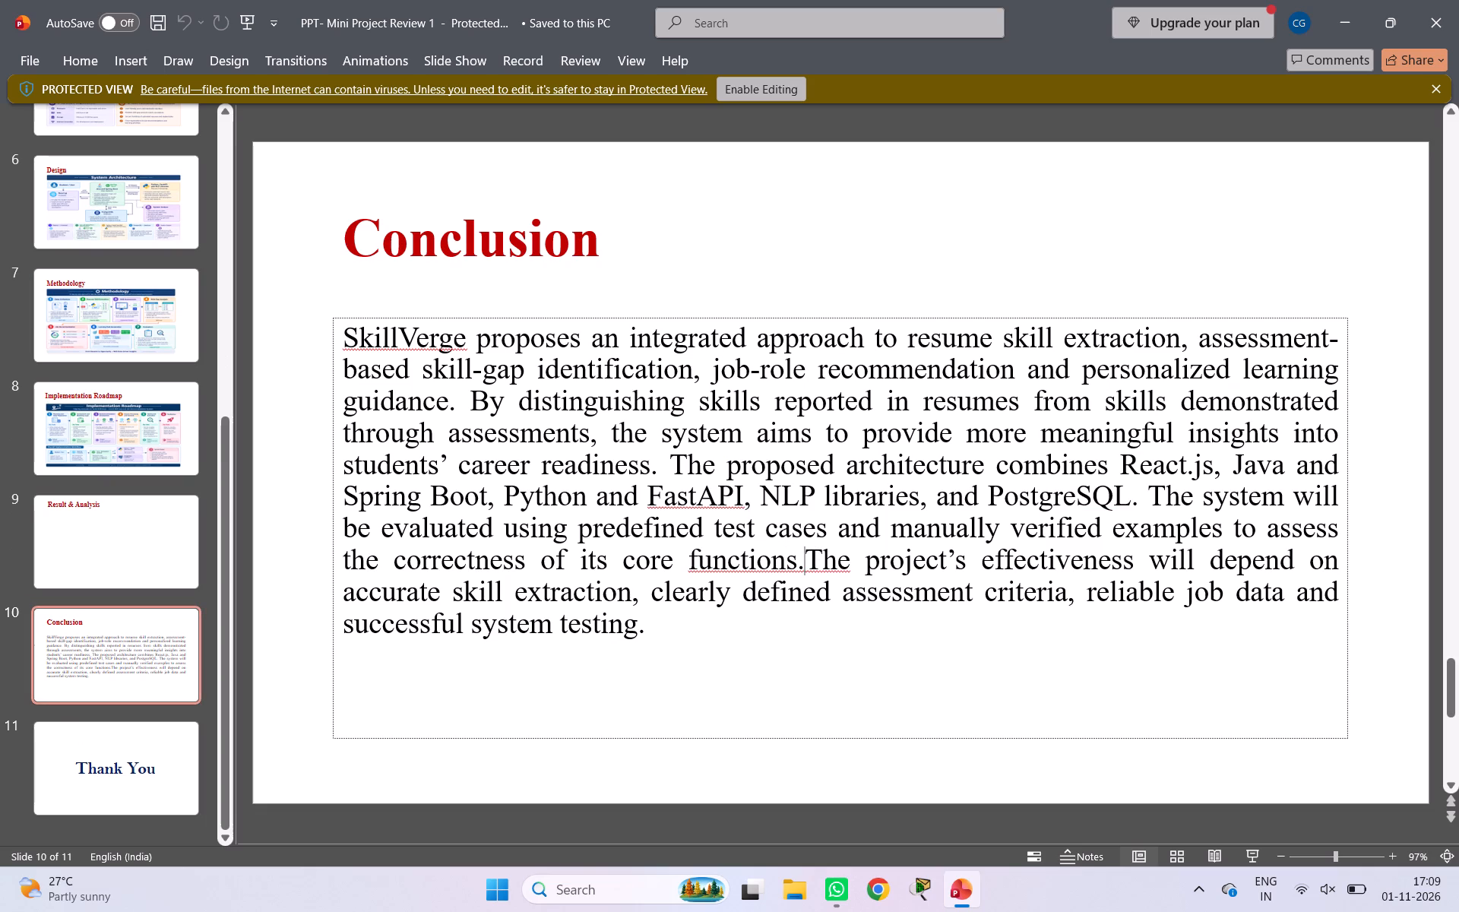
Look back through the Implementation Roadmap, Methodology, Design, Abstract and Objectives slides of the Mini Project Review 1 presentation.
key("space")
left_click(119, 420)
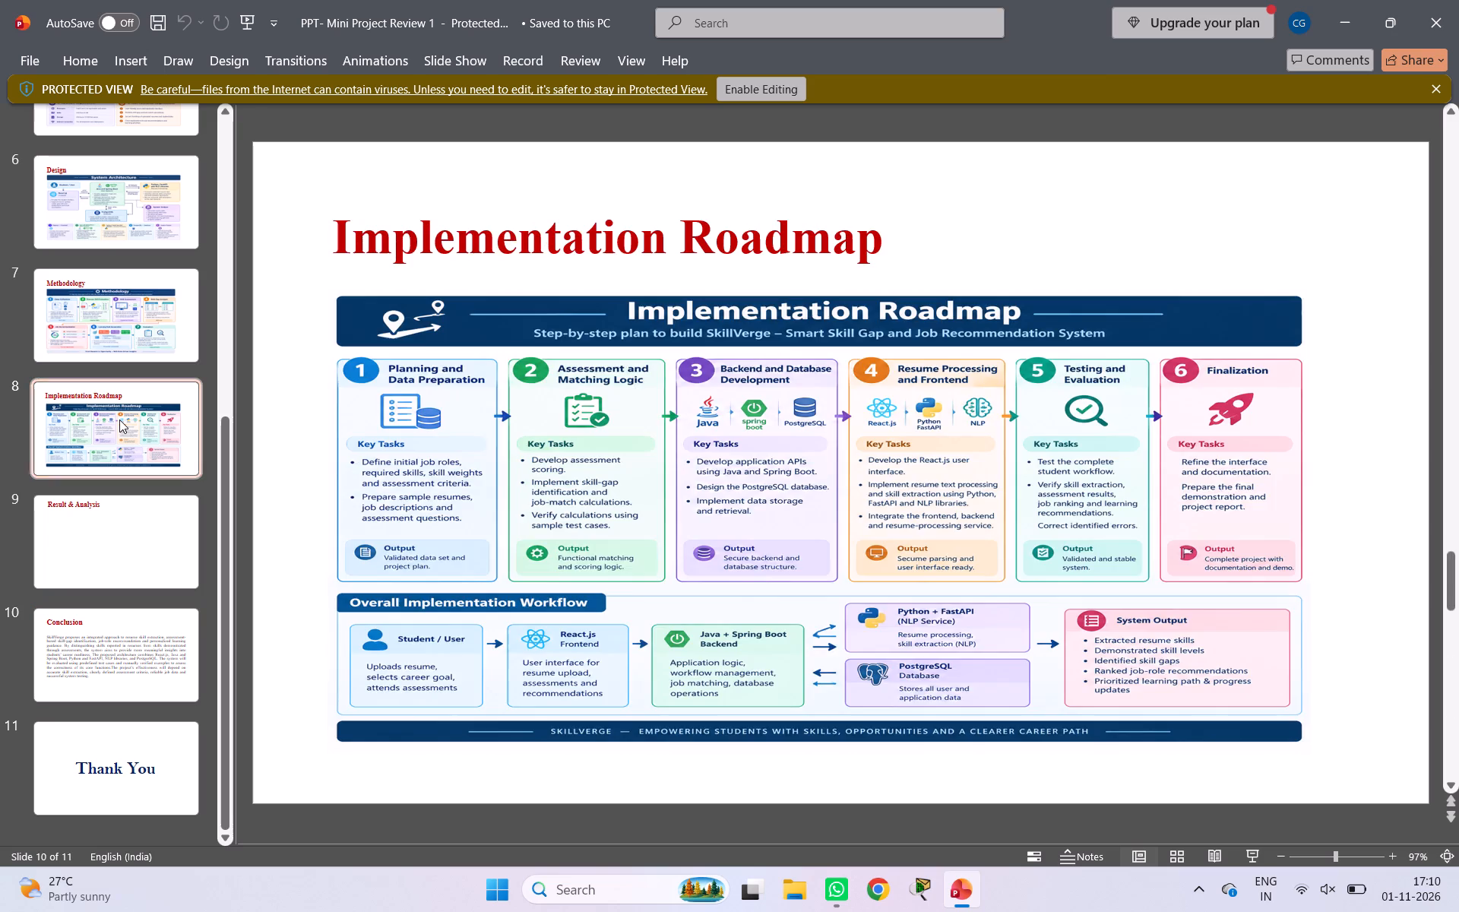
left_click(122, 340)
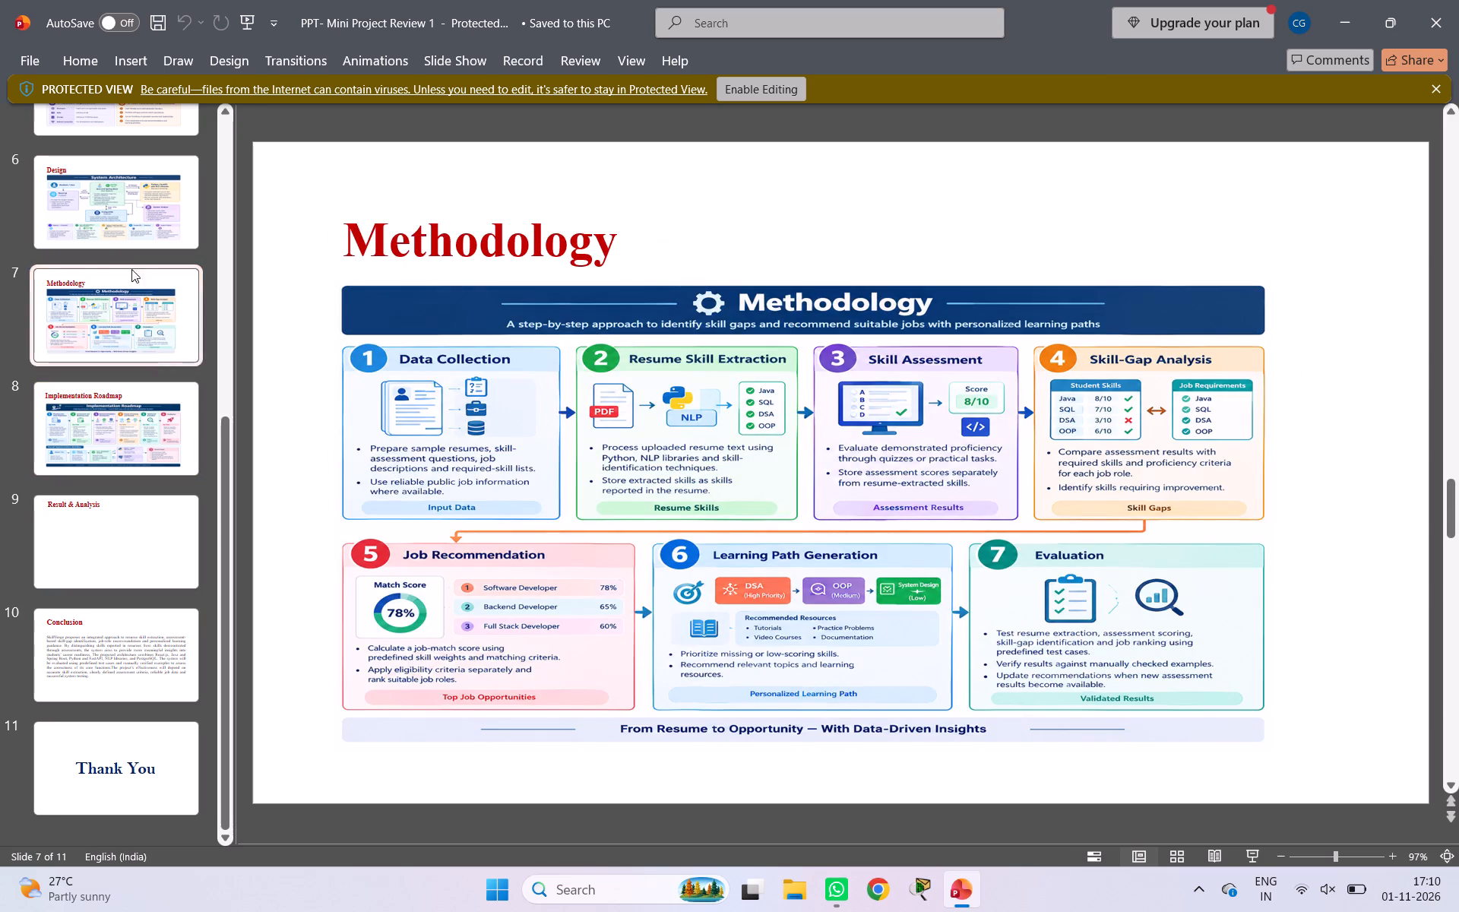
left_click(111, 256)
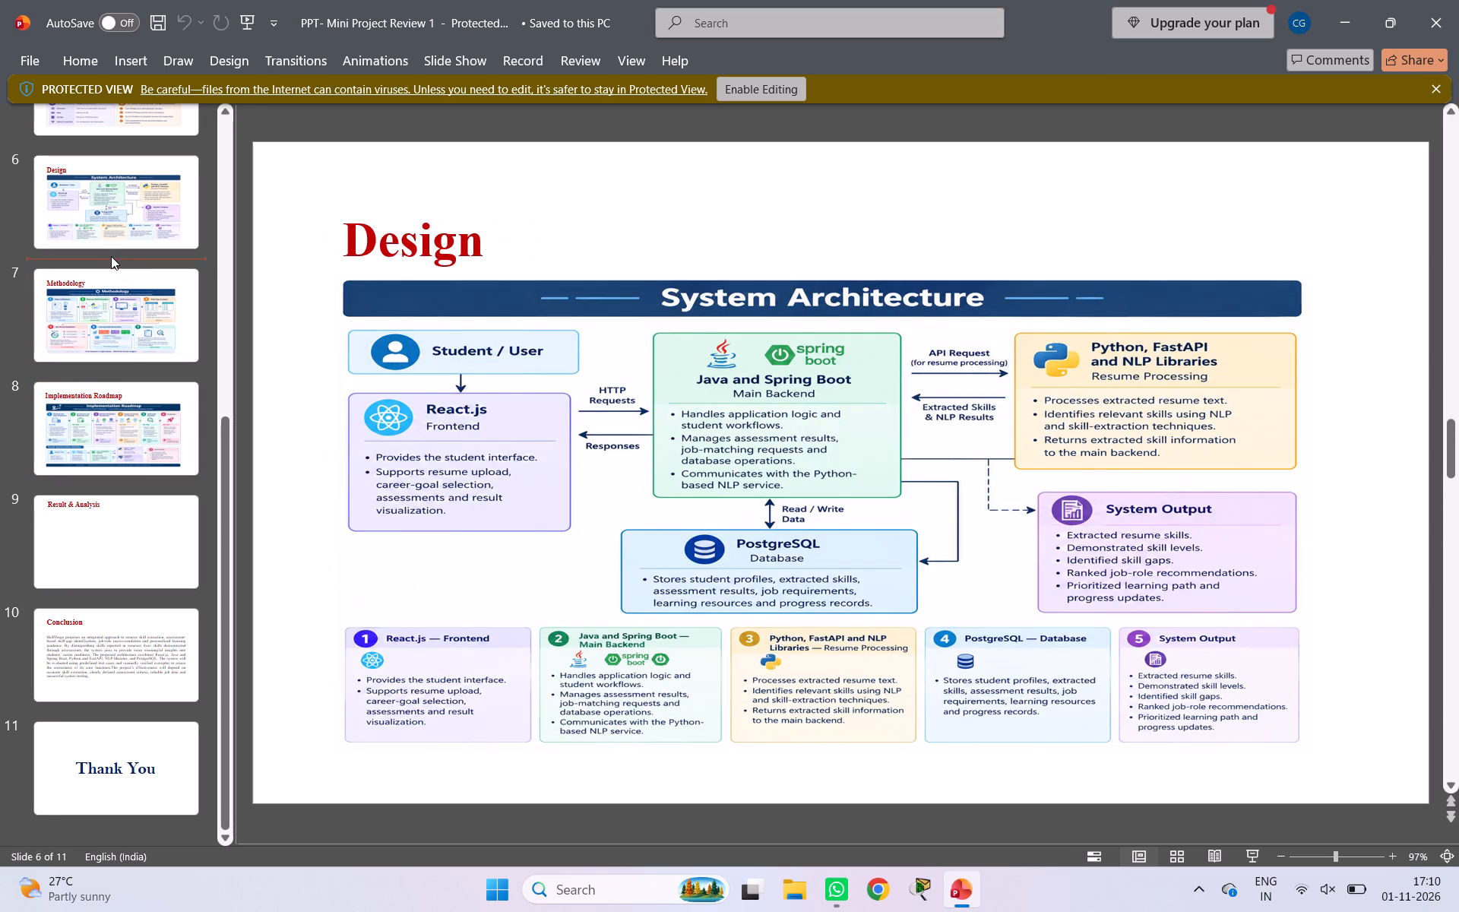
scroll(111, 256, "up", 1)
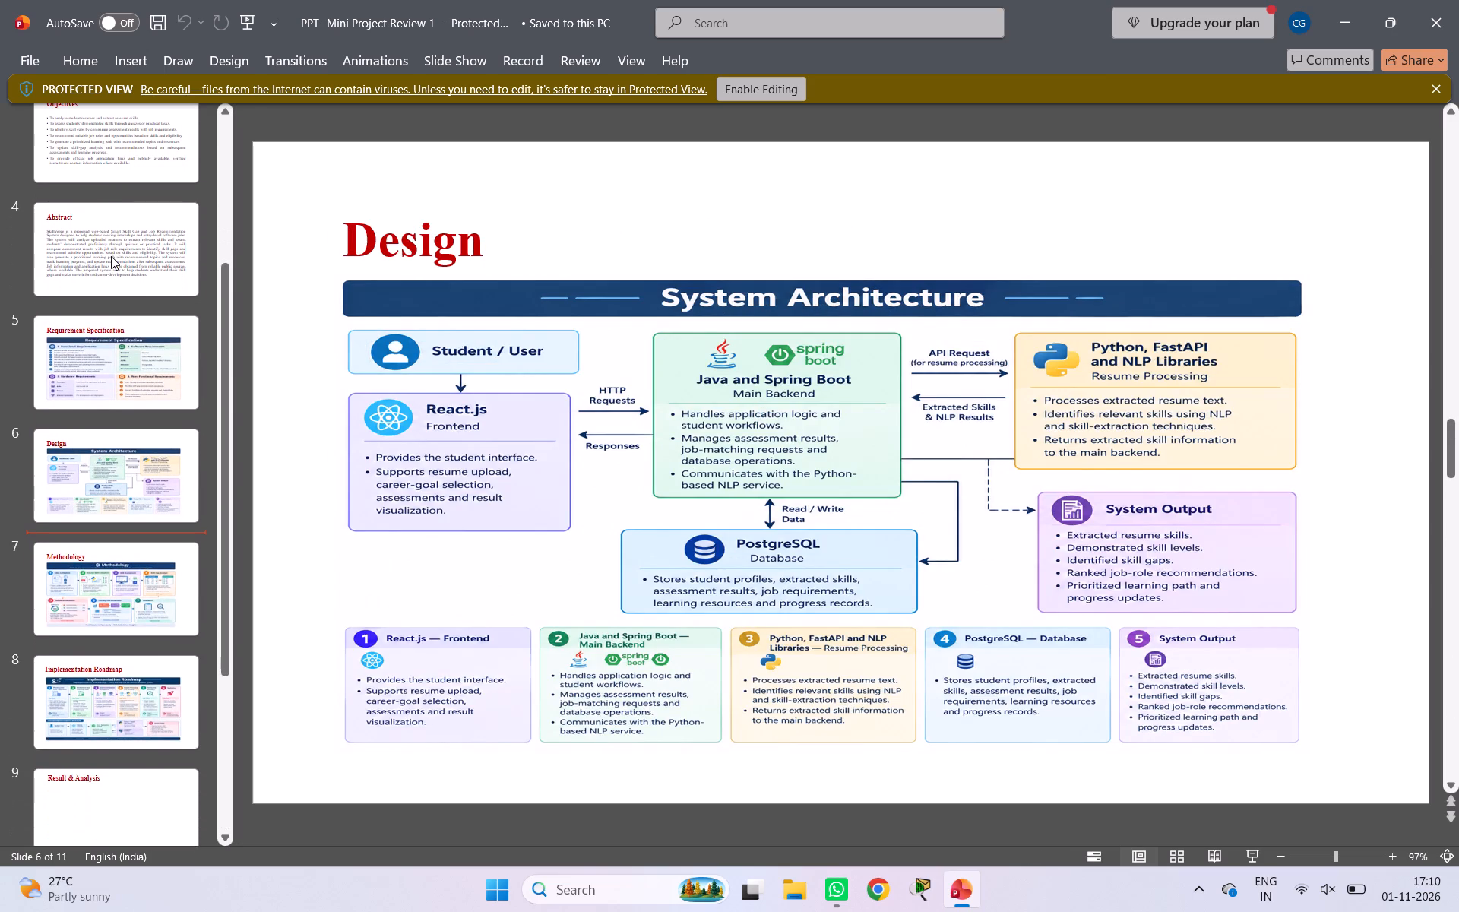
scroll(111, 256, "up", 1)
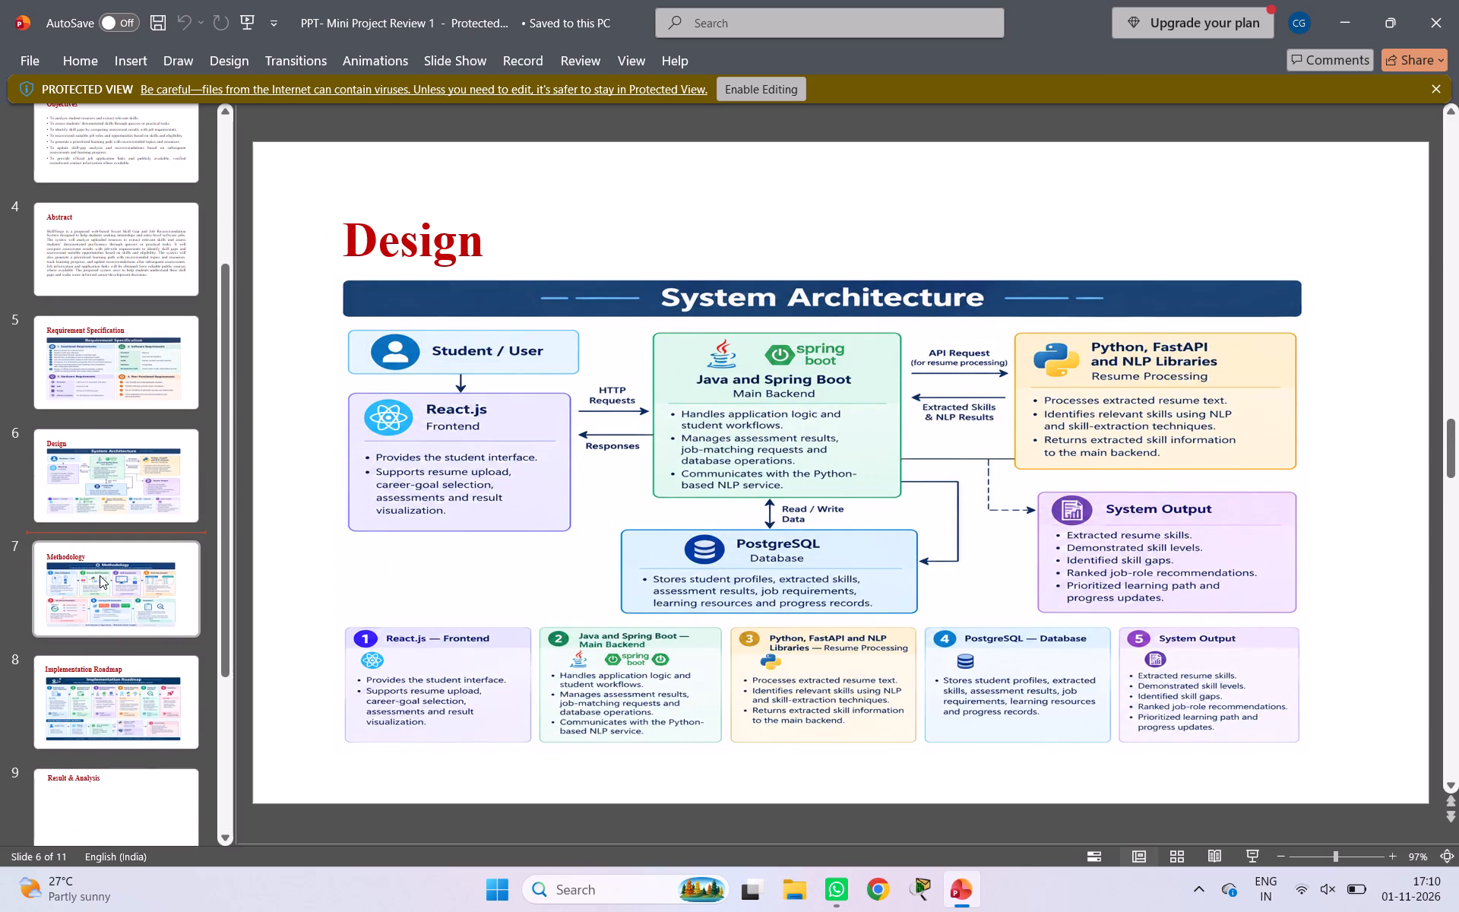
left_click(100, 575)
left_click(101, 686)
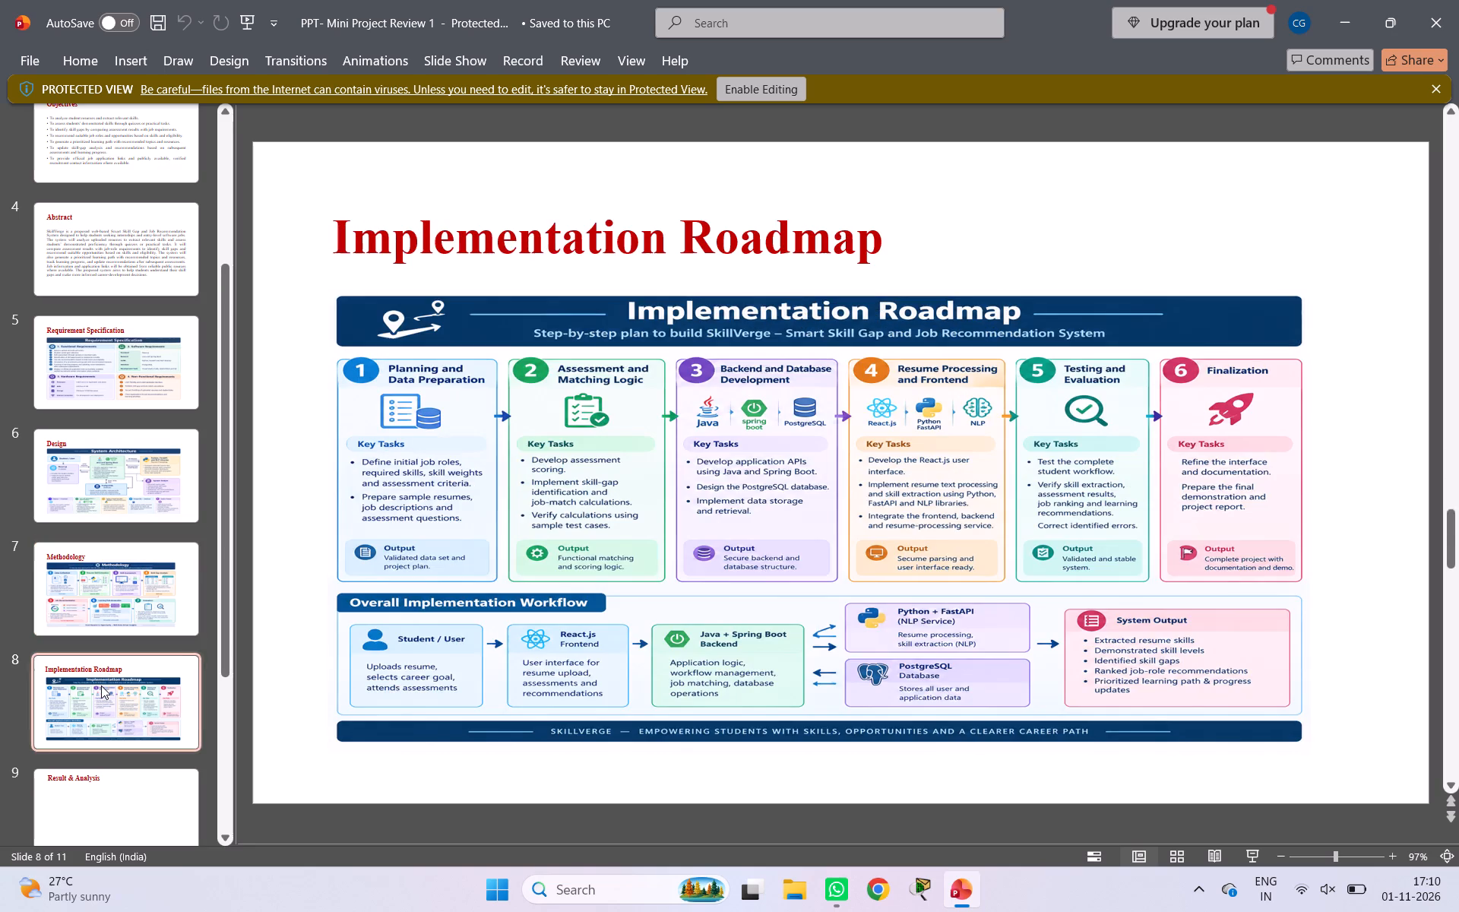
left_click(120, 261)
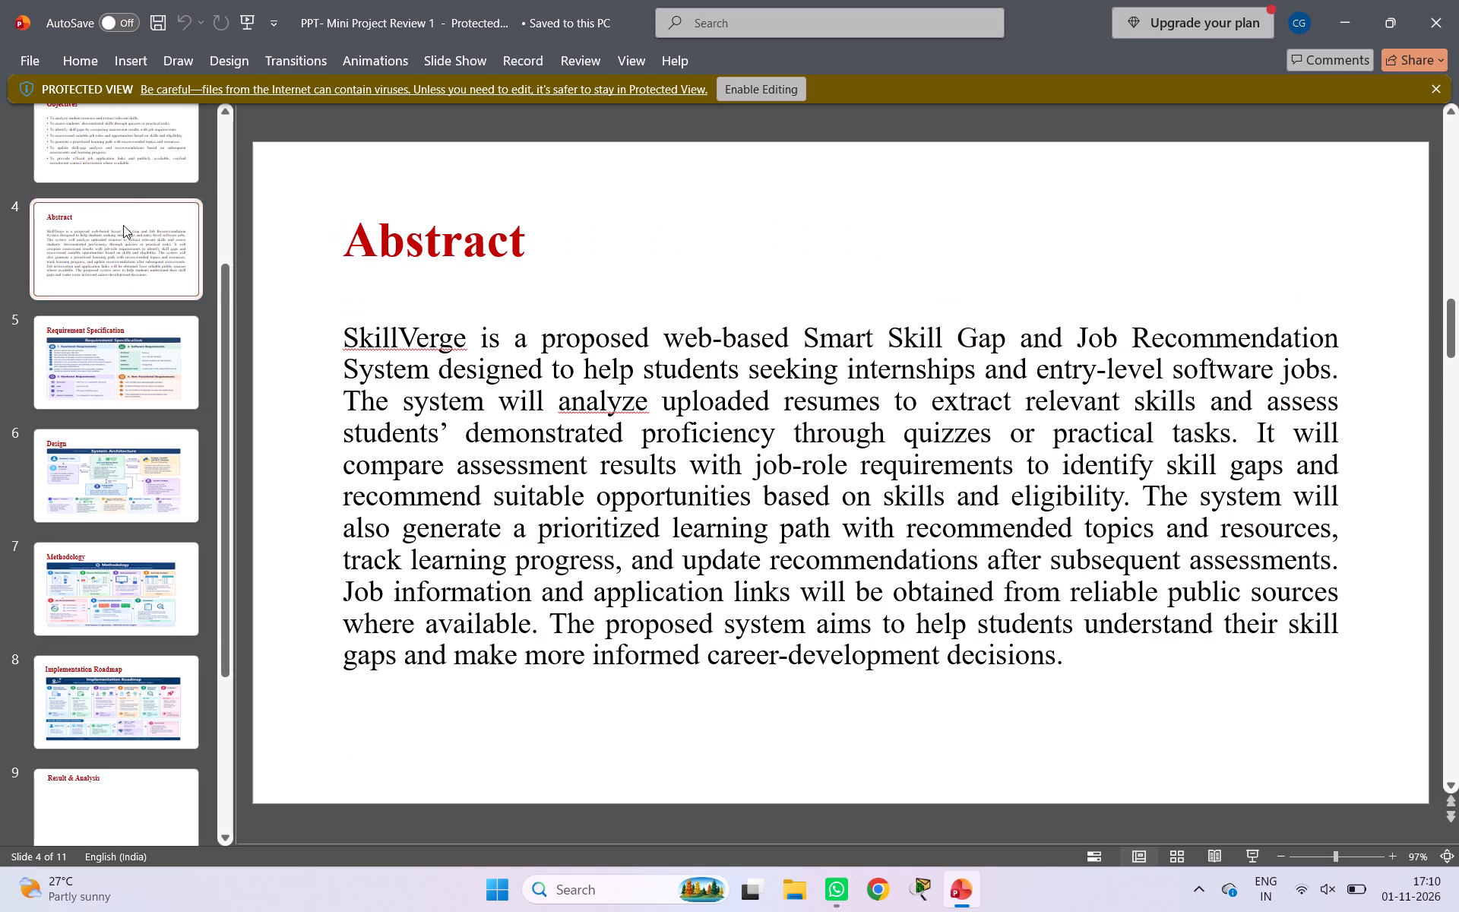
left_click(121, 163)
scroll(121, 163, "up", 4)
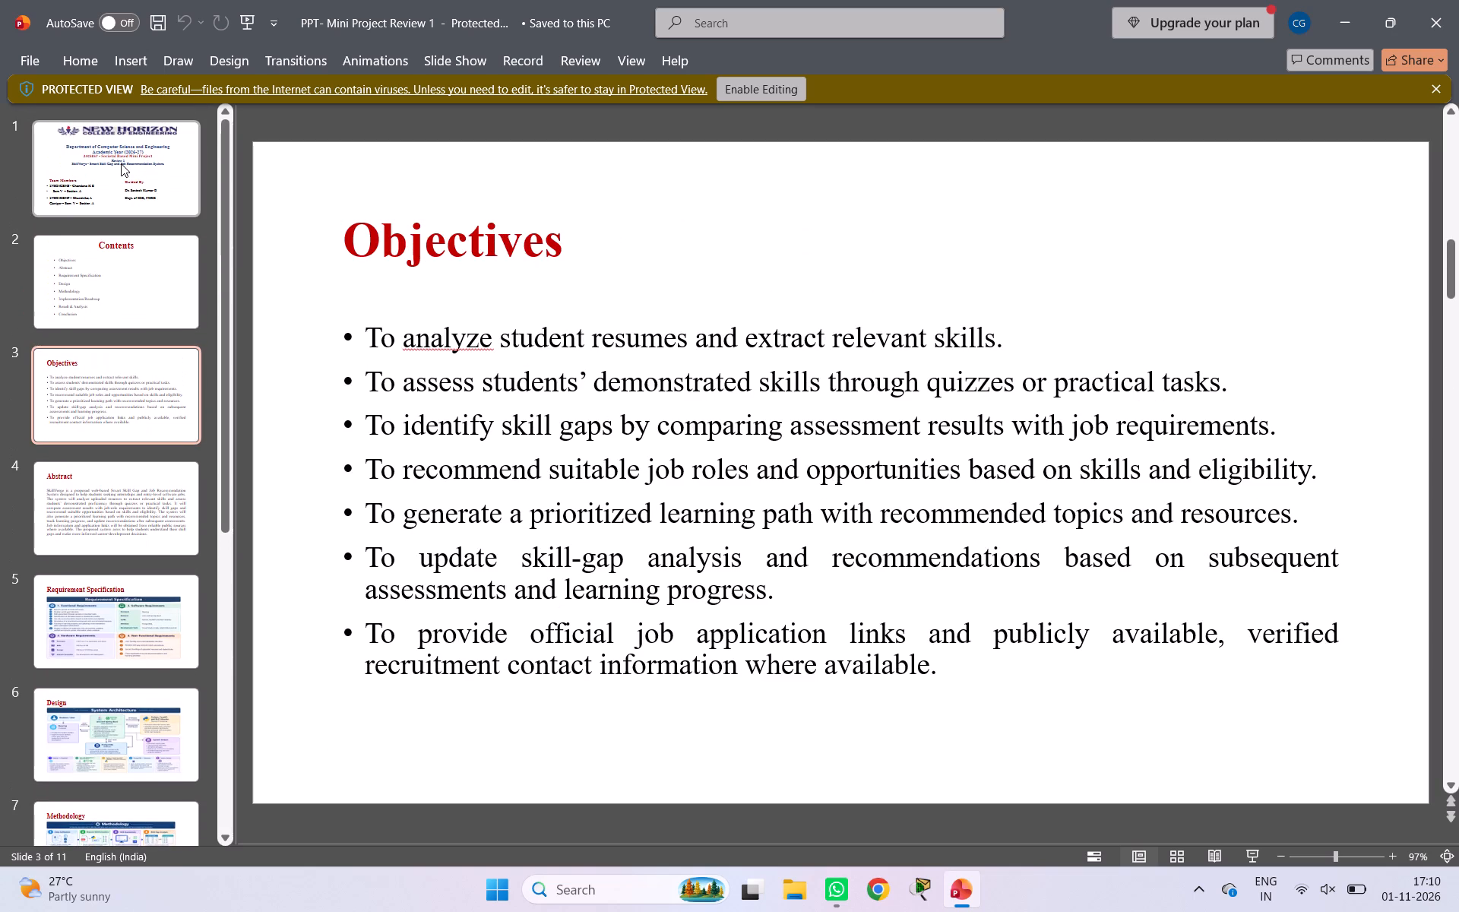